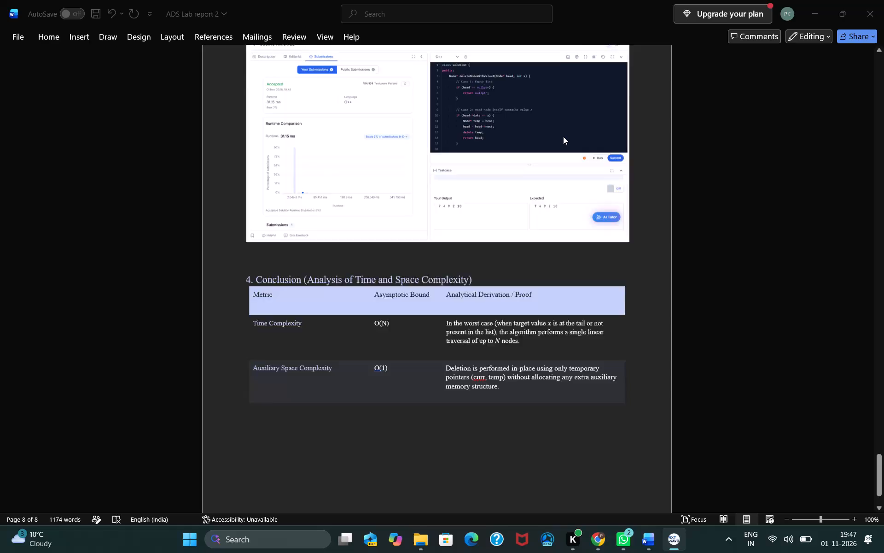
Replace the student name in the report's header table with the new student's full name in capitals.
scroll(563, 136, "up", 17)
scroll(563, 136, "up", 8)
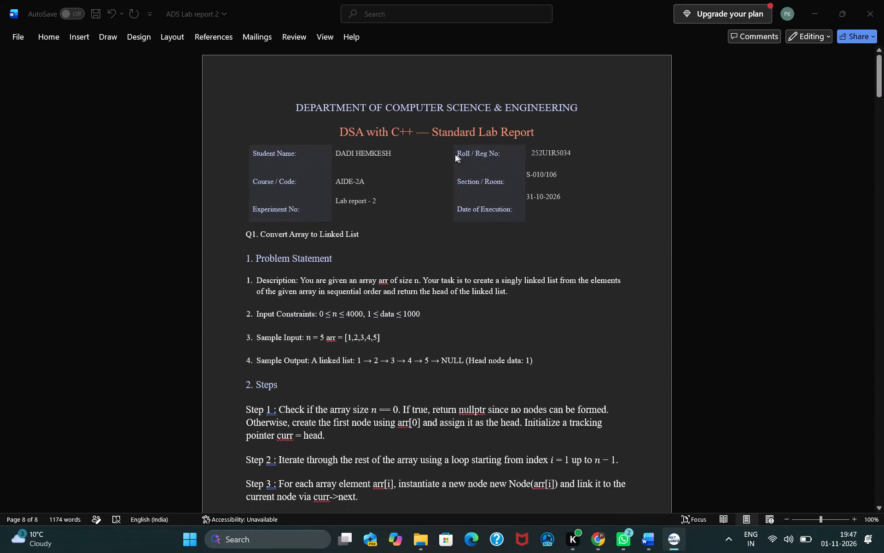
left_click(406, 153)
left_click(390, 149)
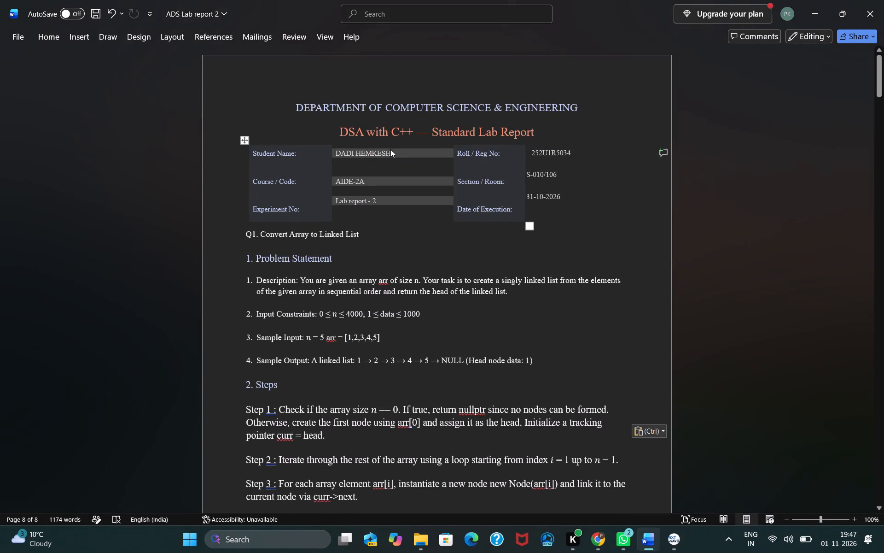
left_click(393, 151)
left_click(393, 151)
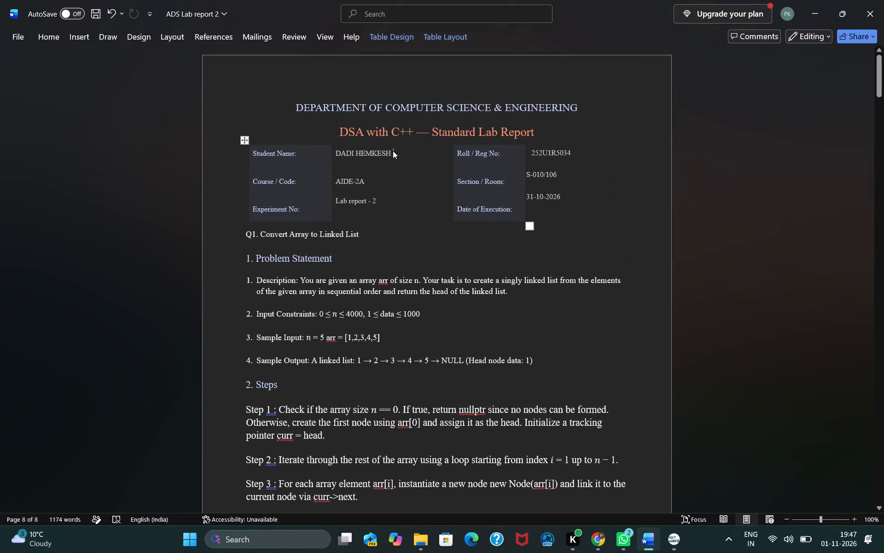
key("ctrl+BackSpace")
key("ctrl+BackSpace")
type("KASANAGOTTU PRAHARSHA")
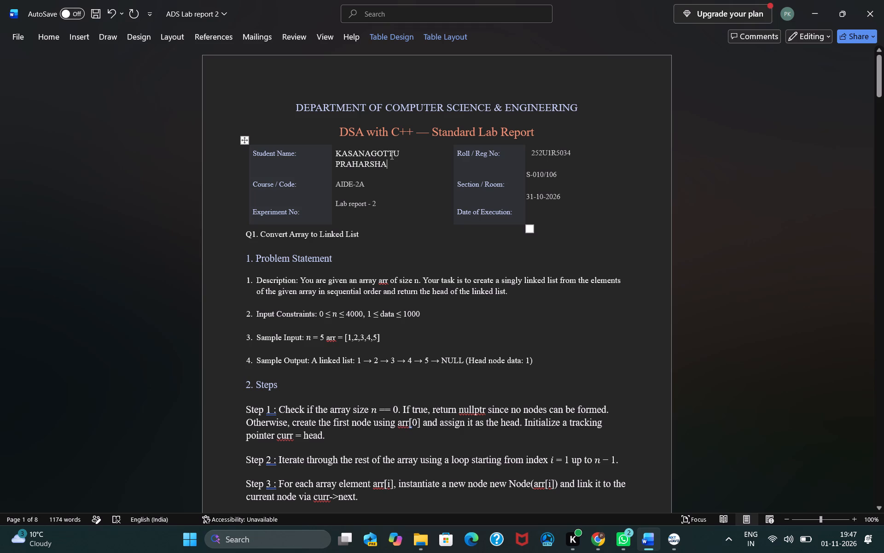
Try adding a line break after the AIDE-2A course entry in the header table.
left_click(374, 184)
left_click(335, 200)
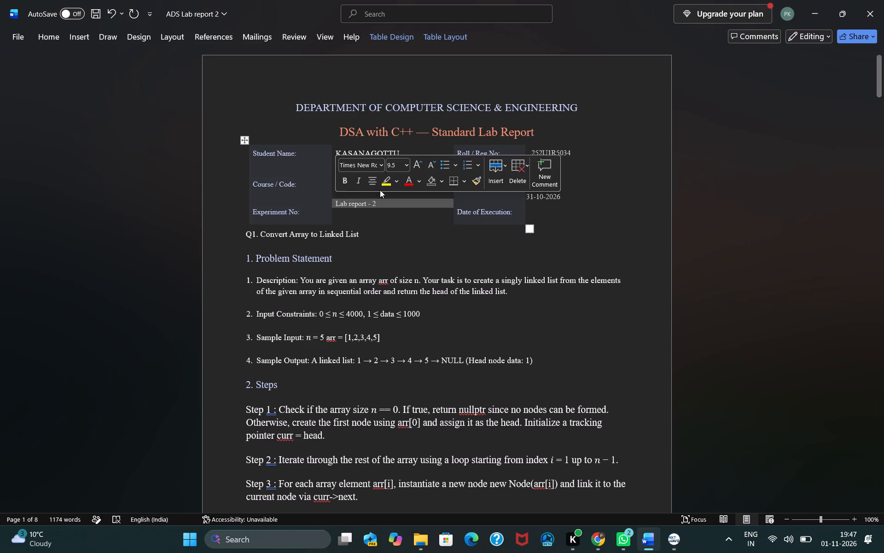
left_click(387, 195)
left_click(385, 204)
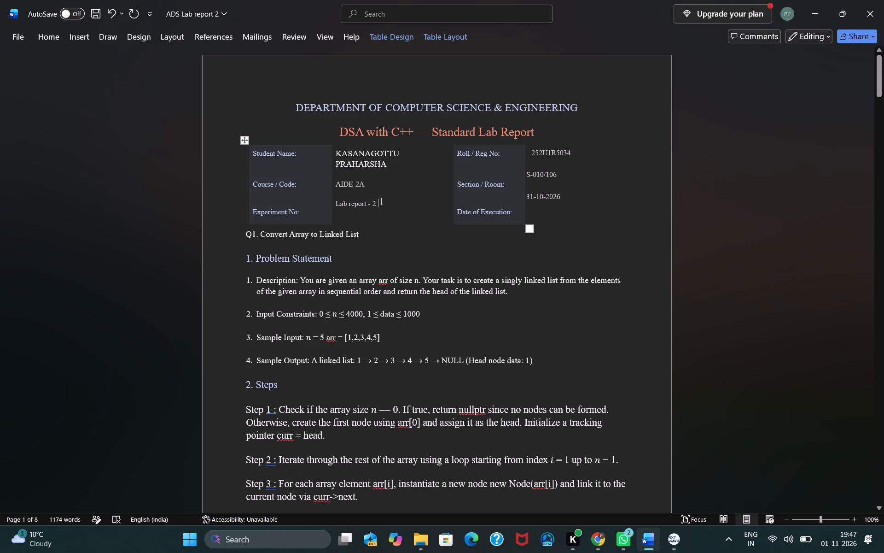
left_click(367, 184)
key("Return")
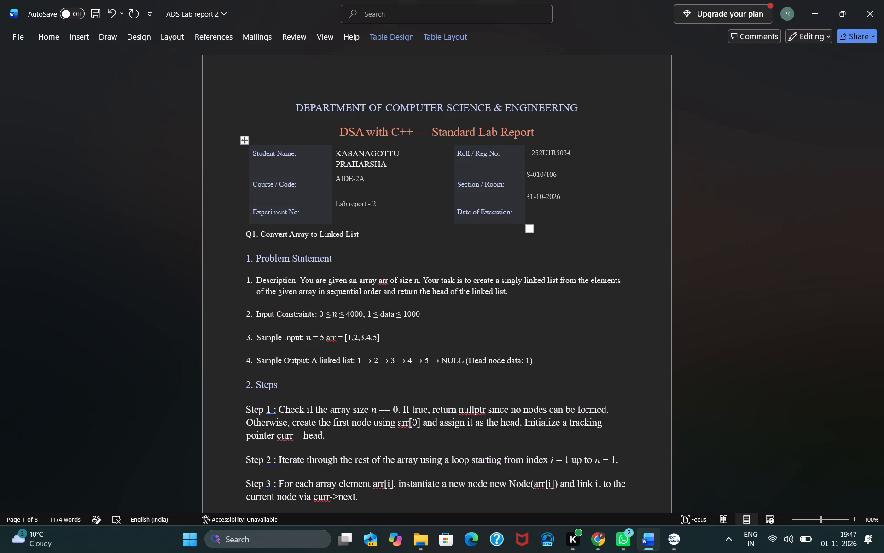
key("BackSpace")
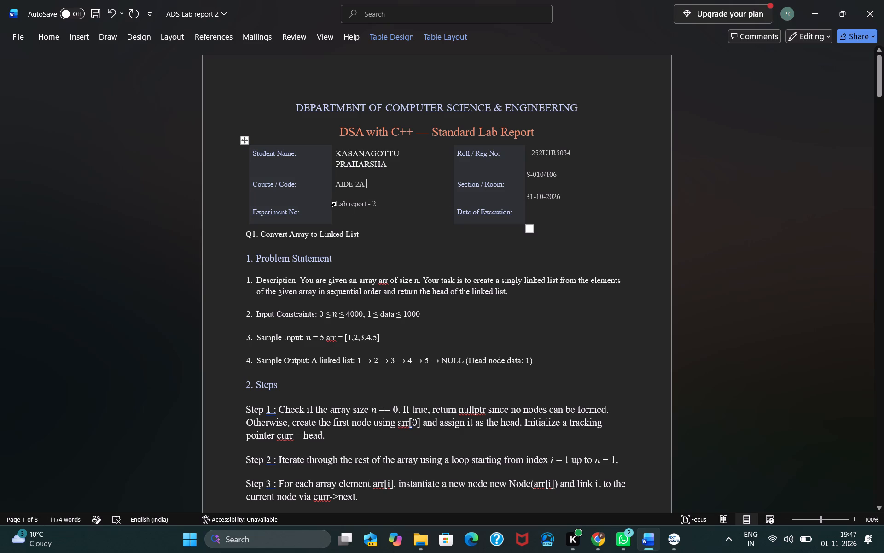
Insert a line break before "Lab report - 2" to line it up with the Experiment No. label.
left_click(337, 204)
key("Return")
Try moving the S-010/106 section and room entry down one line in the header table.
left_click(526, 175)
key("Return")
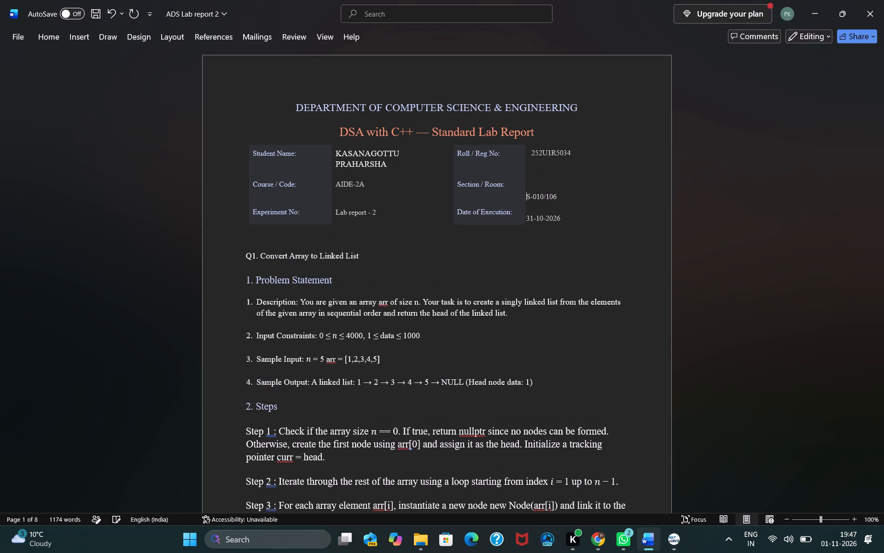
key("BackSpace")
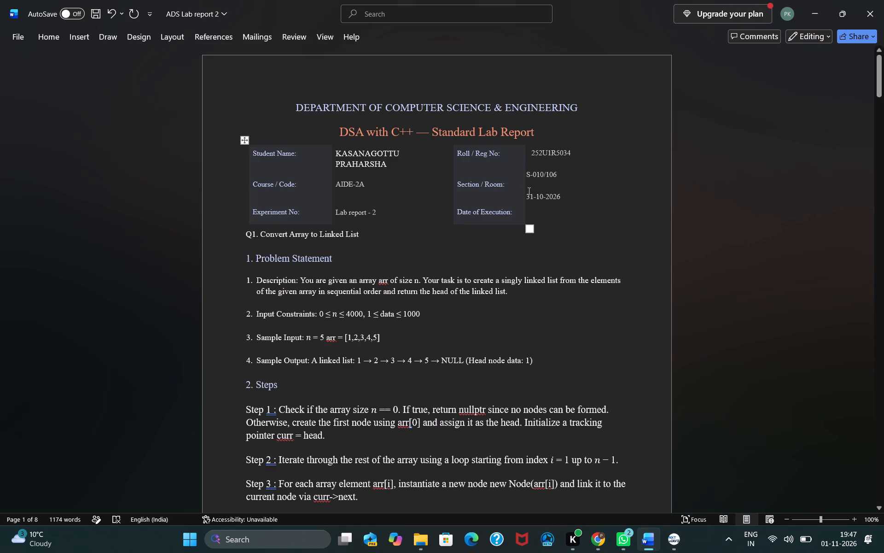
Insert a line break before the 31-10-2026 execution date to move it down in the header table.
left_click(528, 191)
key("Down")
key("Return")
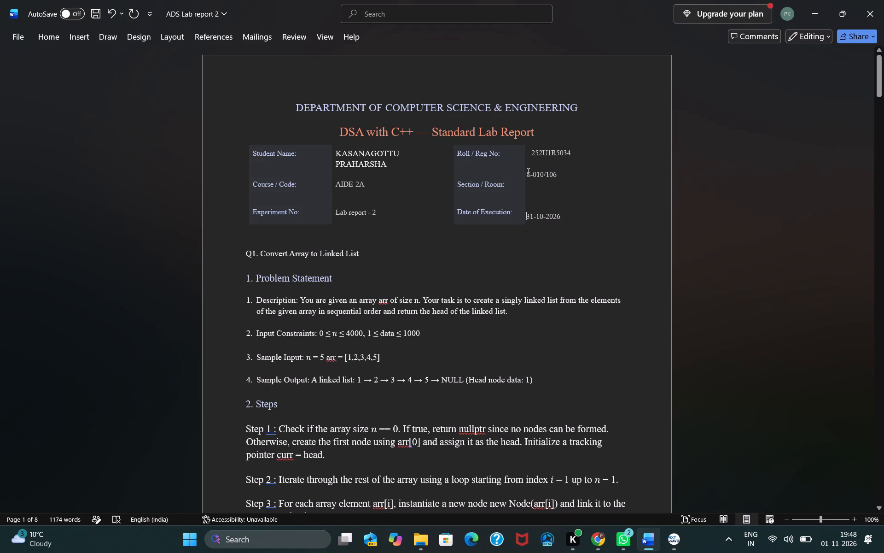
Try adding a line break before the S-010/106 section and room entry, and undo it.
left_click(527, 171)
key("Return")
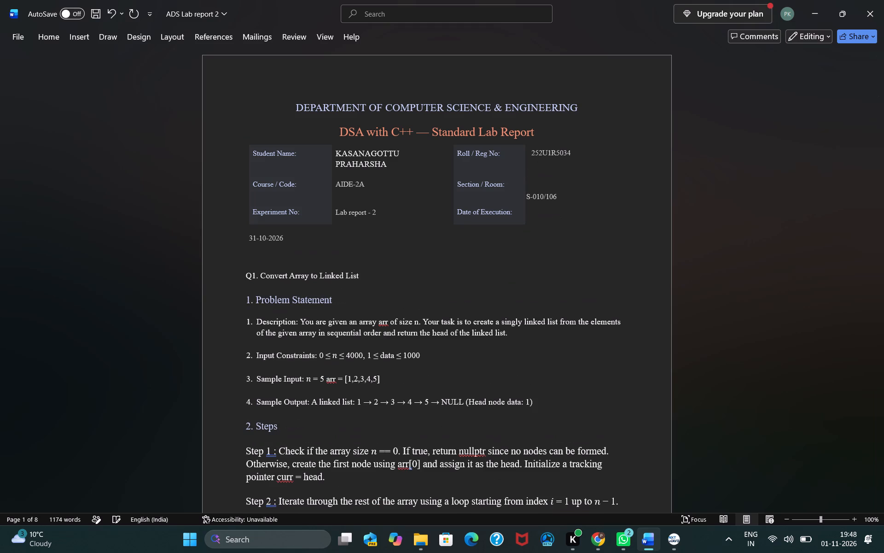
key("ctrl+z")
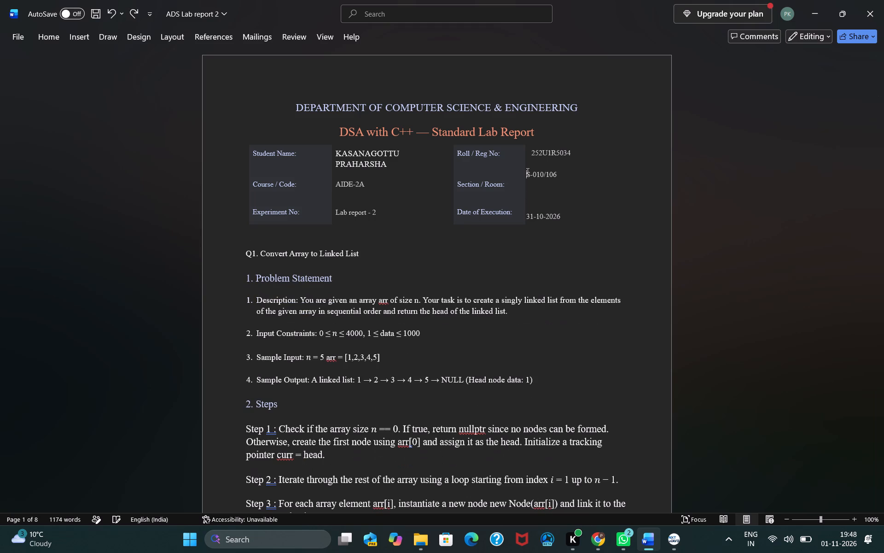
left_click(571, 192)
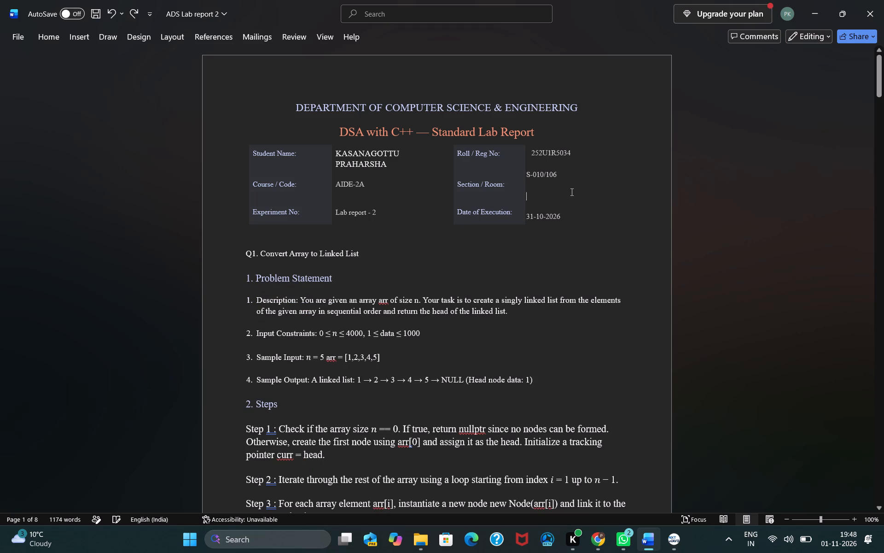
Replace the final two digits of the Roll / Reg No. entry with those of the new student's number.
left_click(573, 155)
key("BackSpace")
key("BackSpace")
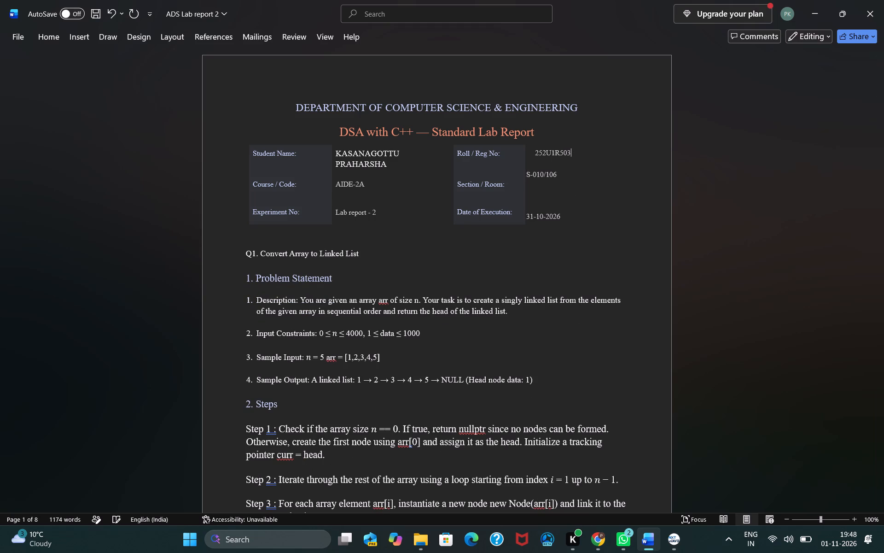
key("BackSpace")
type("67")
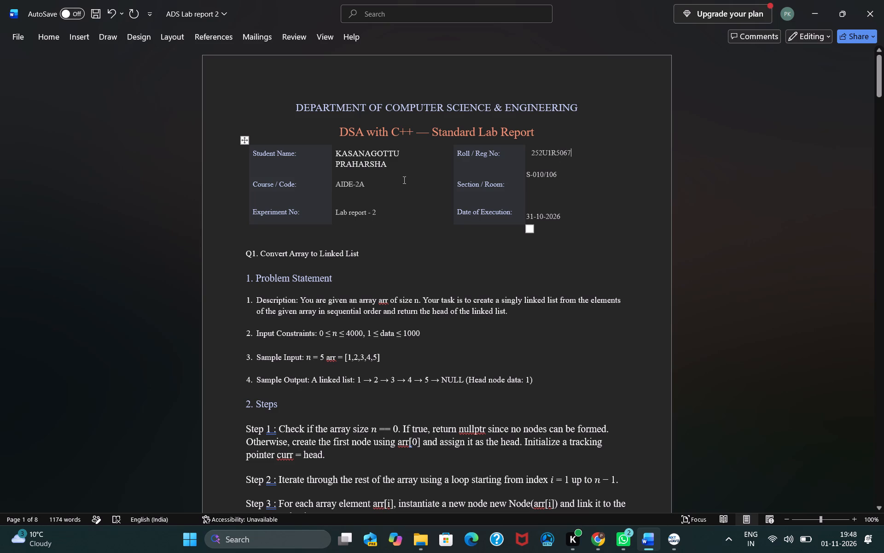
Set the font size of the student name in the header table to 10.
left_click_drag(397, 167, 338, 151)
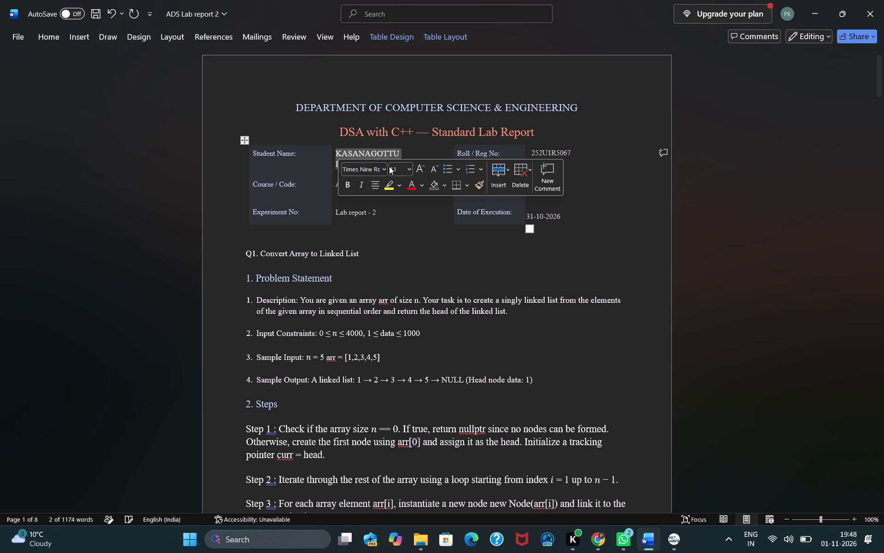
left_click(410, 167)
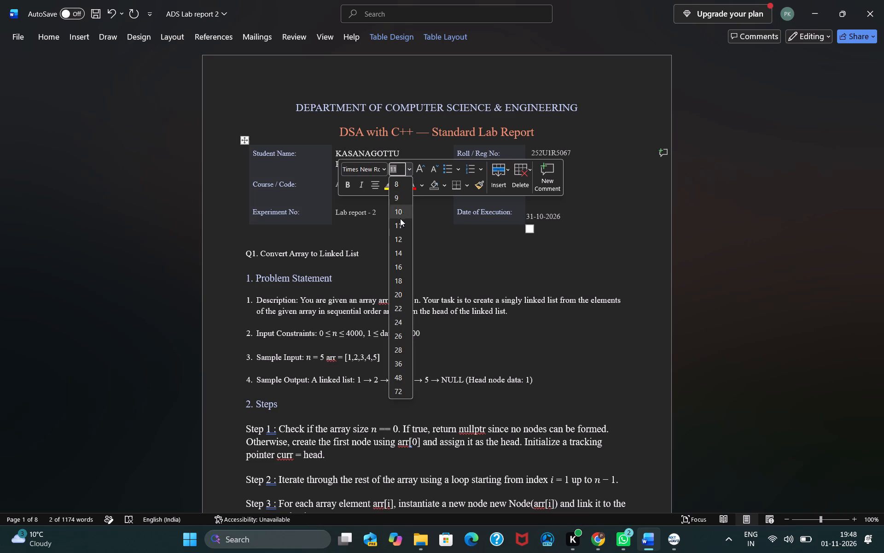
left_click(397, 212)
left_click(563, 235)
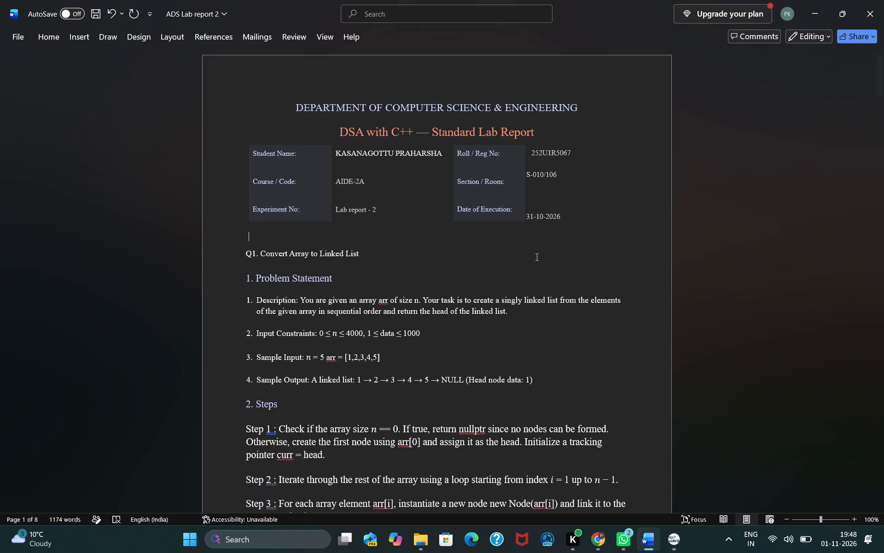
Review the whole lab report, checking the code, screenshots and conclusion tables of all three questions.
scroll(536, 257, "down", 8)
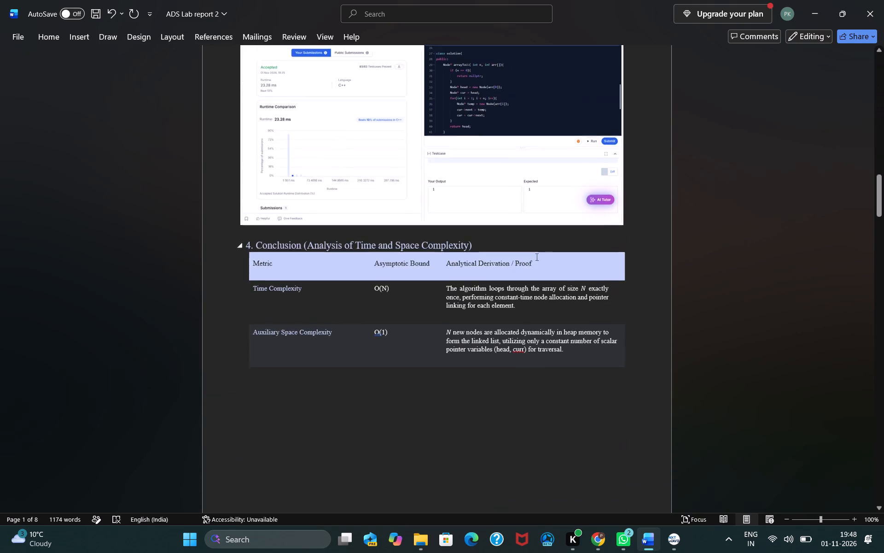
scroll(536, 257, "up", 3)
scroll(536, 257, "down", 12)
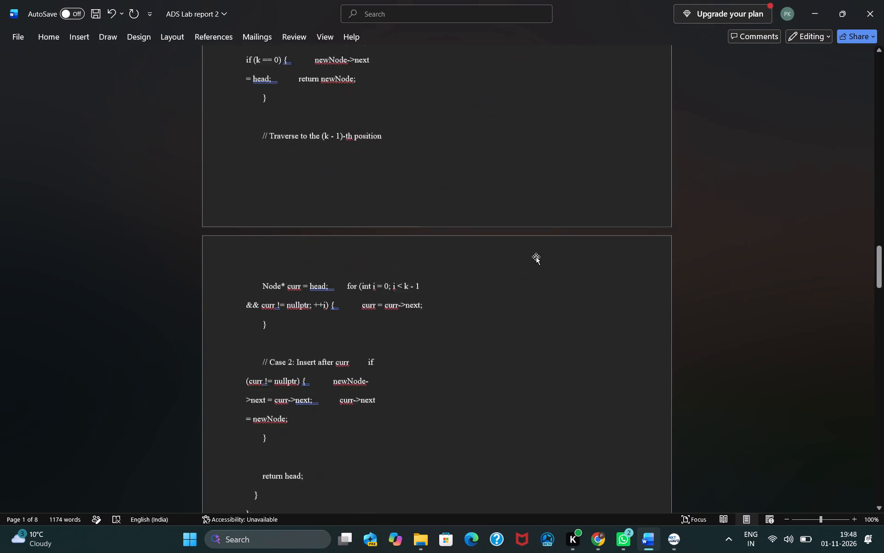
scroll(536, 257, "down", 4)
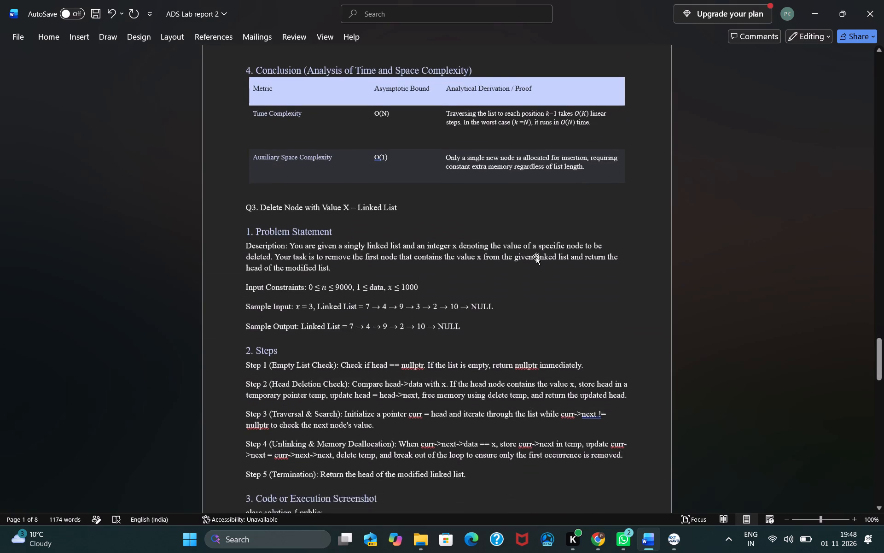
scroll(536, 257, "down", 5)
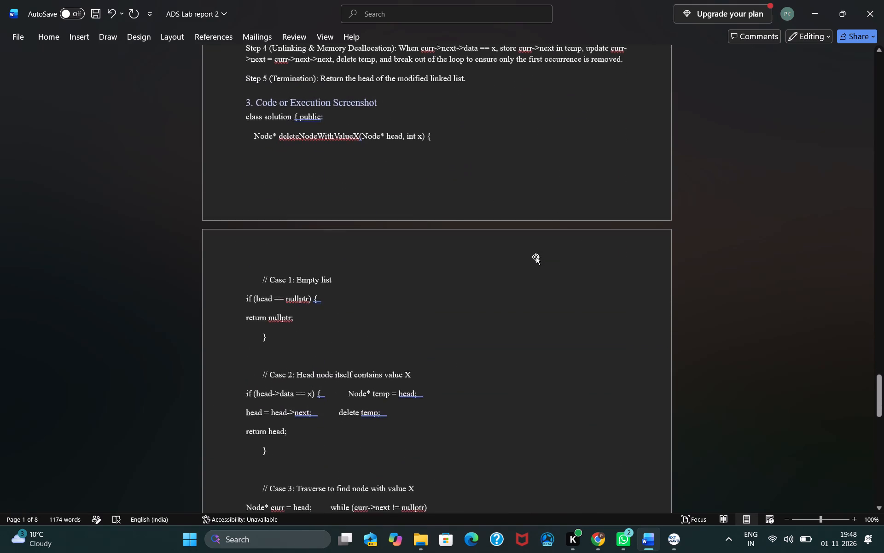
scroll(536, 257, "down", 7)
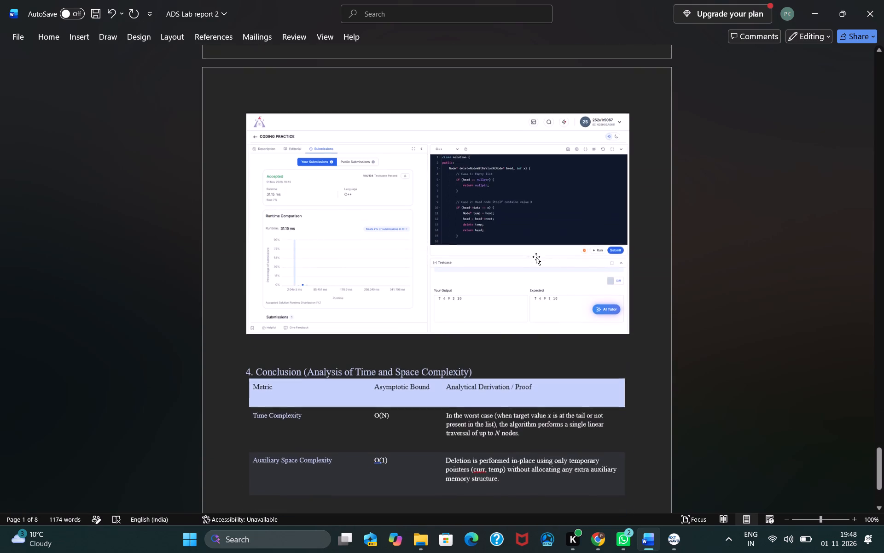
scroll(536, 257, "down", 2)
scroll(536, 257, "up", 20)
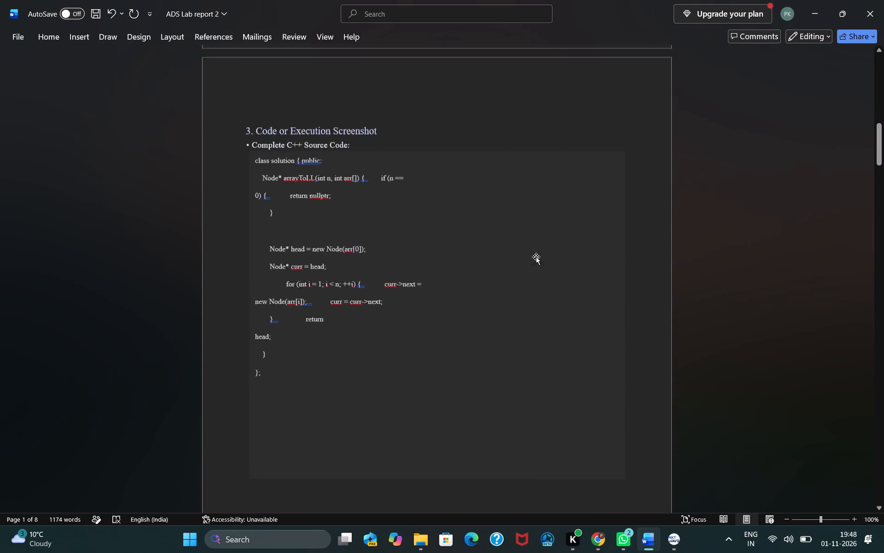
scroll(536, 257, "up", 3)
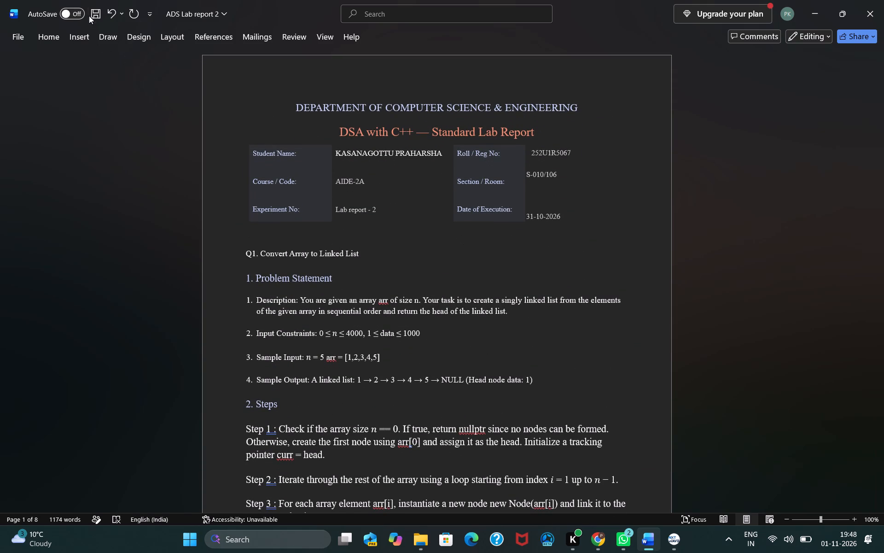
Save the lab report as a Word document named ADS Lab-2 in the ADS folder.
left_click(90, 14)
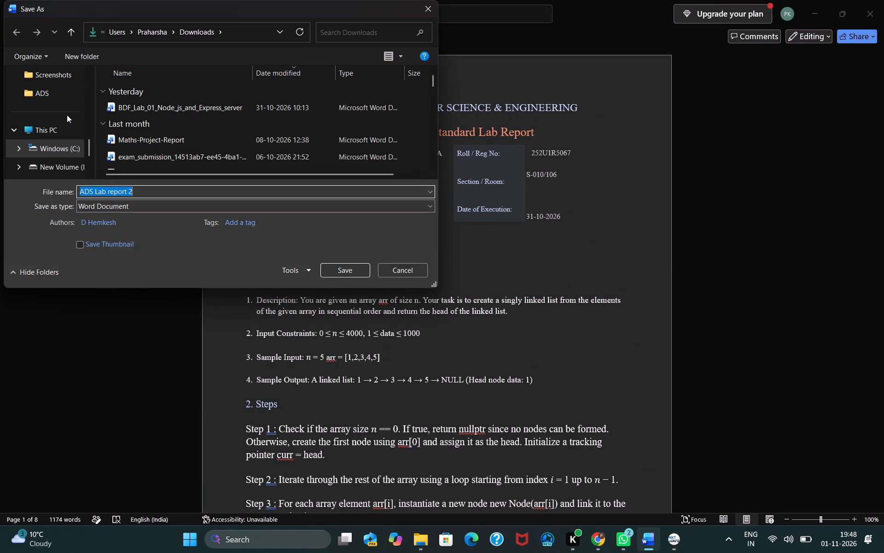
left_click(134, 191)
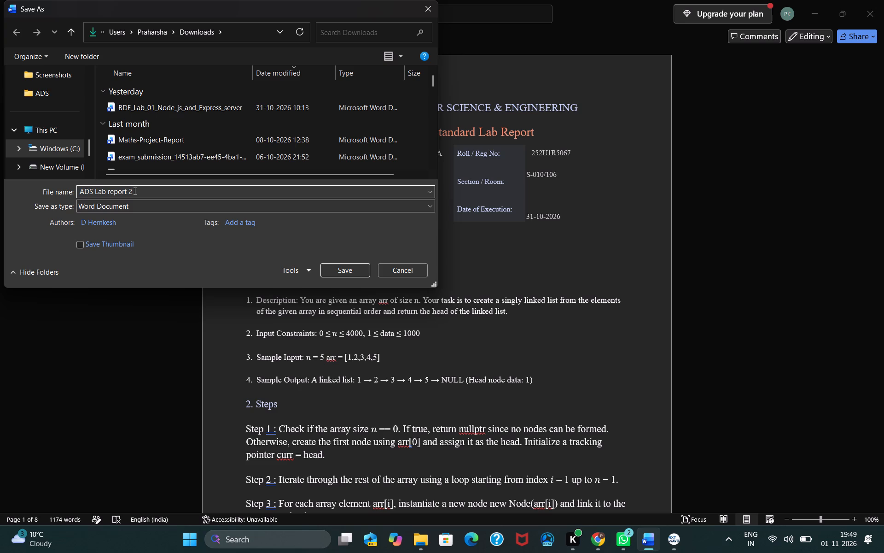
key("ctrl+BackSpace")
key("ctrl+BackSpace")
key("BackSpace")
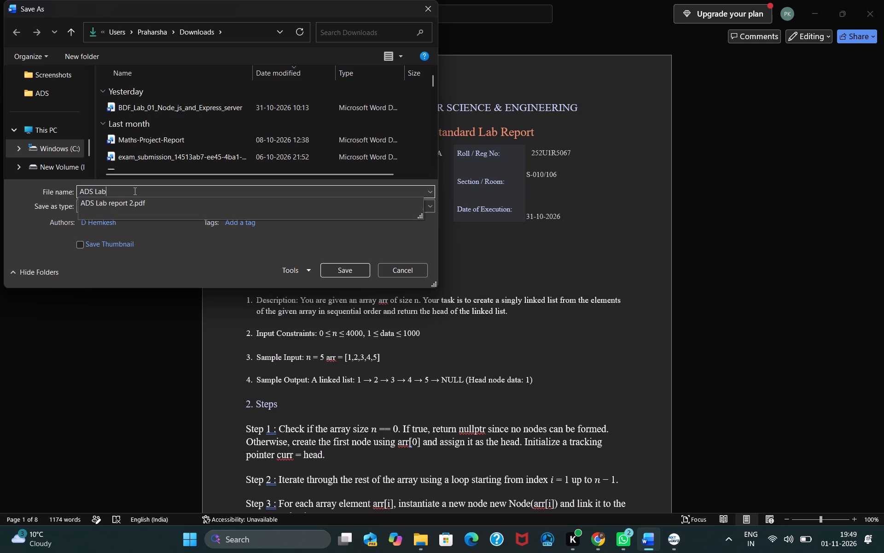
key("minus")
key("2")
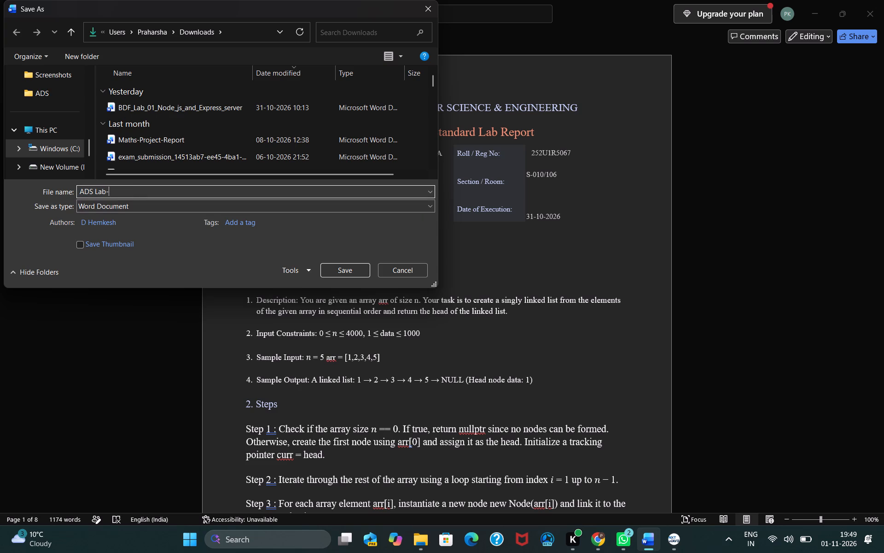
double_click(48, 98)
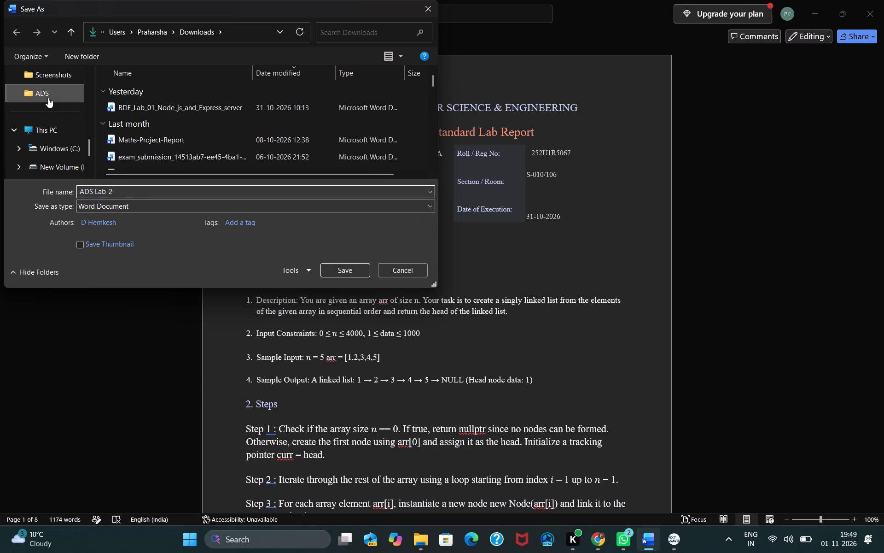
left_click(359, 271)
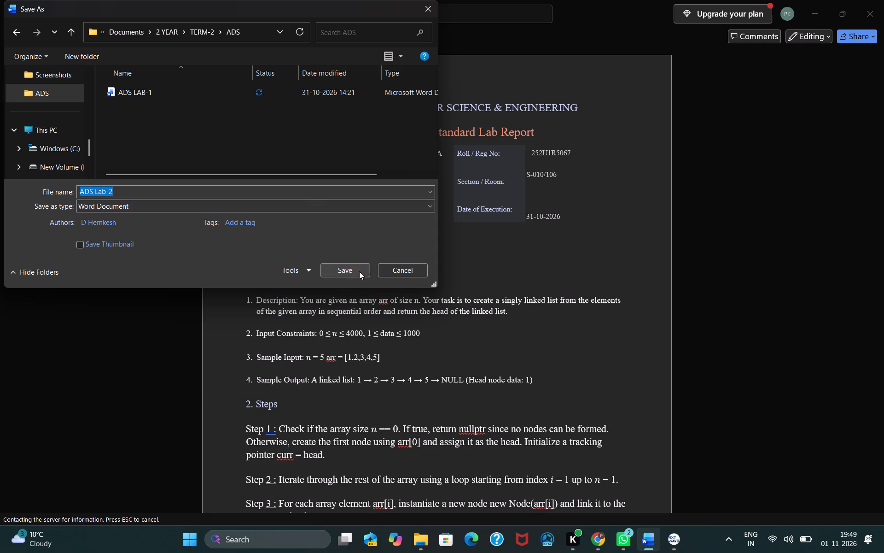
left_click(359, 271)
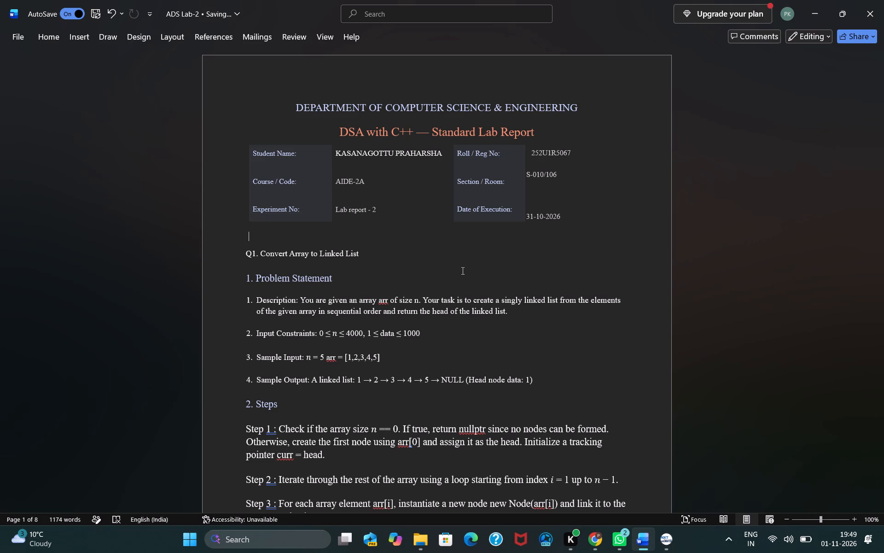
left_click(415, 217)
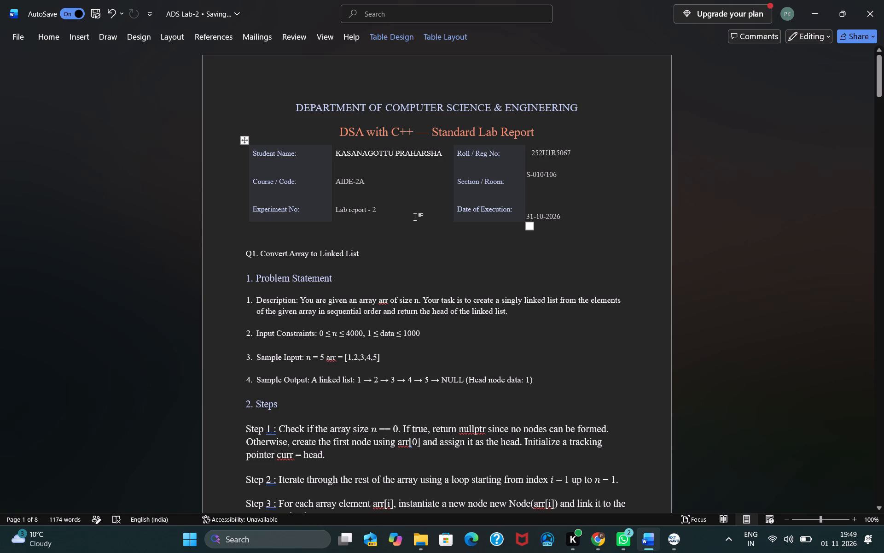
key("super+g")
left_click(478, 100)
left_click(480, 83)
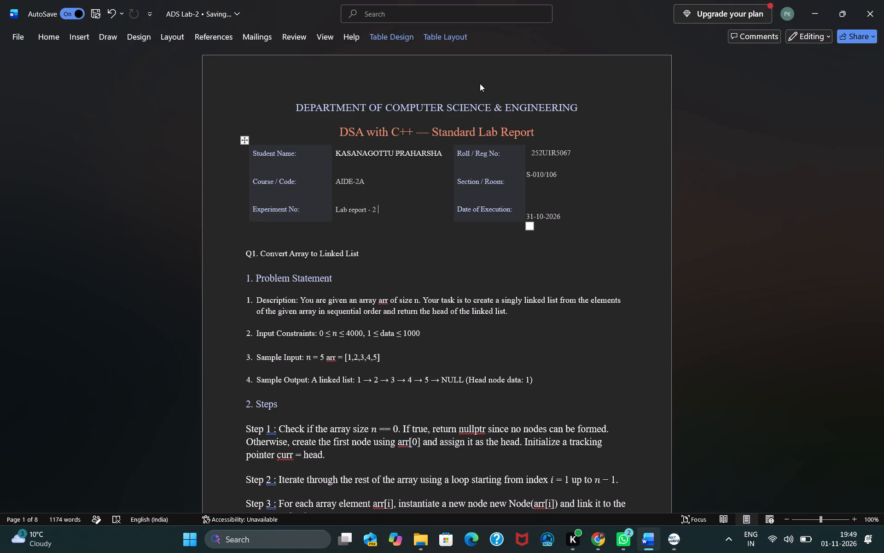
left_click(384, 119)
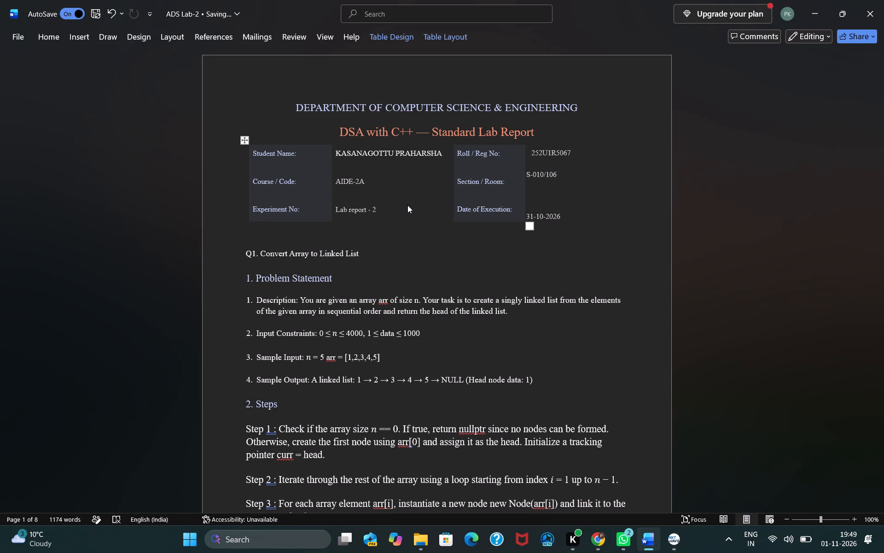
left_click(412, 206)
Export the lab report as a PDF named ADS Lab-2 in the ADS folder.
key("alt+f")
key("alt+e")
left_click(330, 153)
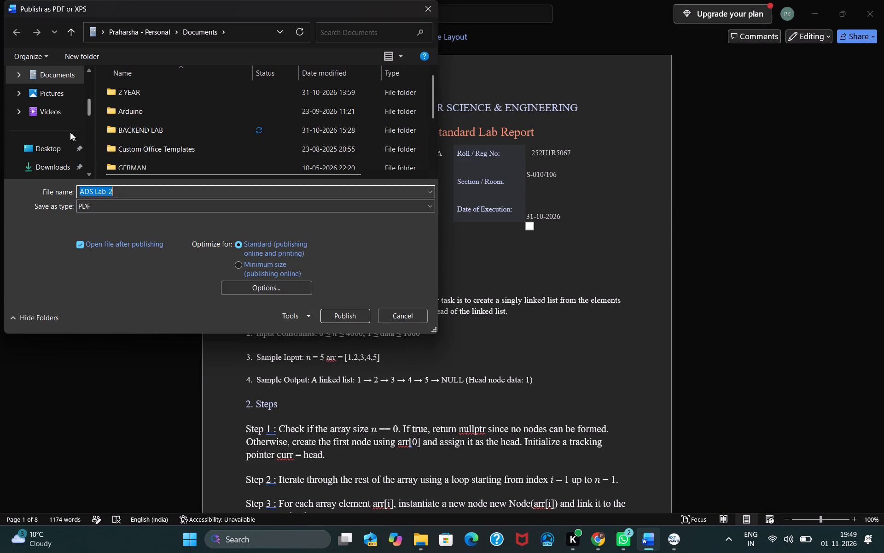
scroll(61, 123, "down", 5)
scroll(45, 134, "up", 1)
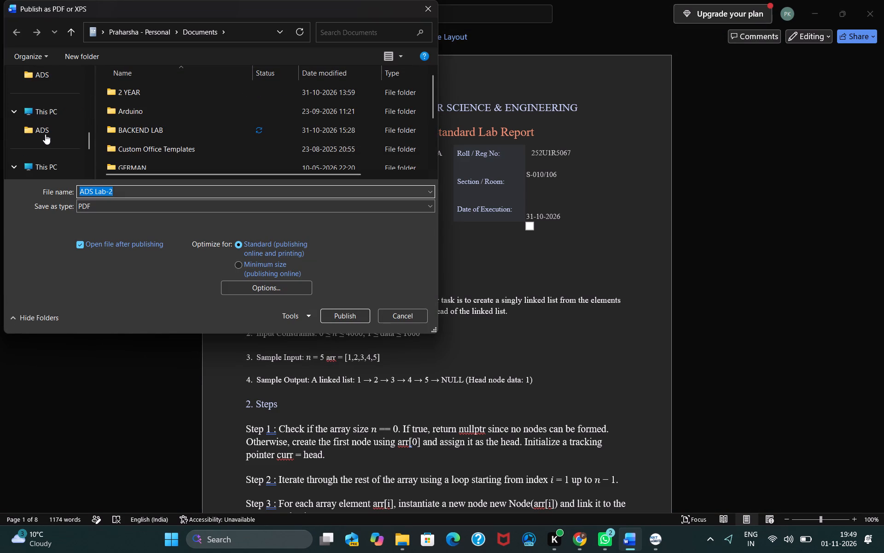
double_click(41, 133)
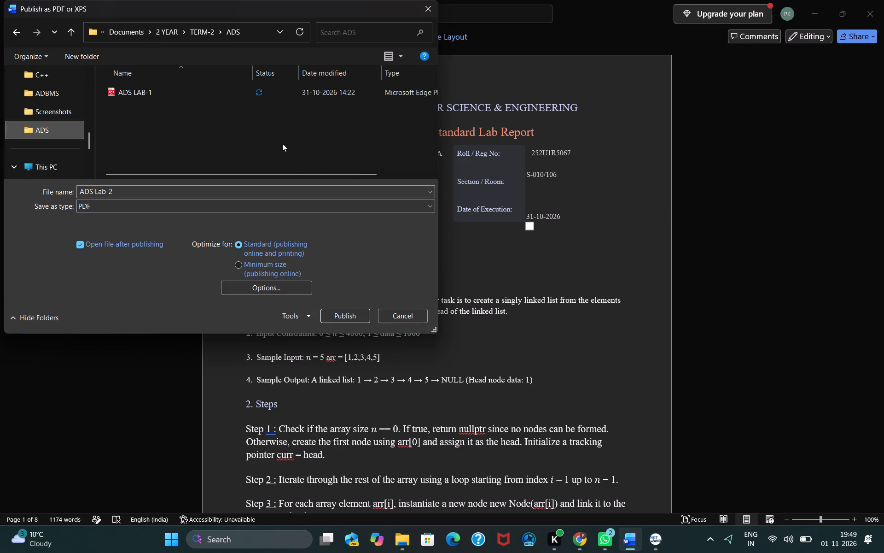
left_click(348, 314)
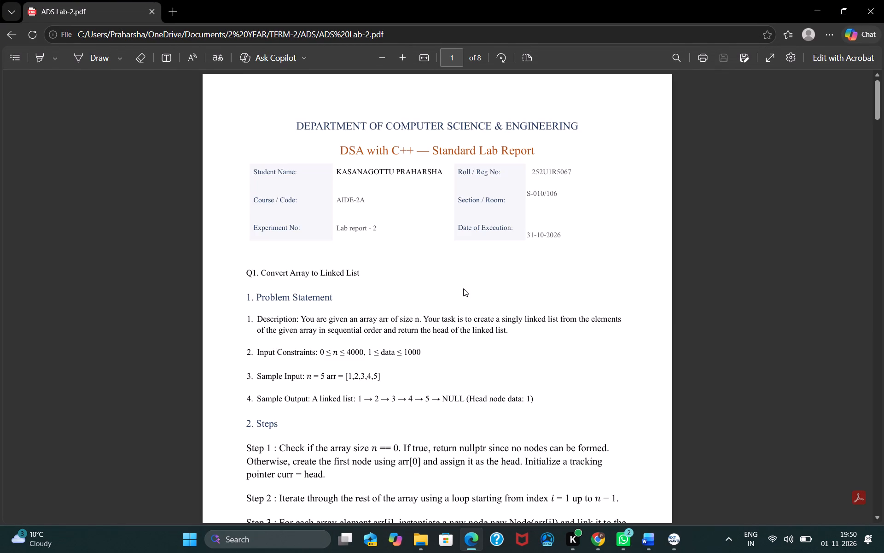
Review the exported ADS Lab-2 PDF from the header table through to the final conclusion table.
scroll(463, 288, "down", 5)
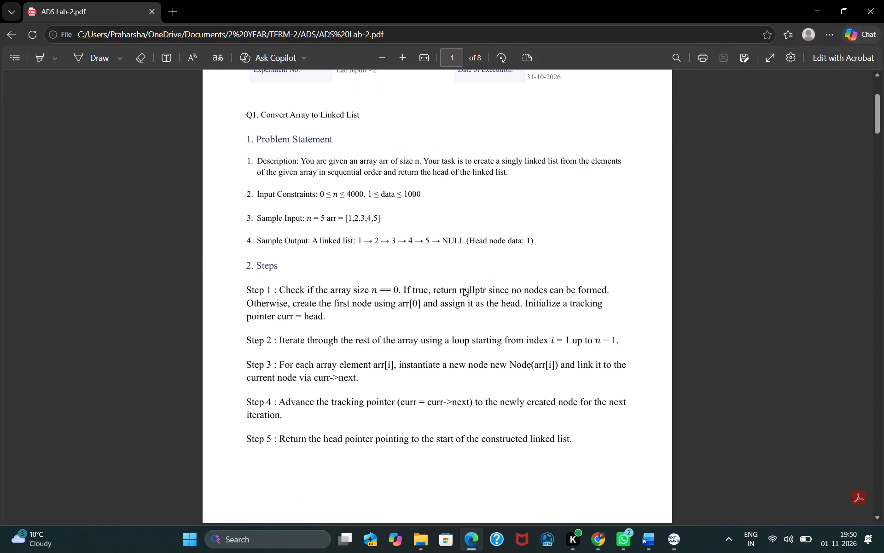
scroll(463, 288, "down", 17)
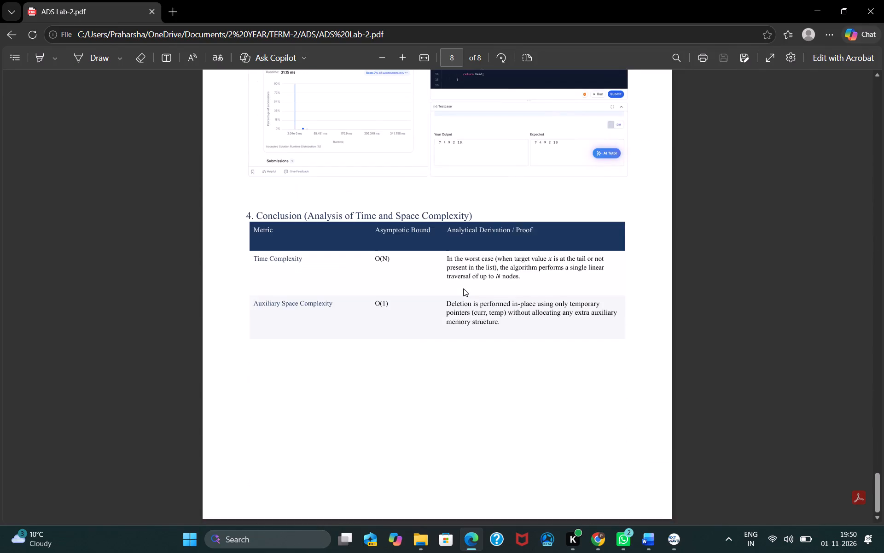
scroll(463, 288, "up", 20)
scroll(463, 288, "up", 12)
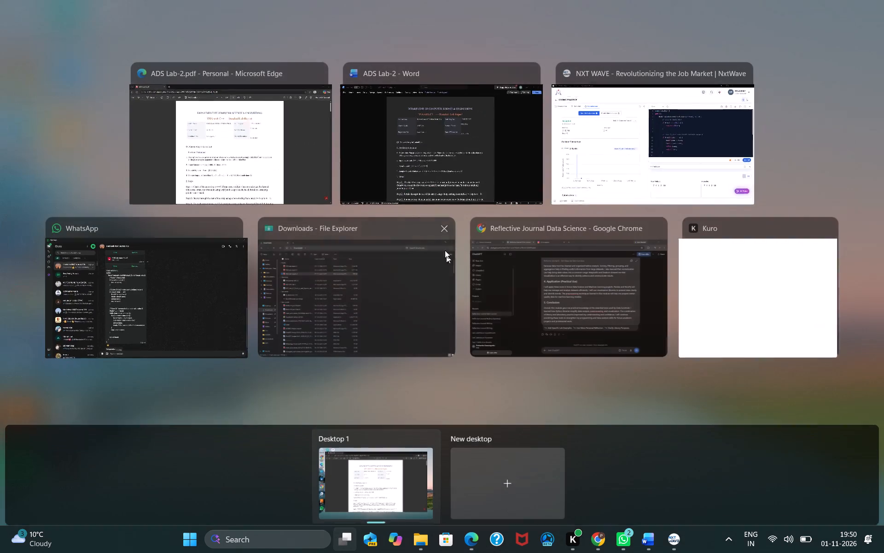
Return to the Word document and bold the header entries for student name, course, experiment, roll number, section and date.
left_click(436, 161)
left_click_drag(407, 211, 372, 195)
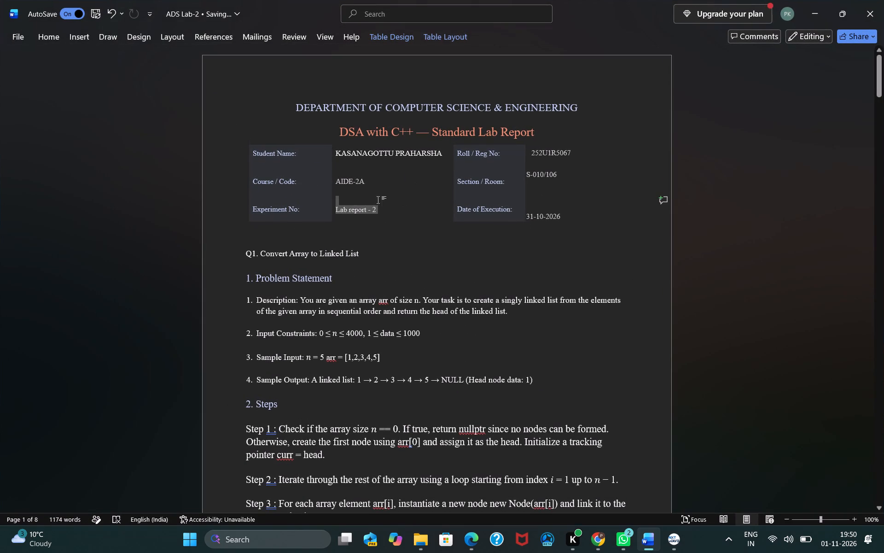
left_click_drag(372, 195, 353, 183)
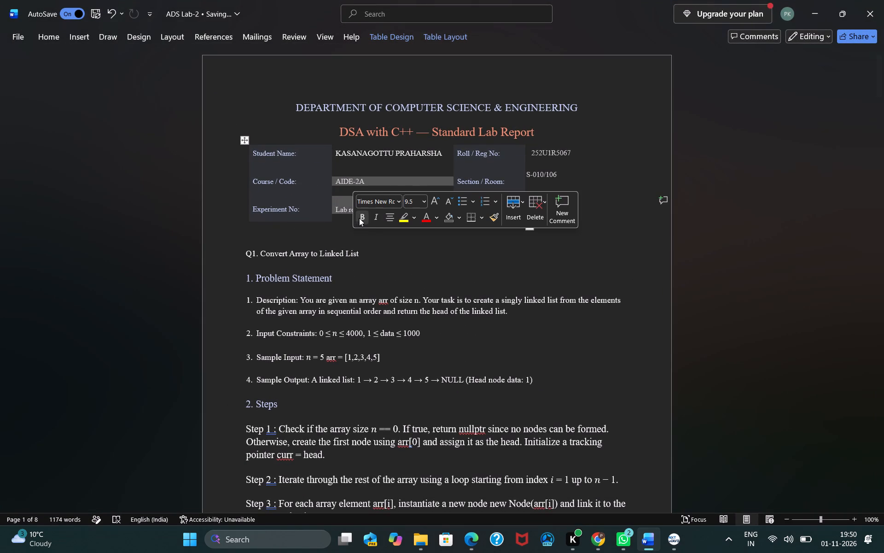
left_click(359, 218)
double_click(403, 167)
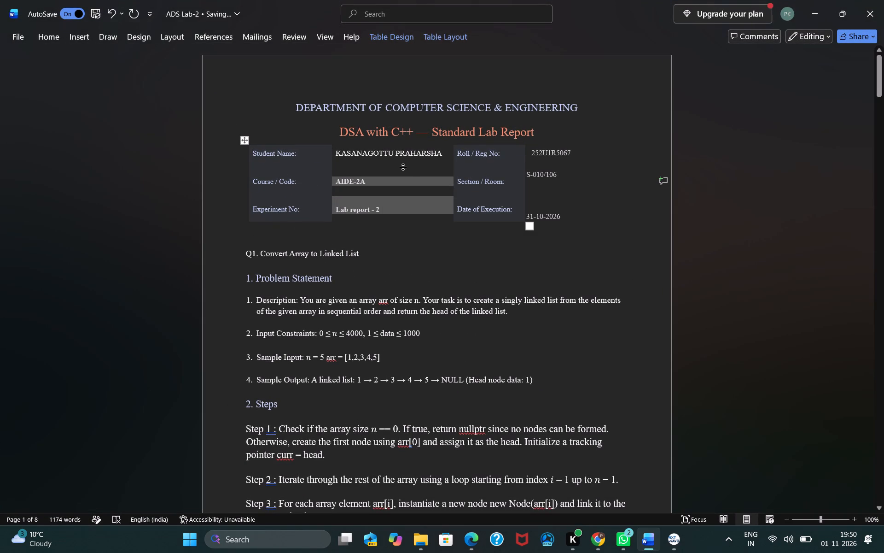
left_click_drag(448, 152, 411, 151)
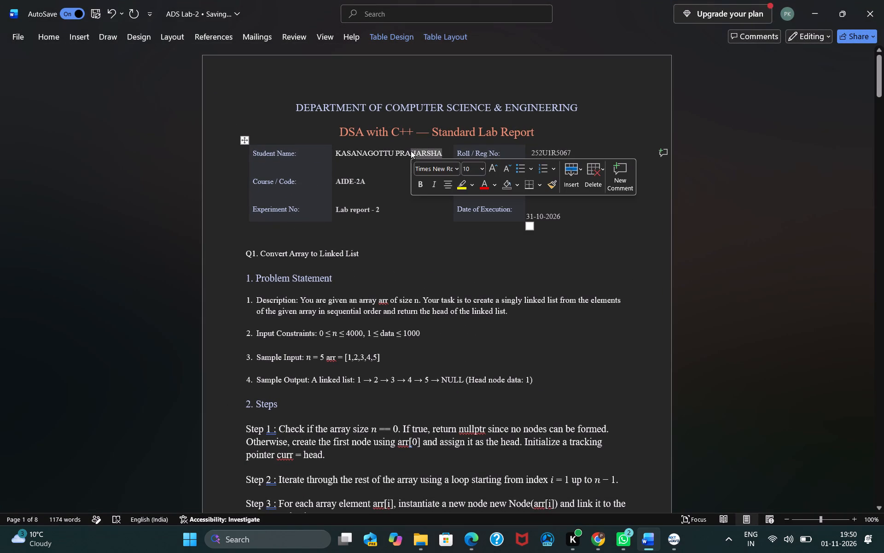
left_click(416, 206)
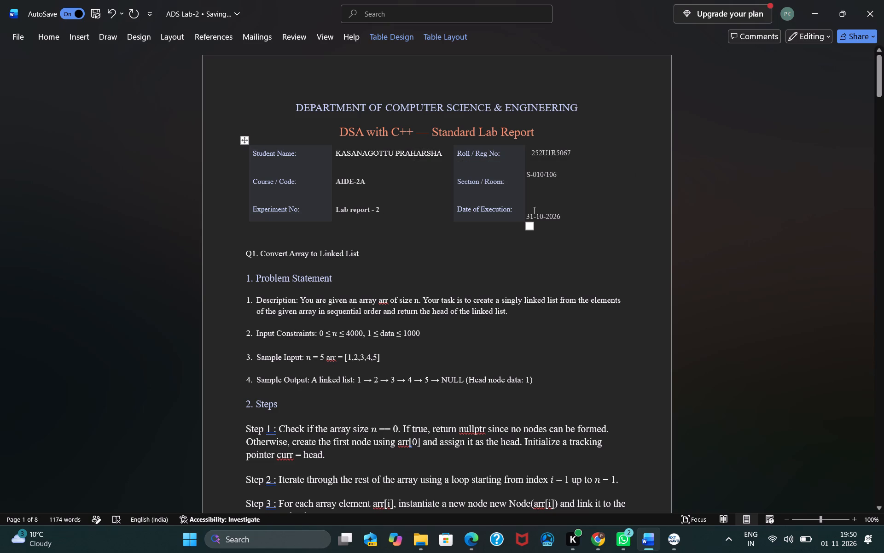
left_click_drag(562, 214, 538, 152)
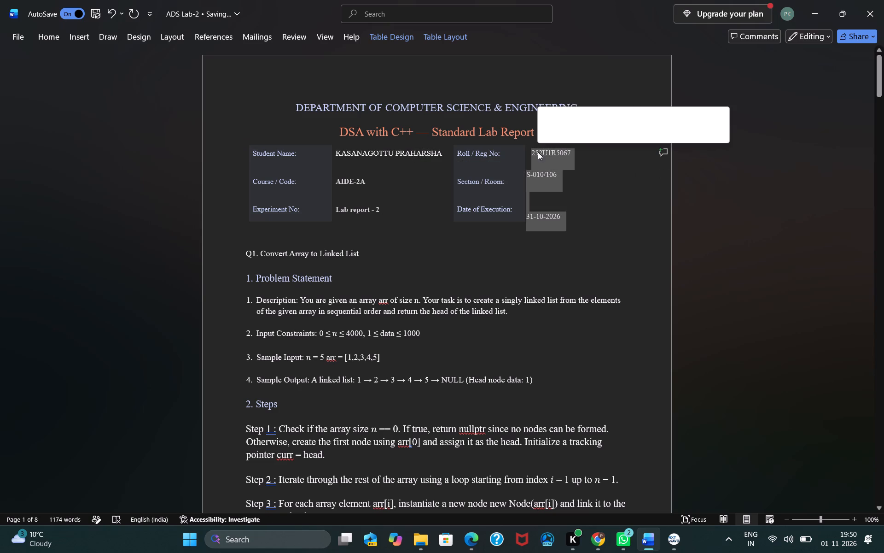
left_click(545, 138)
left_click(596, 221)
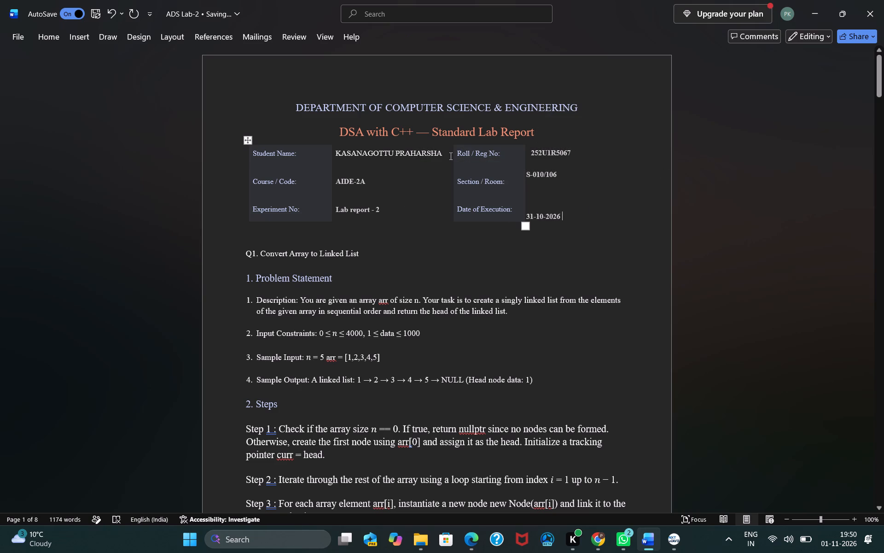
left_click_drag(449, 156, 340, 160)
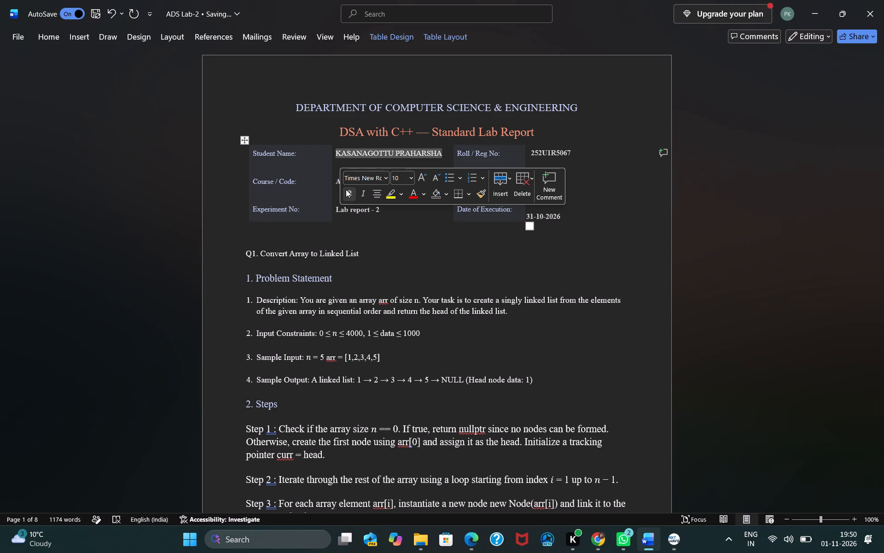
left_click(347, 189)
left_click(399, 223)
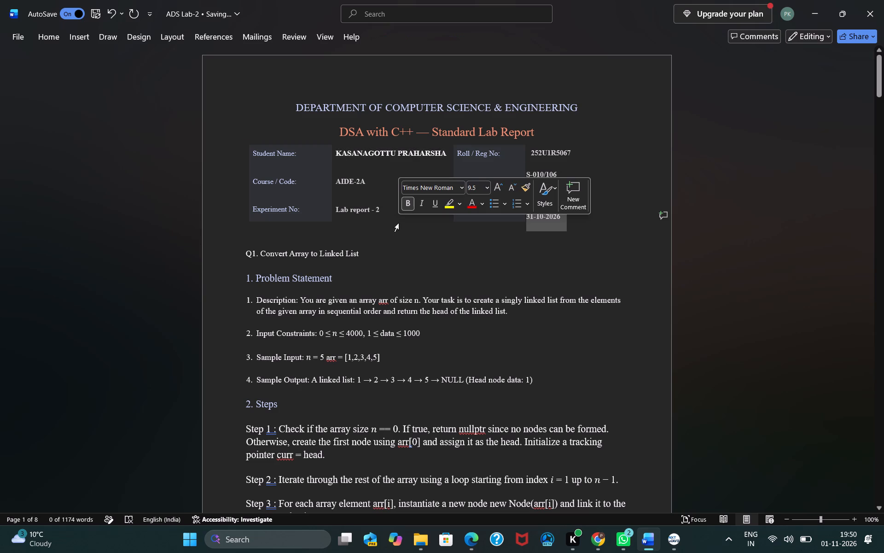
Export the lab report as a PDF named ADS Lab-2--- in the ADS folder, and close the copy that opens.
key("alt+f")
key("alt+e")
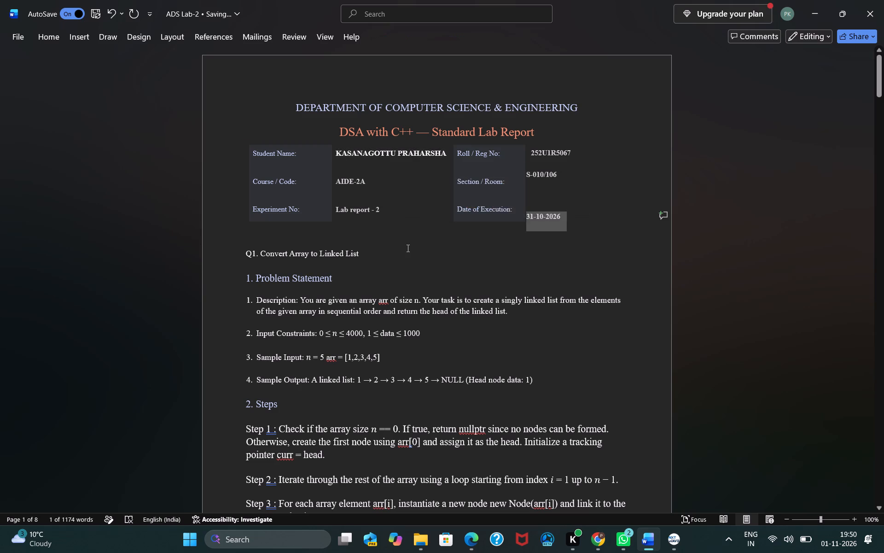
left_click(337, 170)
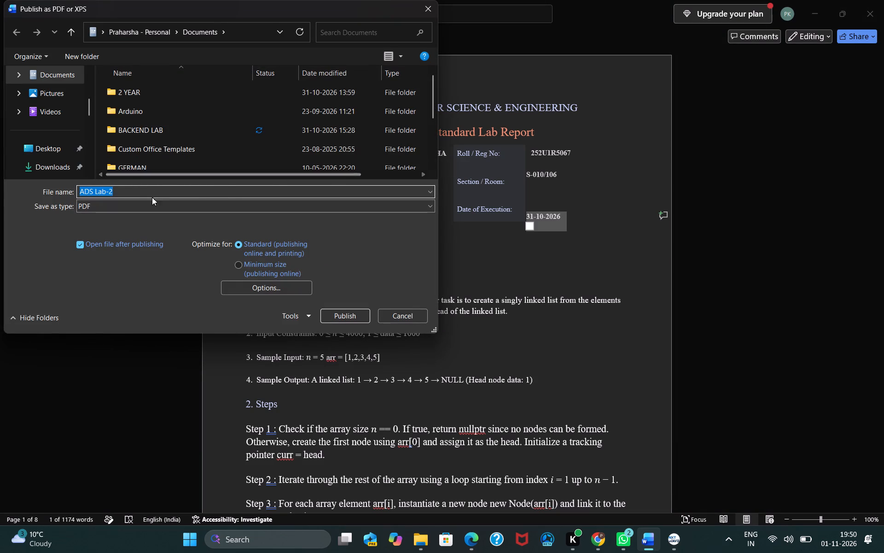
left_click(145, 193)
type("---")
scroll(69, 110, "down", 2)
scroll(52, 170, "up", 1)
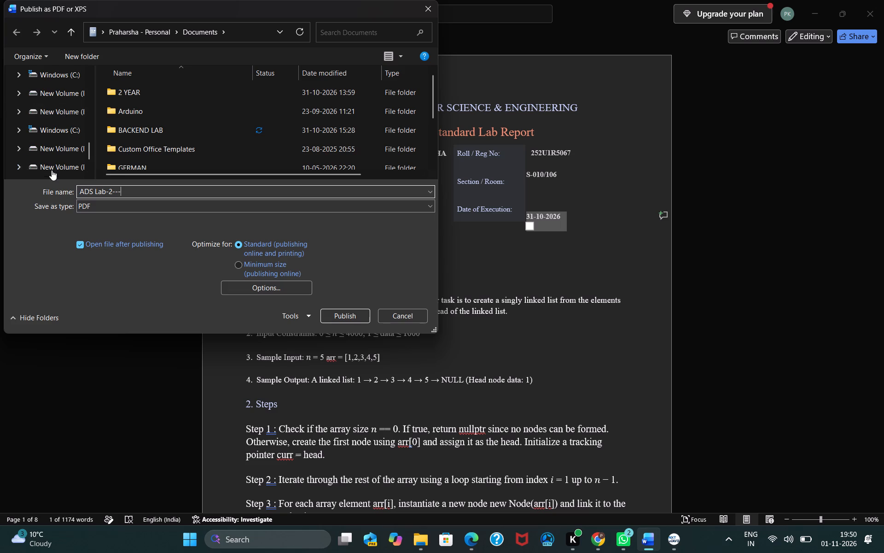
scroll(52, 170, "up", 1)
double_click(59, 76)
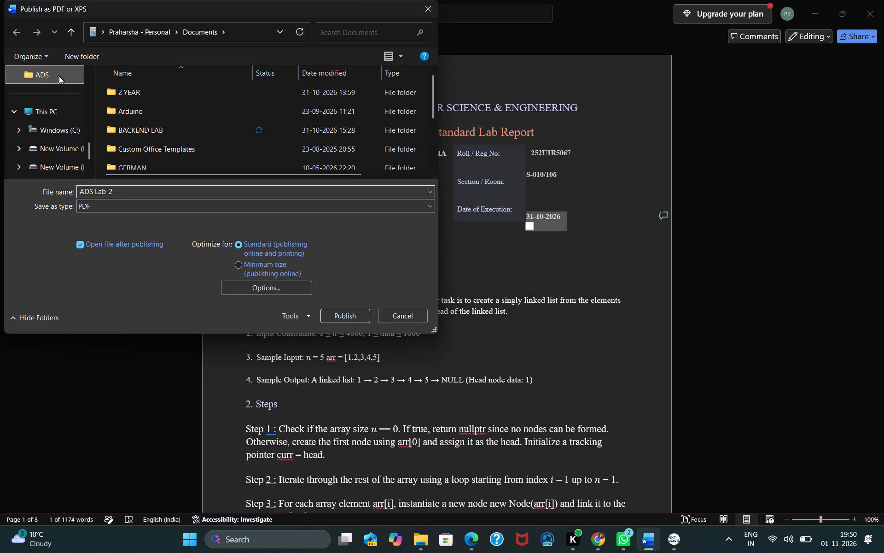
left_click(342, 318)
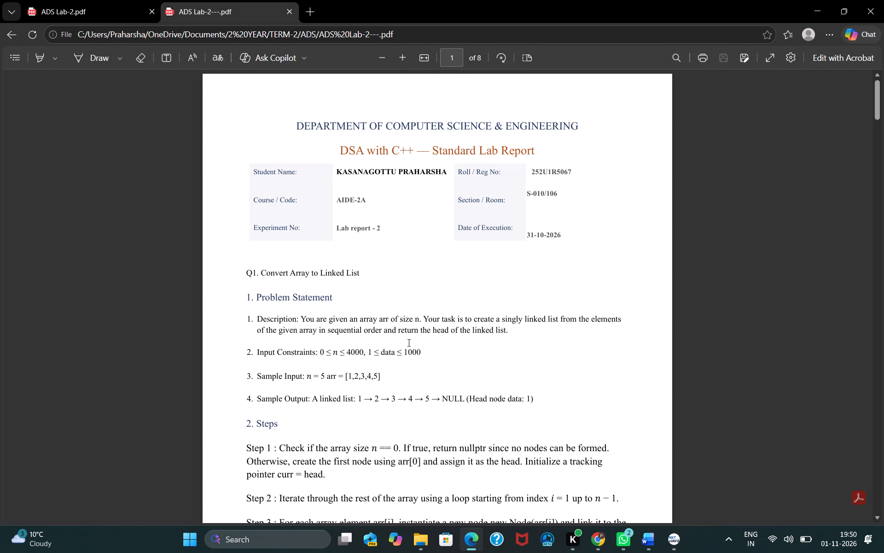
left_click(292, 13)
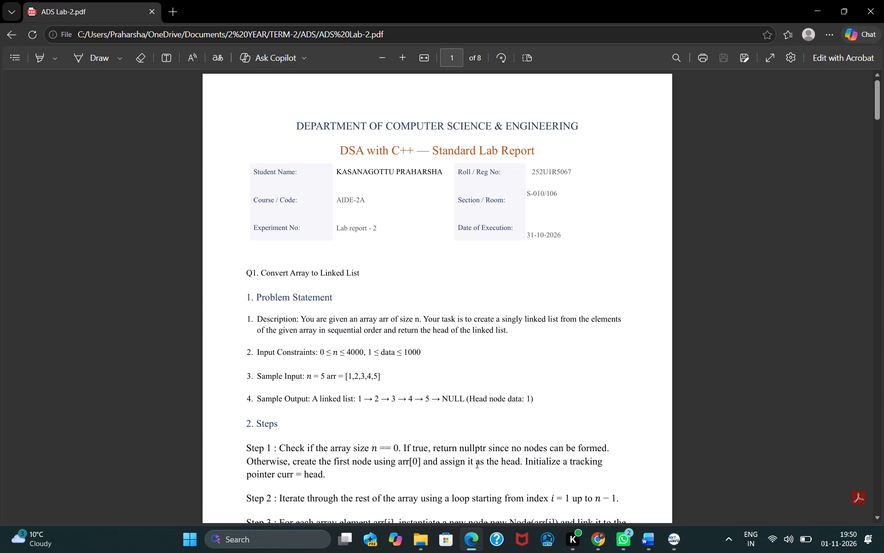
Open the ADS folder in File Explorer and delete the extra PDF named ADS Lab-2---.
left_click(419, 536)
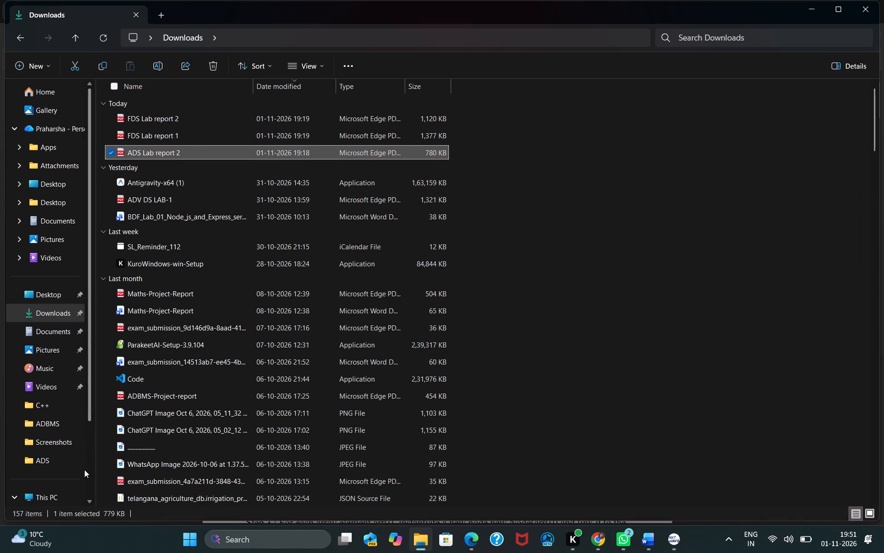
left_click(64, 467)
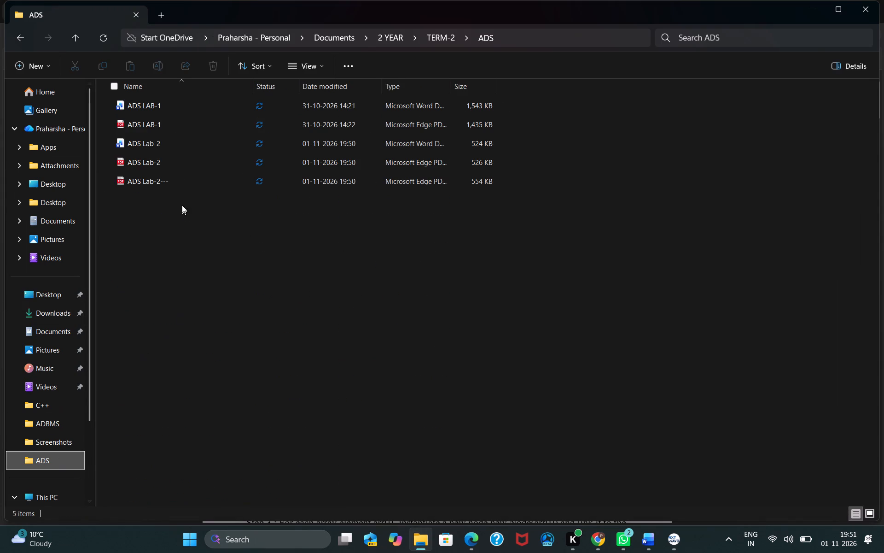
left_click(160, 182)
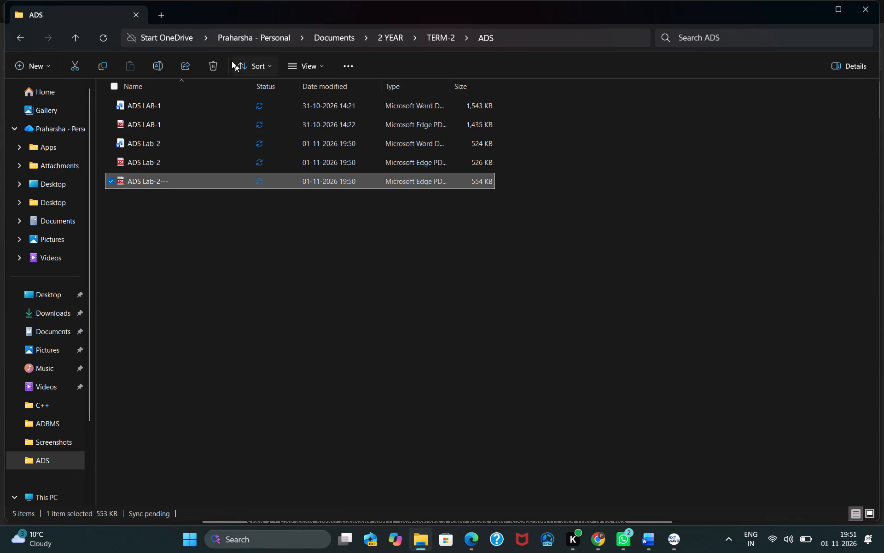
left_click(214, 62)
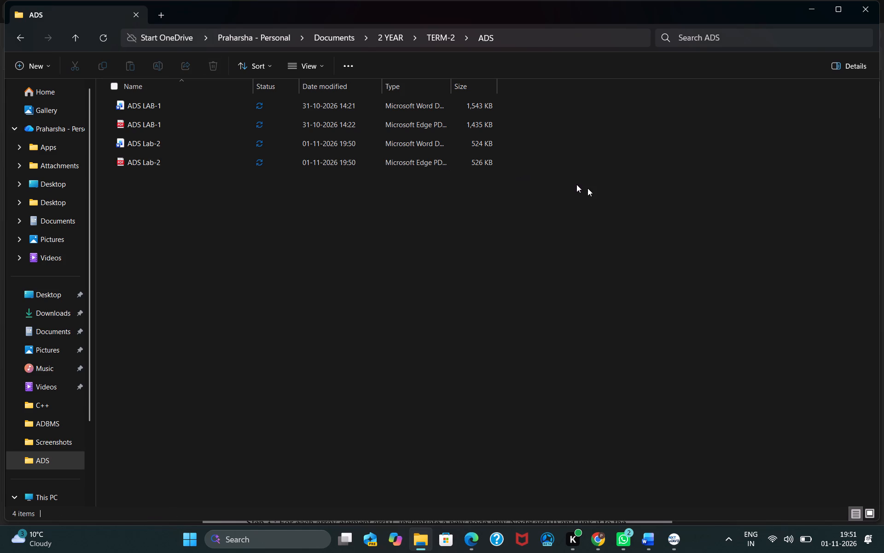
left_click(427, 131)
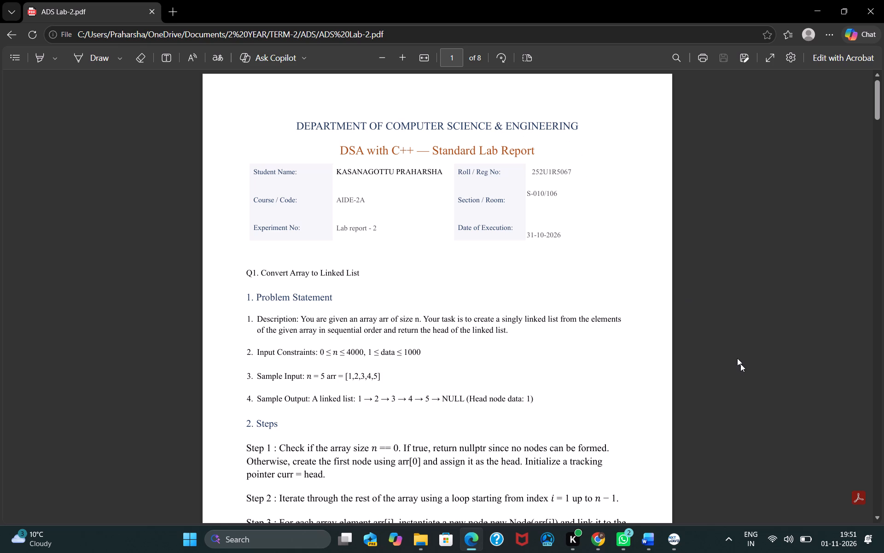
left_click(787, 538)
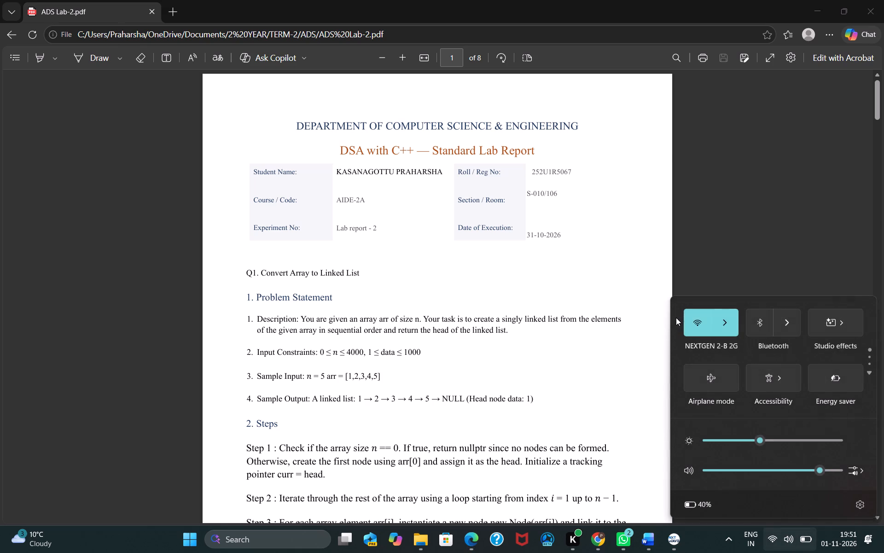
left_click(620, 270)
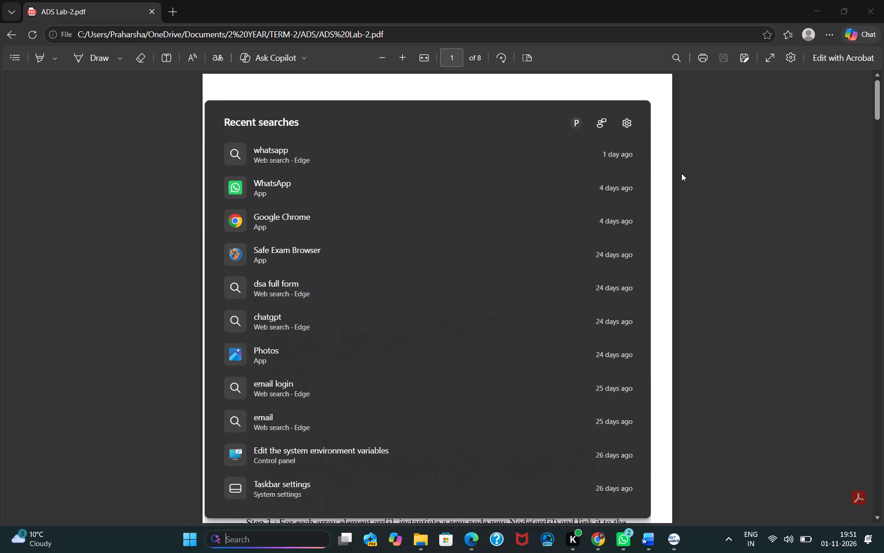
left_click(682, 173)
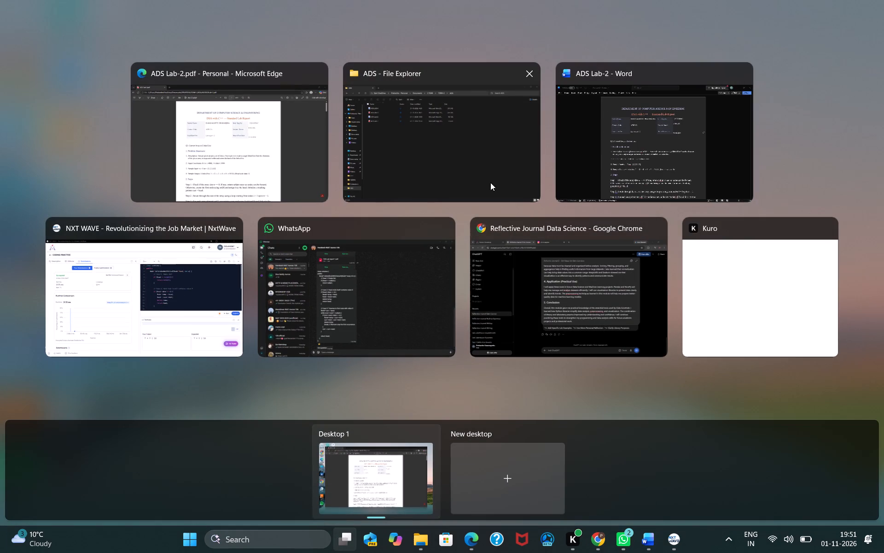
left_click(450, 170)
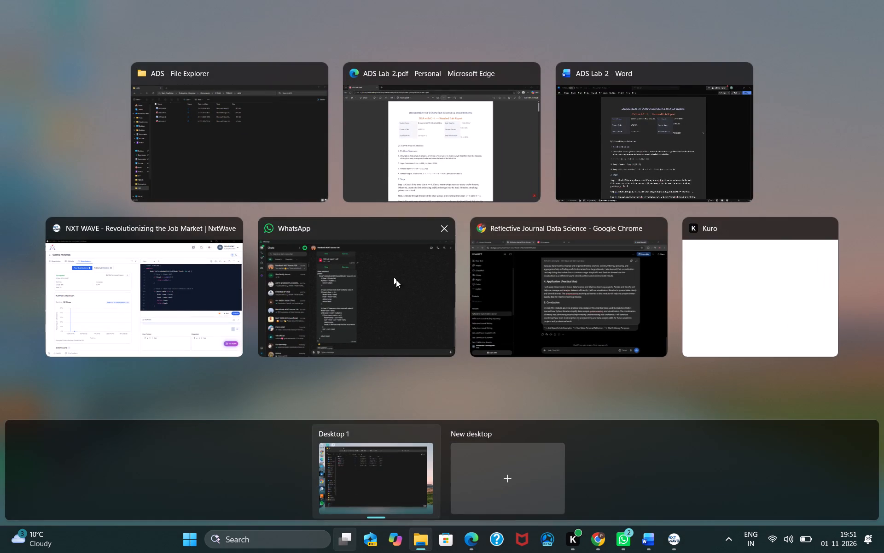
Switch to the NxtWave window and look over the Delete Node With Value X description and the Module II: Linked Lists coding practice list.
left_click(215, 306)
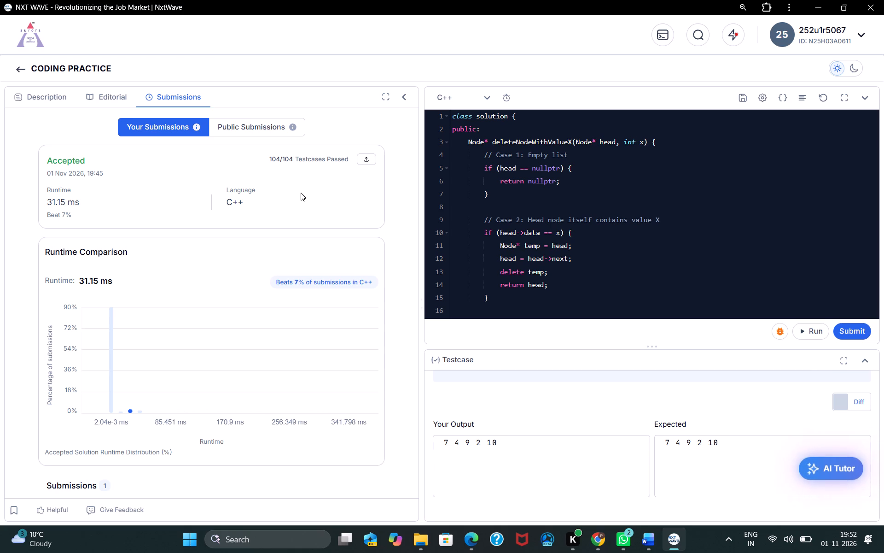
left_click(65, 102)
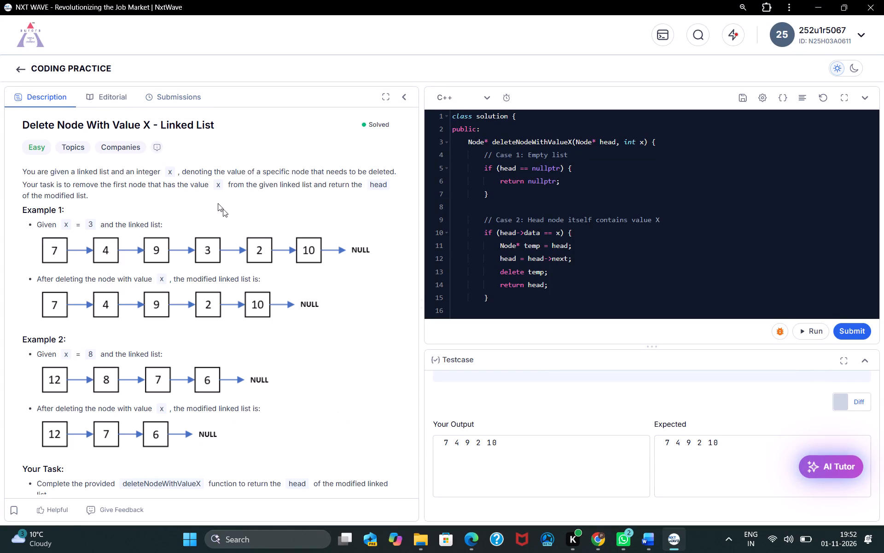
scroll(251, 245, "right", 10)
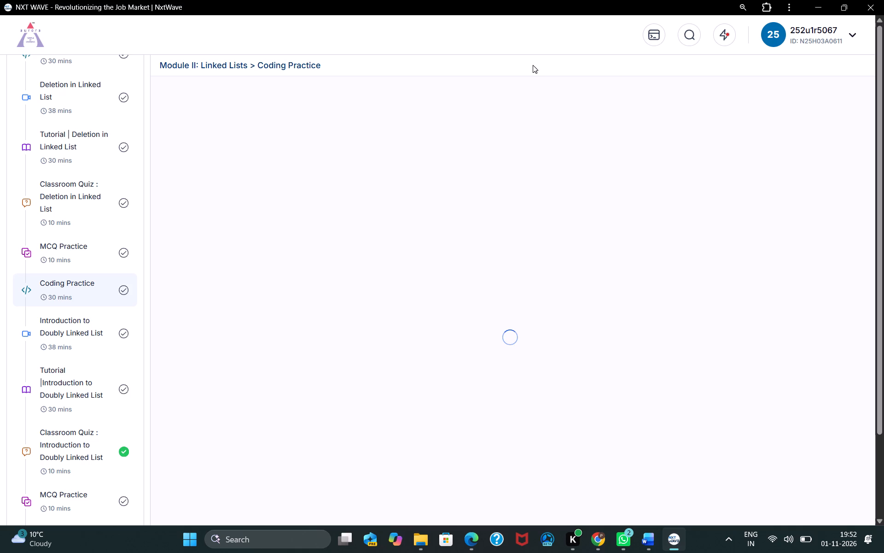
scroll(44, 145, "up", 1)
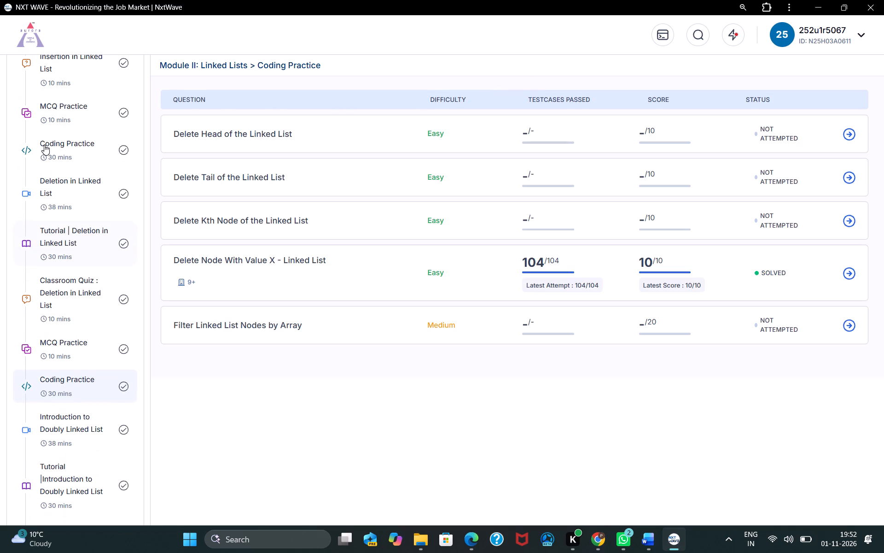
scroll(44, 145, "up", 2)
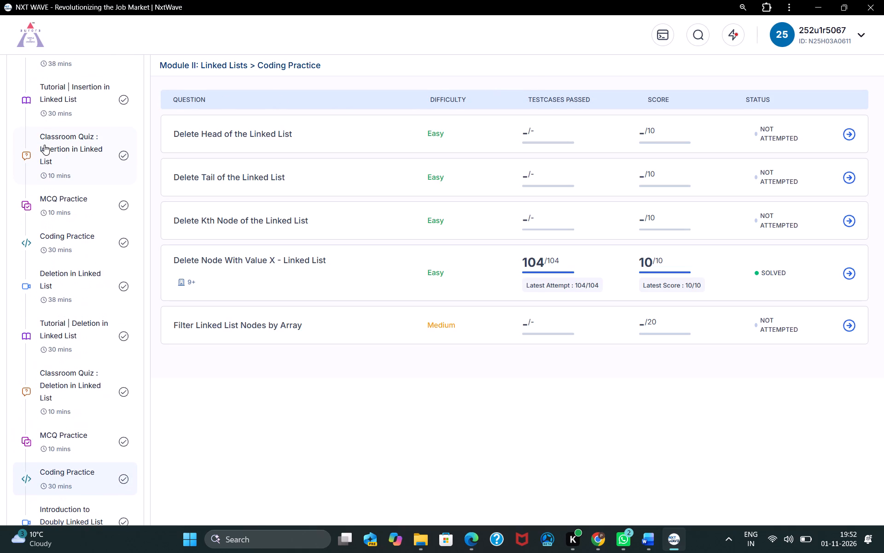
left_click(30, 29)
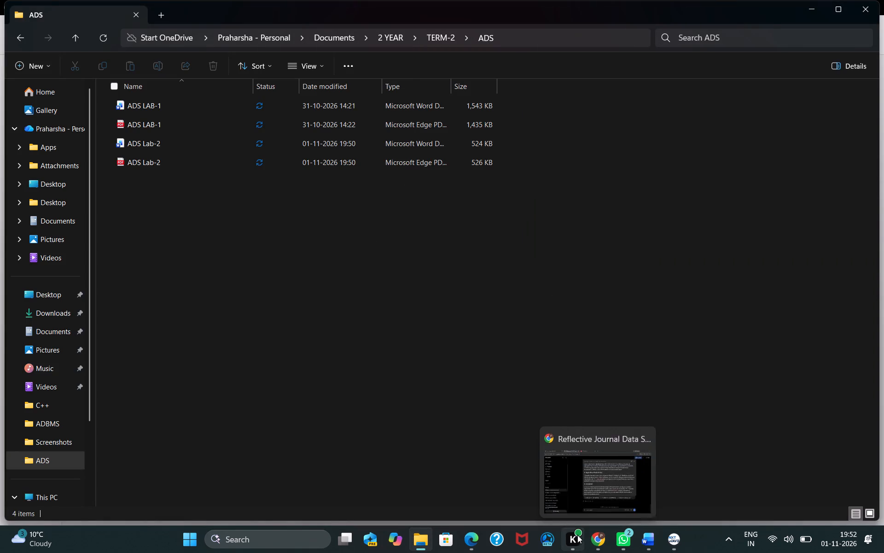
Open the ADS LAB-1 PDF from the ADS folder, review its header tables, experiments and execution screenshots, and close it.
left_click(653, 541)
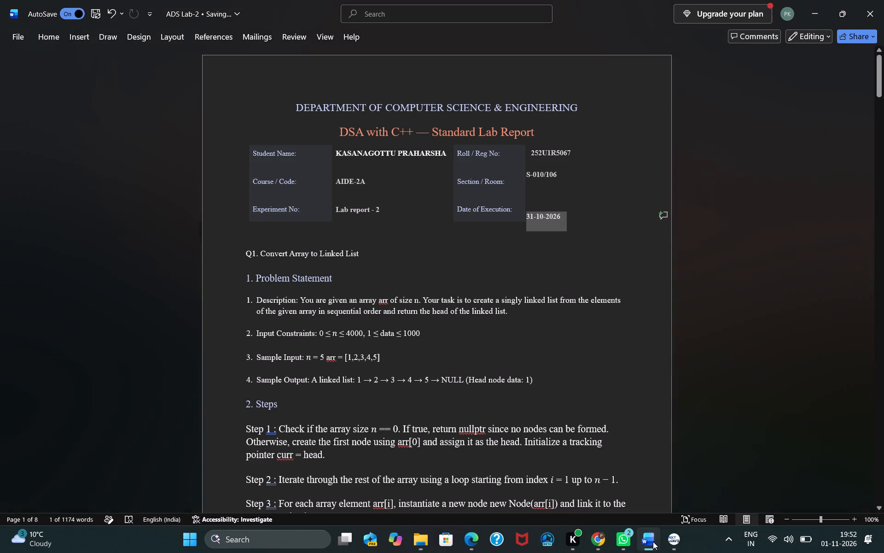
left_click(421, 539)
double_click(229, 122)
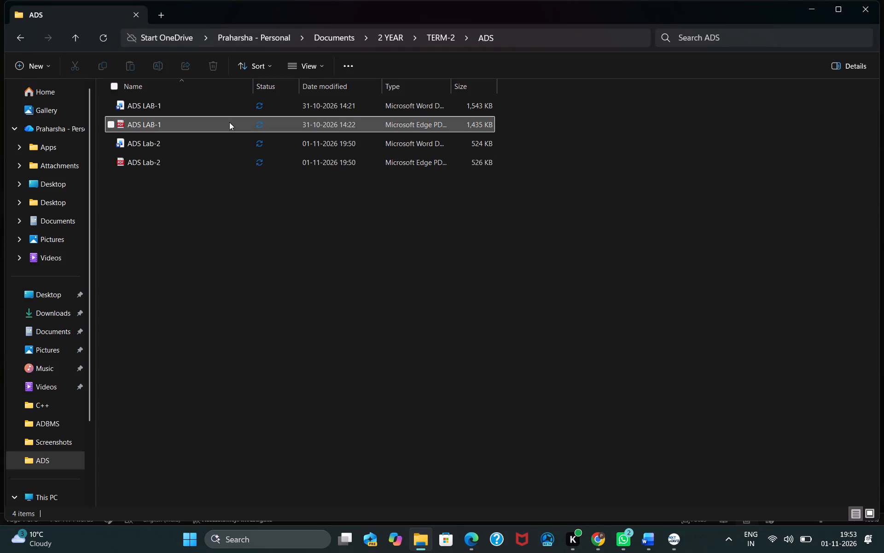
scroll(321, 204, "down", 2)
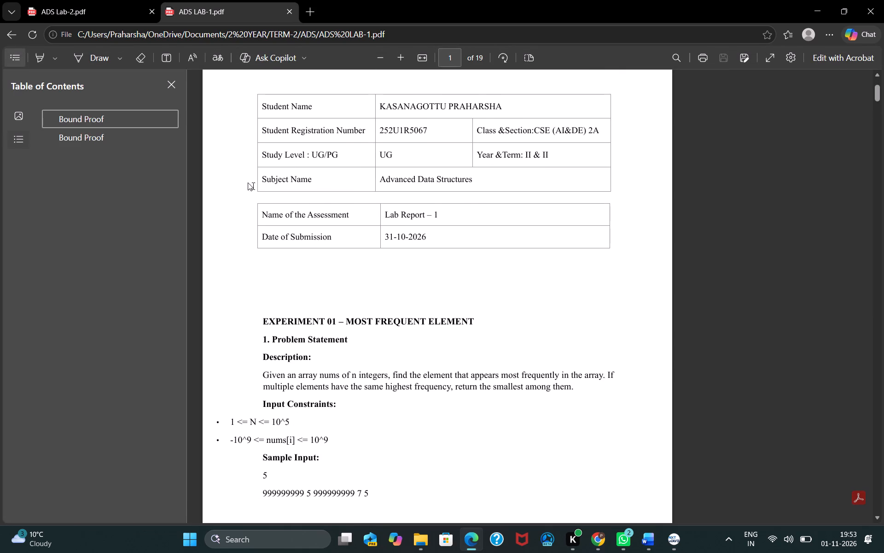
left_click(170, 88)
scroll(384, 260, "down", 1)
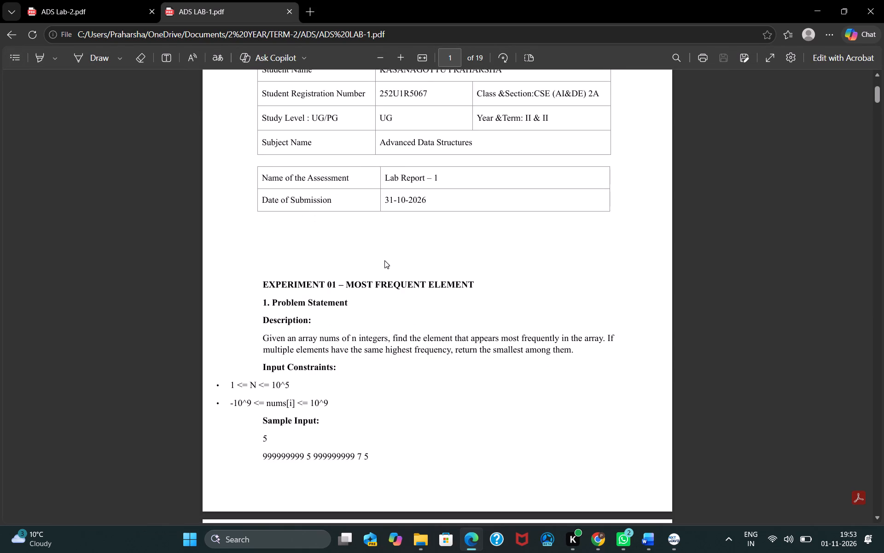
scroll(384, 260, "down", 10)
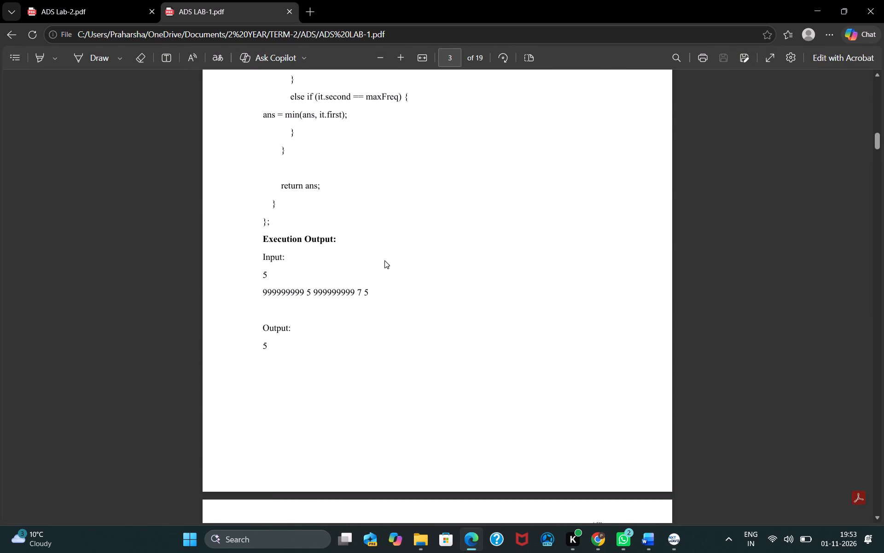
scroll(384, 260, "down", 6)
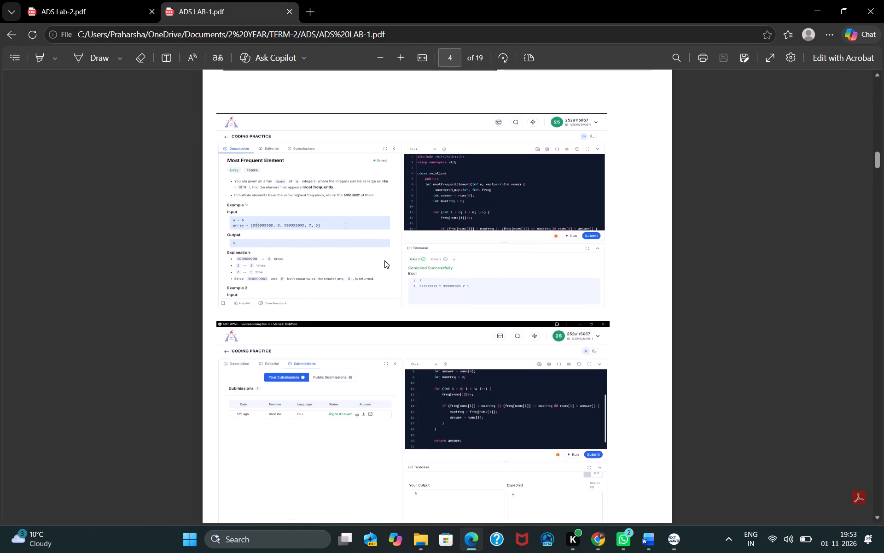
scroll(384, 260, "down", 15)
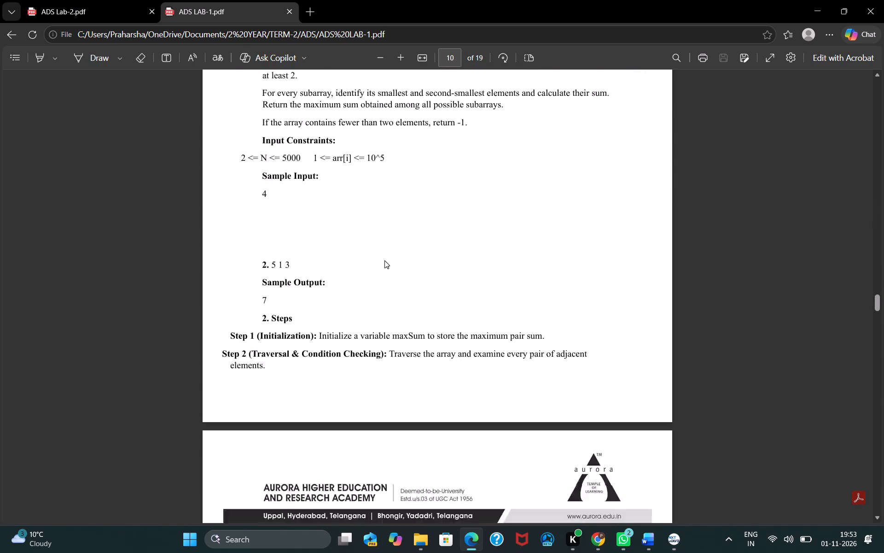
scroll(384, 260, "down", 19)
scroll(384, 260, "down", 8)
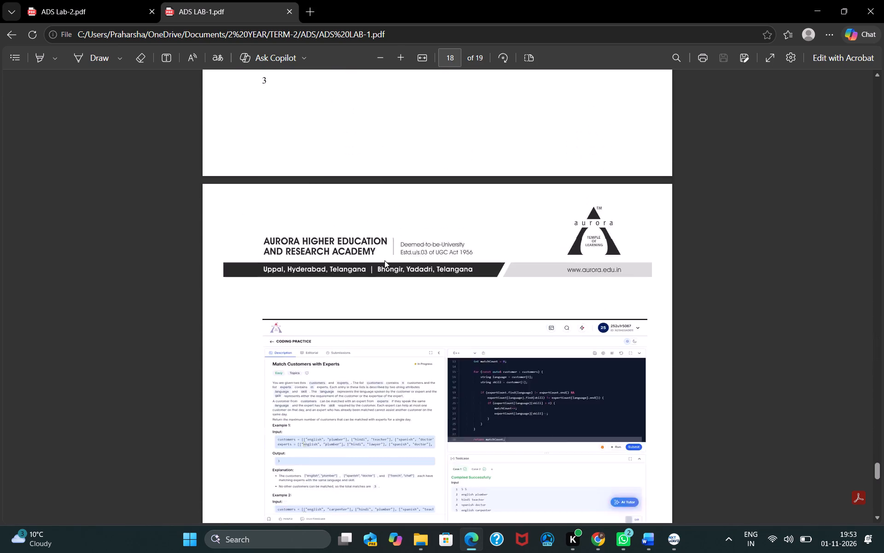
scroll(384, 260, "down", 8)
scroll(384, 260, "up", 20)
scroll(384, 260, "up", 7)
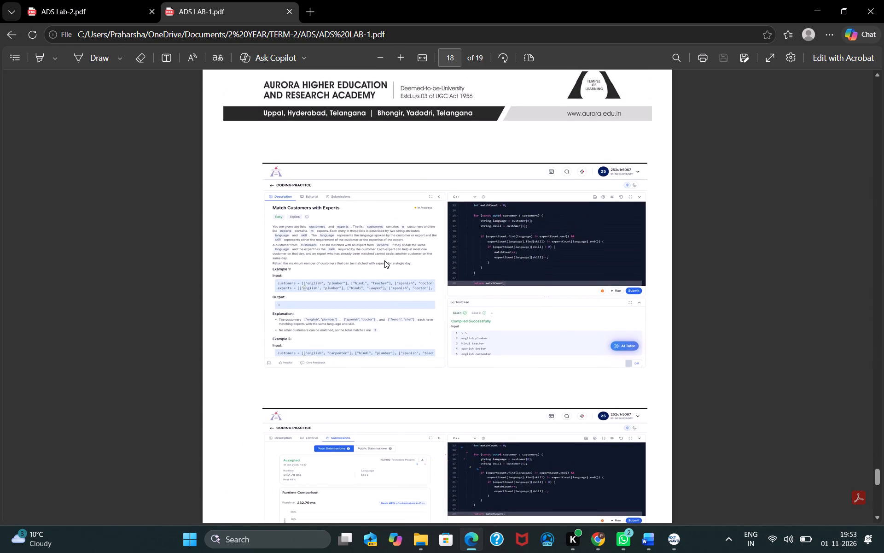
scroll(384, 260, "up", 20)
scroll(384, 260, "up", 12)
scroll(384, 260, "up", 10)
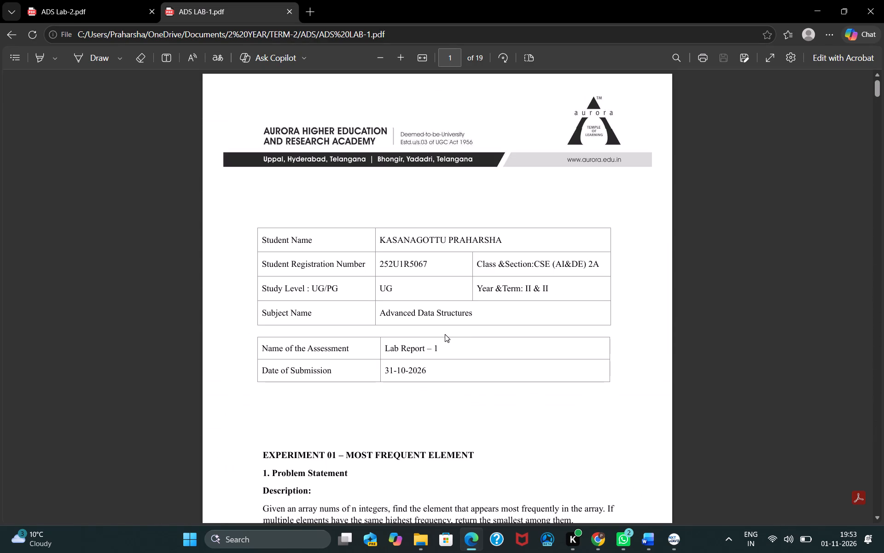
left_click(289, 10)
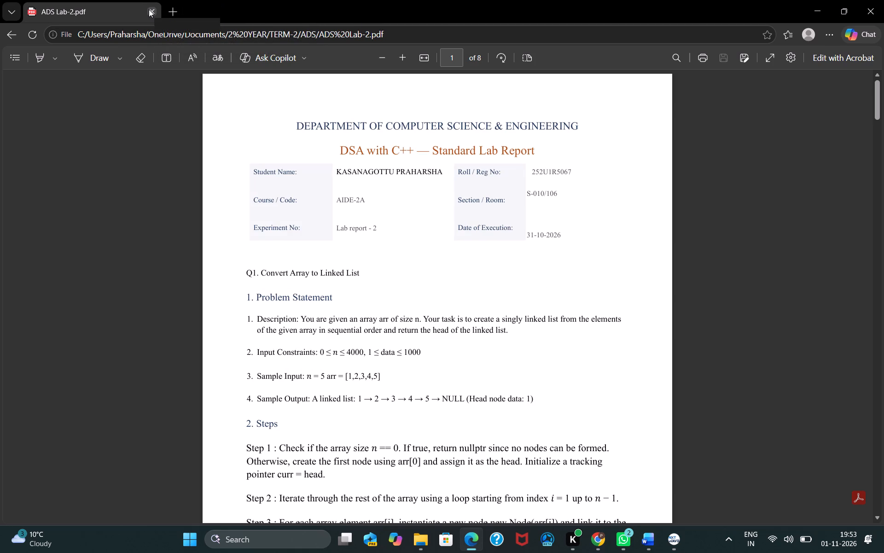
Skim the ADS Lab-2 PDF's pages for comparison with the first lab report, and close it.
scroll(376, 286, "down", 20)
scroll(376, 286, "down", 10)
scroll(376, 286, "up", 20)
scroll(376, 286, "up", 9)
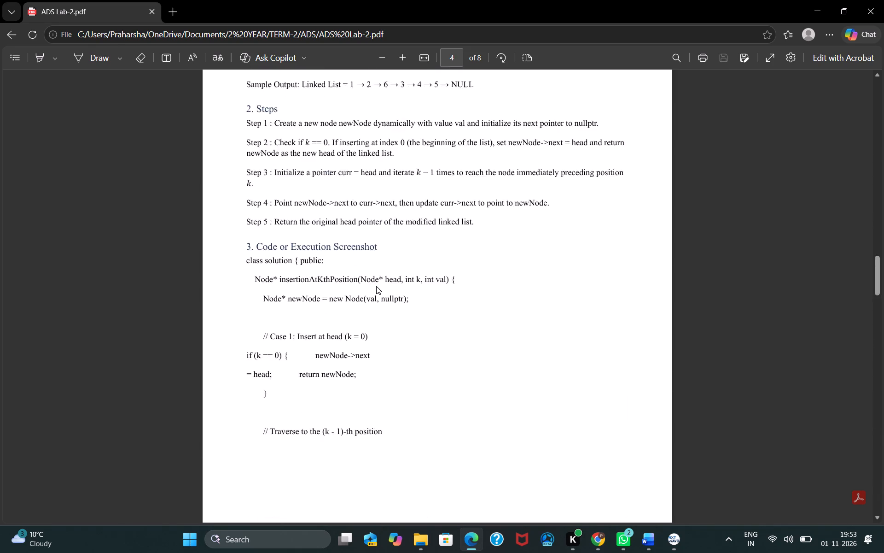
scroll(376, 286, "up", 3)
left_click(150, 14)
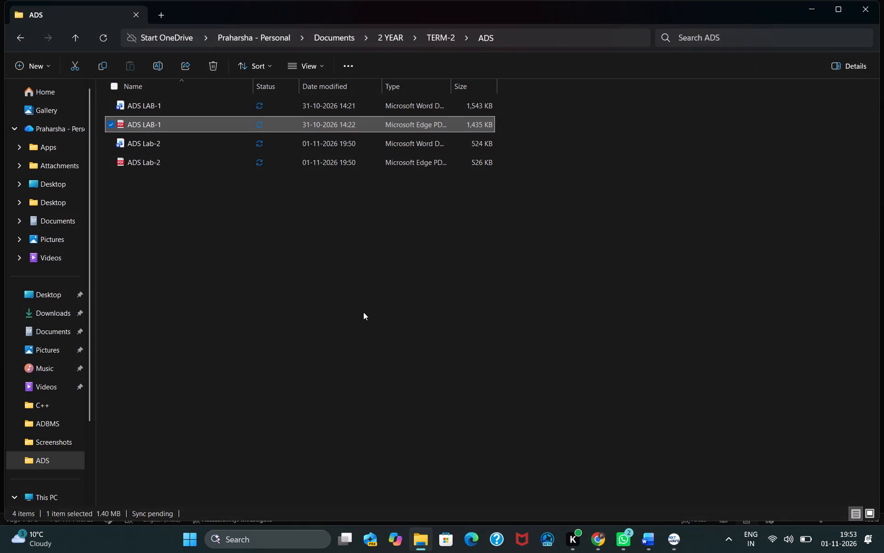
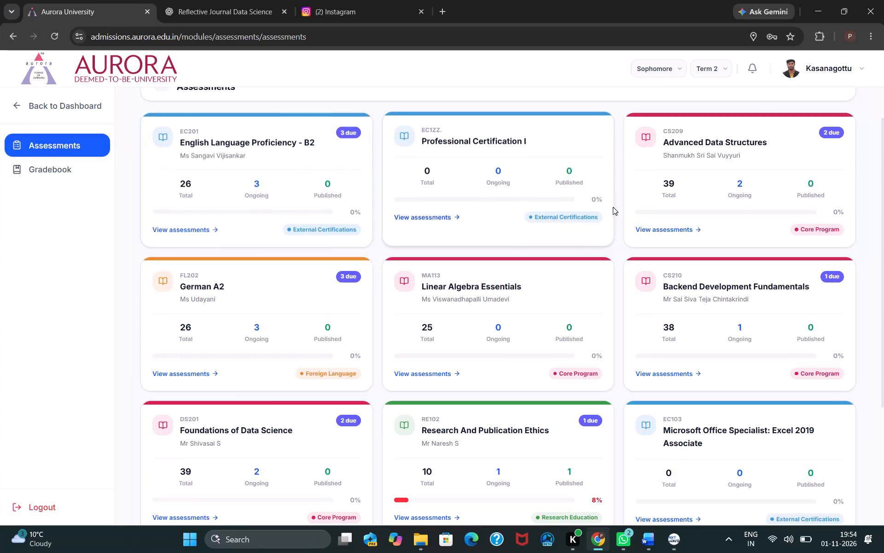
Open the Advanced Data Structures assessments and upload the ADS LAB-1 PDF from the ADS folder for Lab Report 1.
left_click(666, 224)
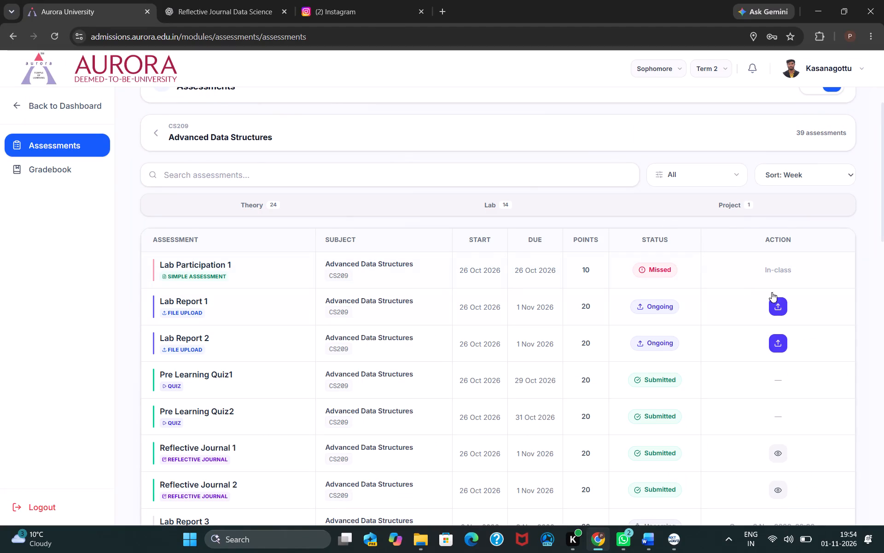
left_click(780, 306)
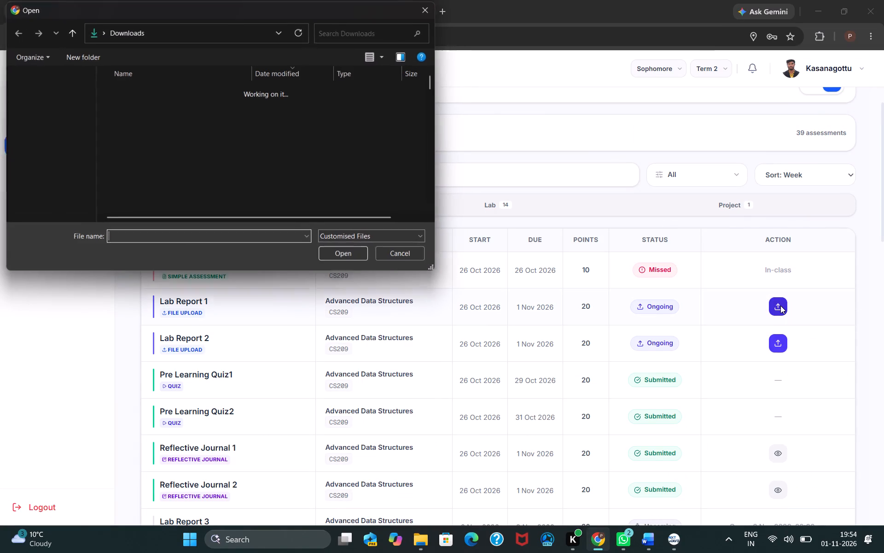
scroll(50, 198, "down", 1)
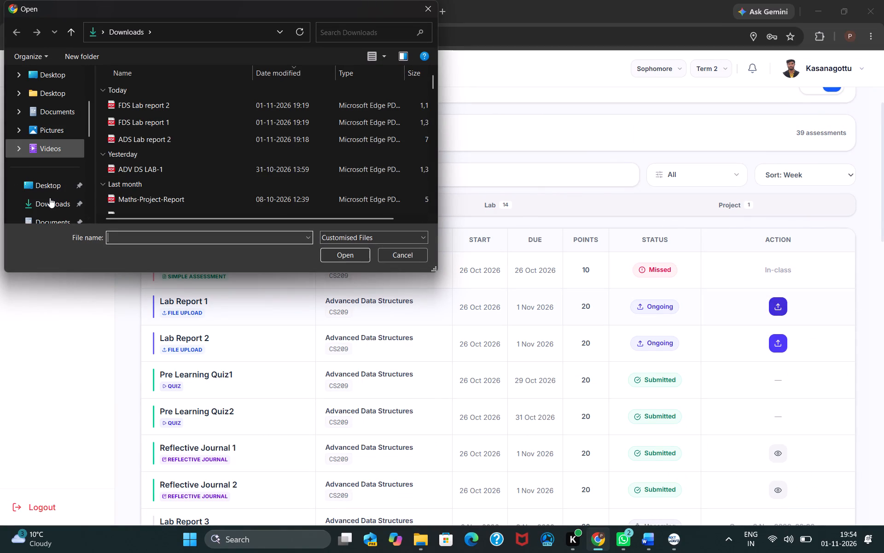
scroll(28, 164, "down", 1)
scroll(58, 188, "down", 1)
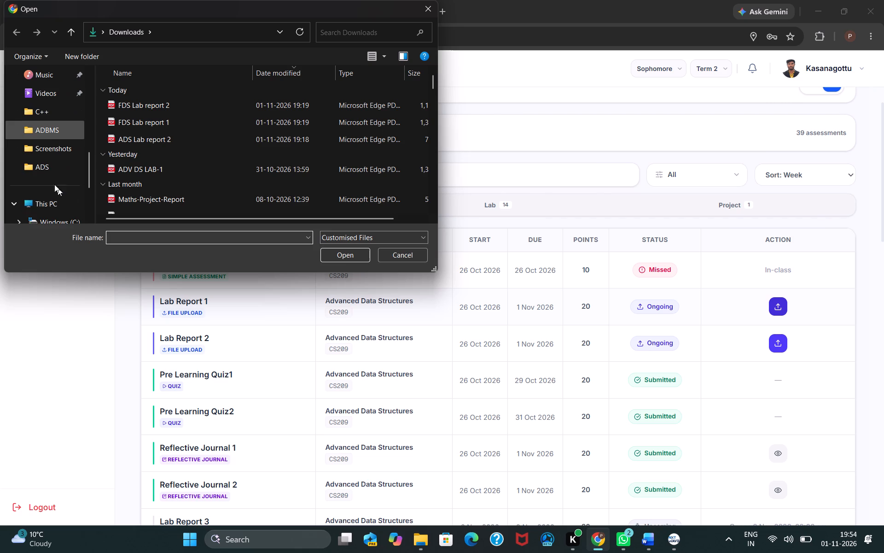
double_click(39, 166)
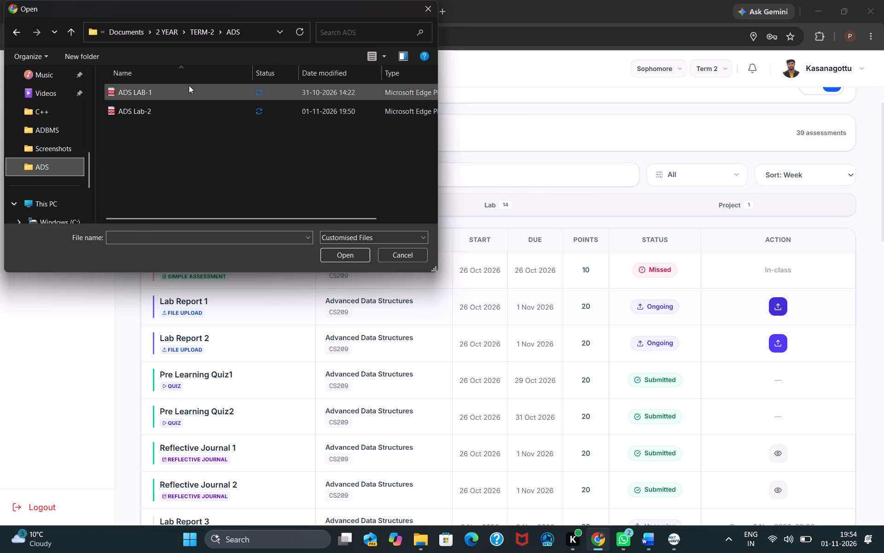
double_click(189, 85)
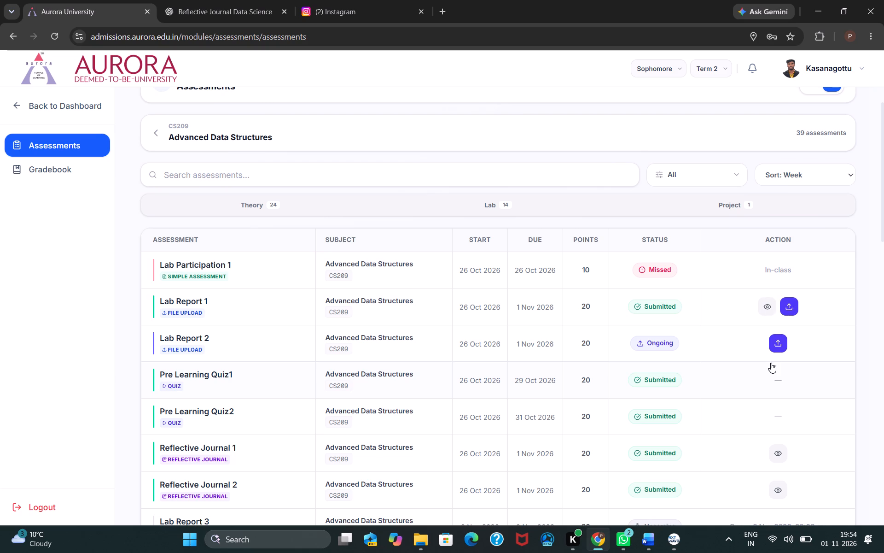
Upload the ADS Lab-2 PDF from the ADS folder for Lab Report 2.
left_click(779, 340)
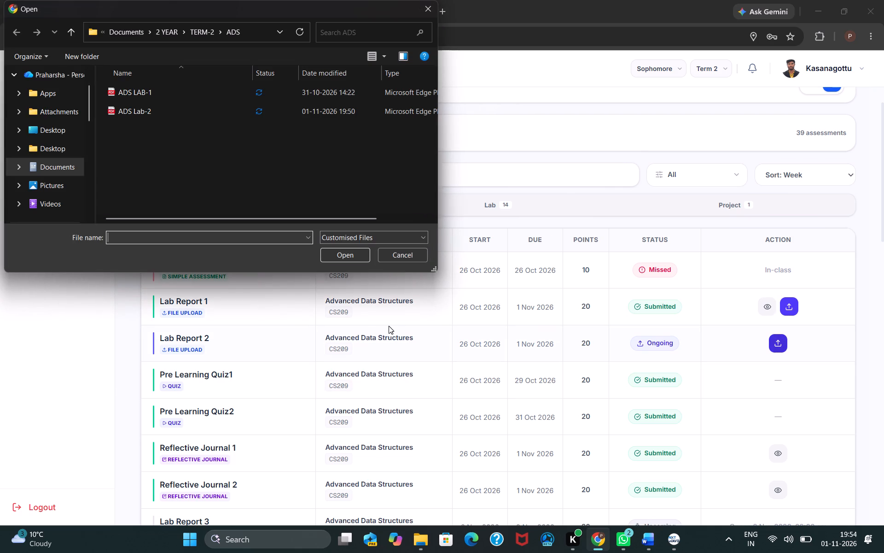
double_click(206, 107)
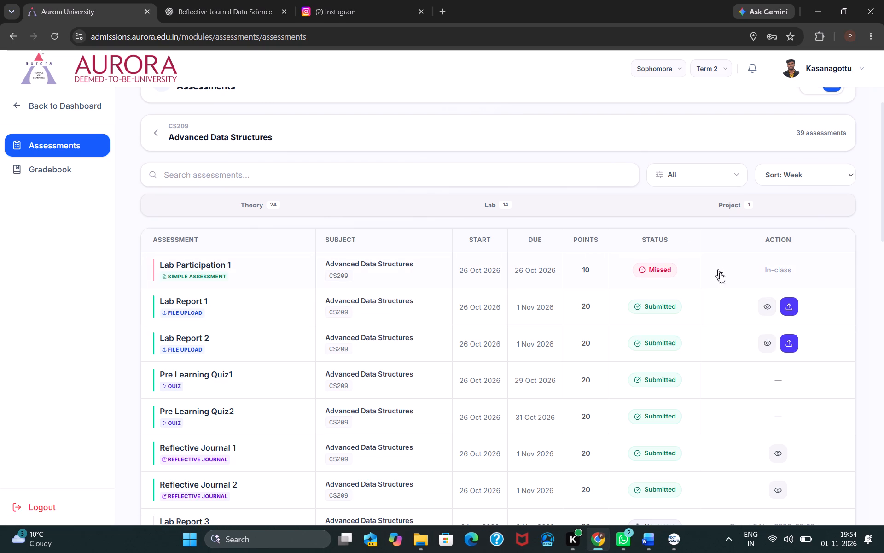
View the submitted Lab Report 1 file, dismiss the PDF viewer tips, skim its pages, and close it.
left_click(767, 307)
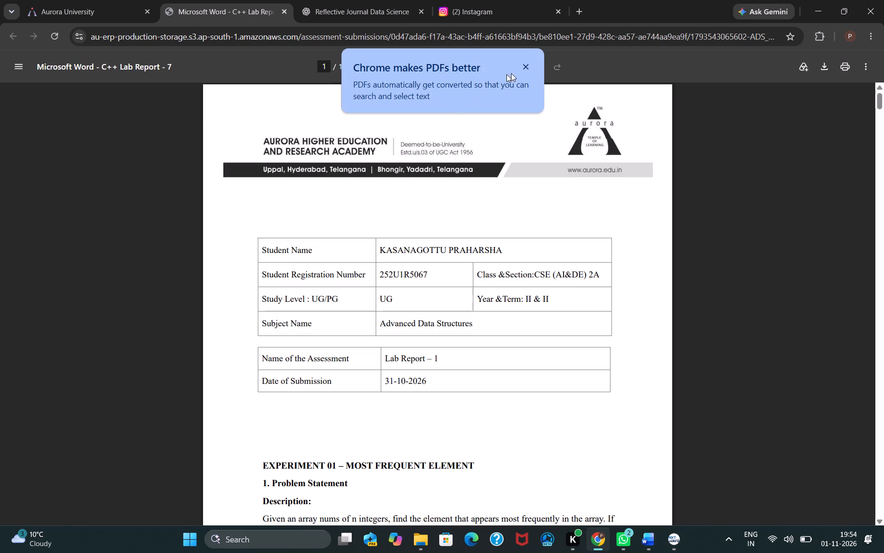
left_click(523, 67)
scroll(446, 210, "down", 1)
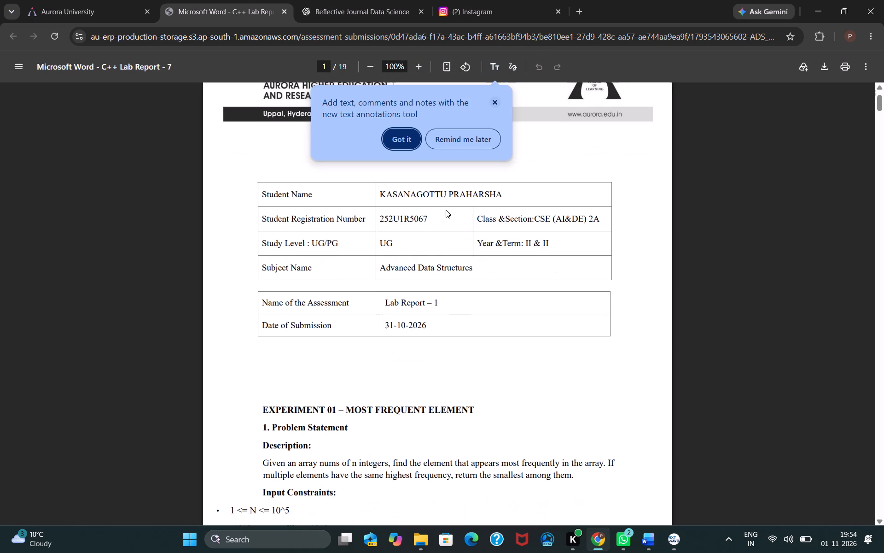
left_click(497, 102)
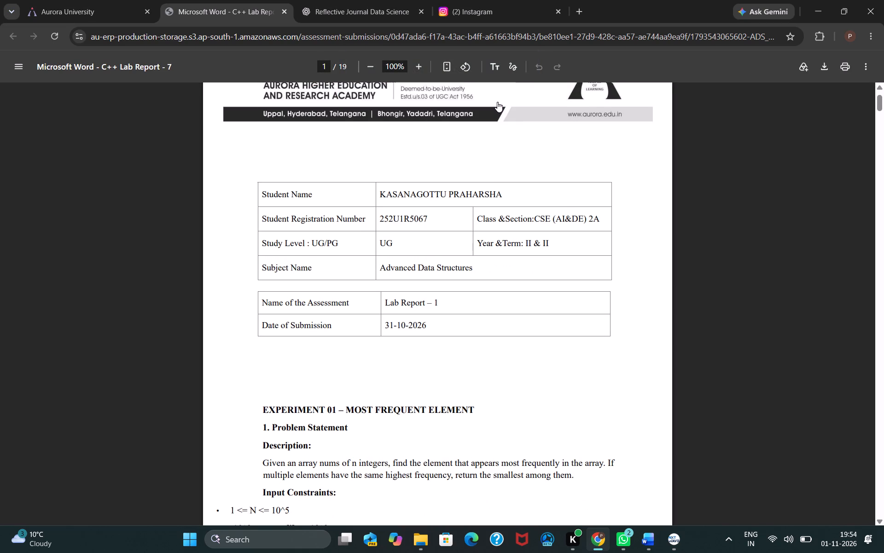
scroll(473, 203, "down", 10)
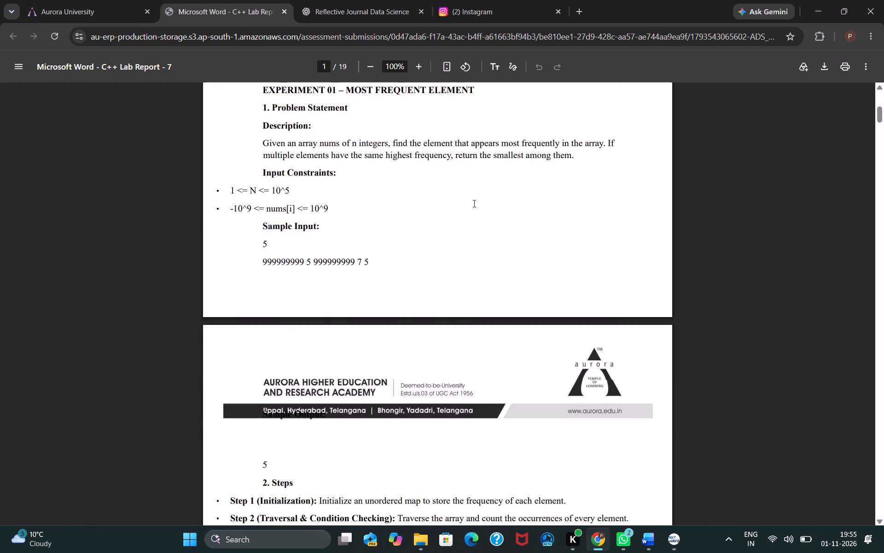
scroll(473, 203, "down", 20)
scroll(473, 203, "down", 13)
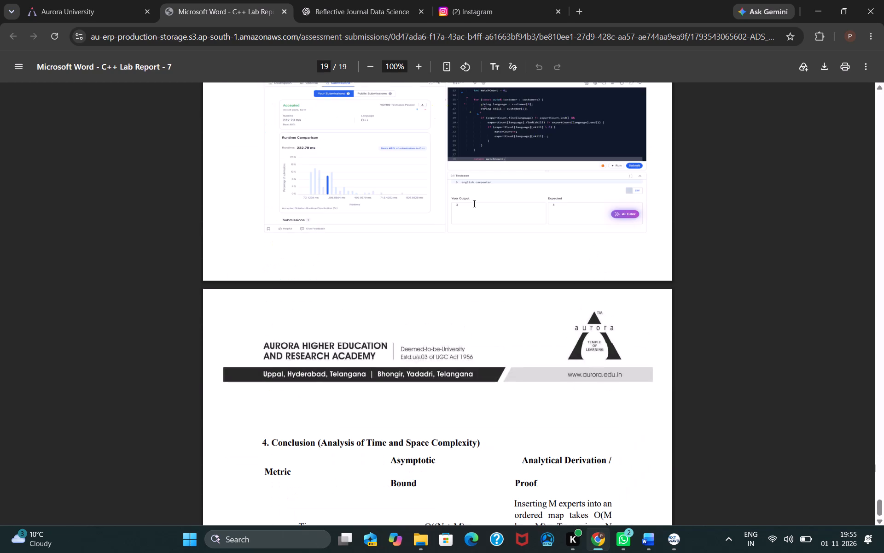
scroll(473, 203, "up", 20)
scroll(473, 203, "up", 20)
scroll(473, 203, "up", 20)
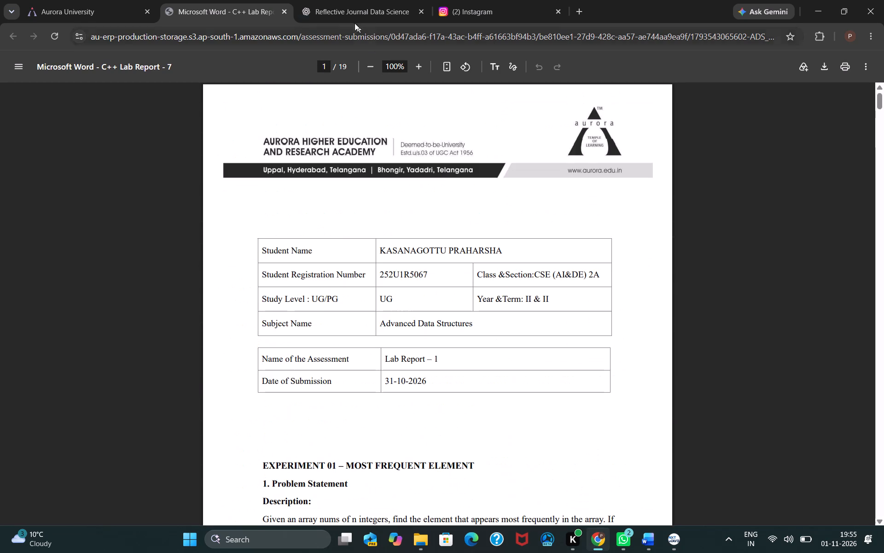
left_click(282, 13)
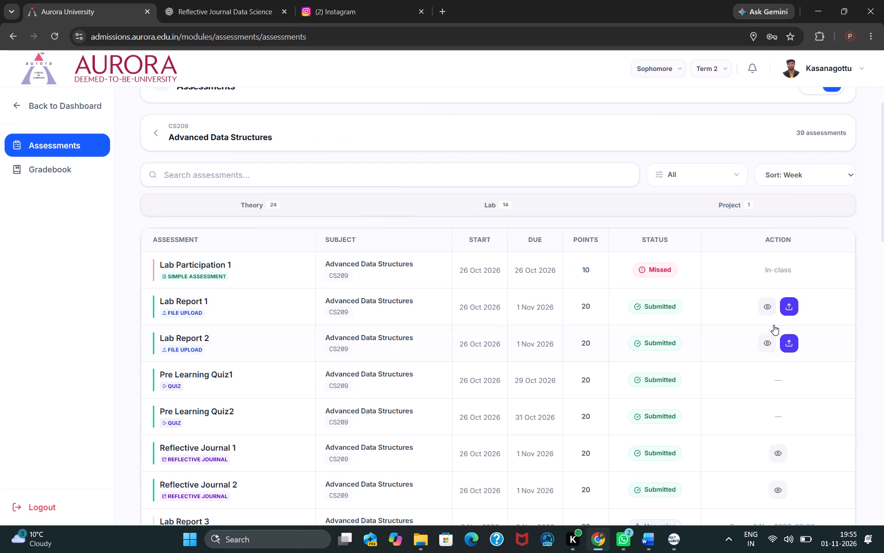
View the submitted Lab Report 2 file, check its header, code, output screenshots and conclusions through all pages, and close it.
left_click(768, 346)
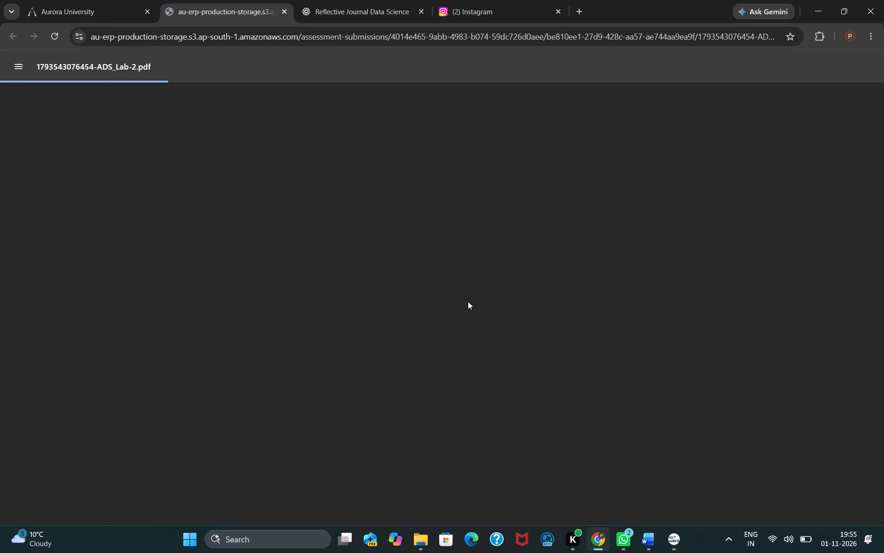
scroll(468, 301, "down", 5)
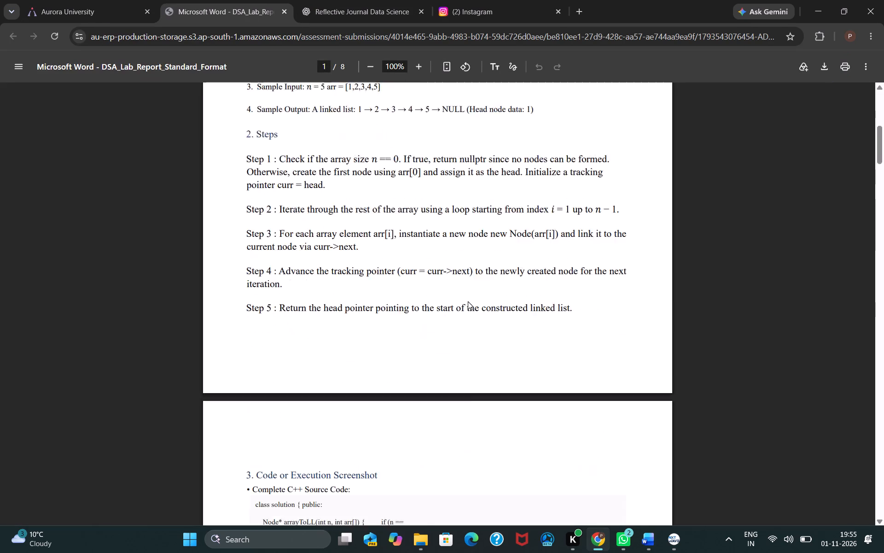
scroll(468, 301, "down", 18)
scroll(468, 301, "down", 6)
scroll(468, 301, "up", 14)
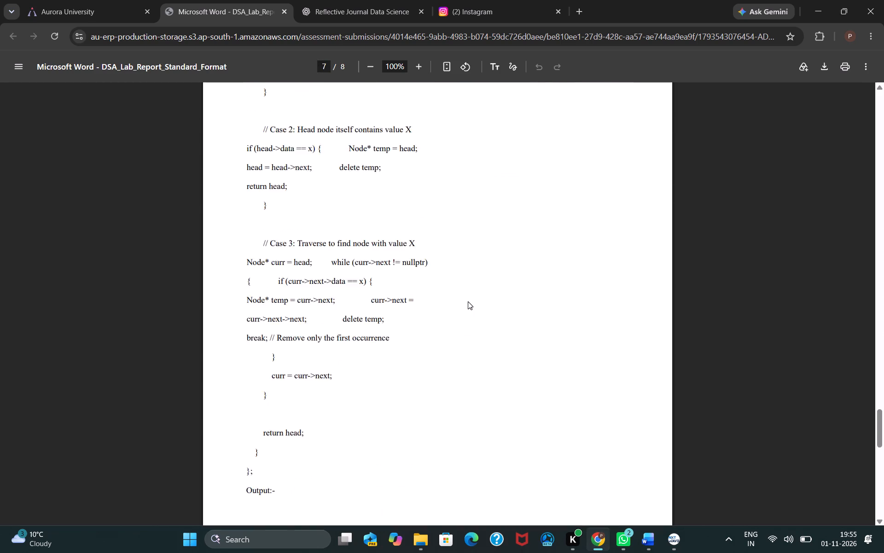
scroll(468, 301, "up", 20)
scroll(468, 301, "up", 4)
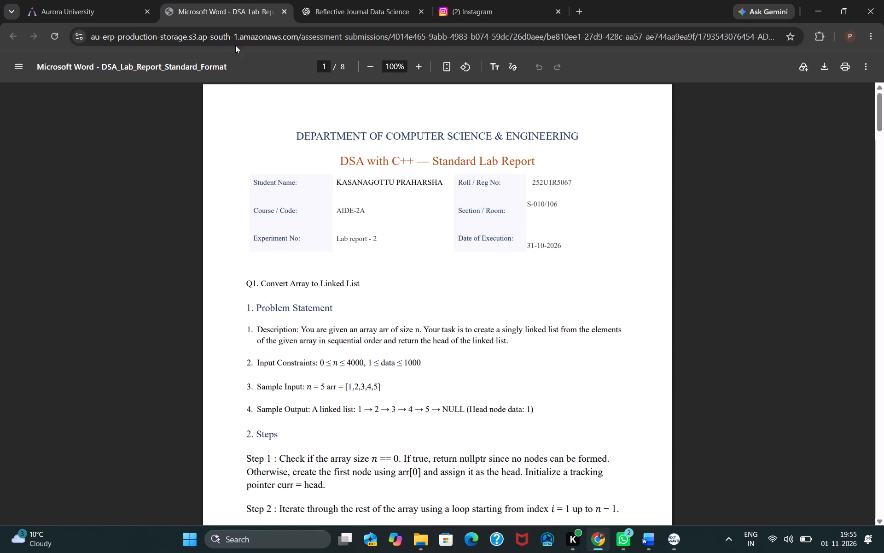
scroll(314, 216, "down", 3)
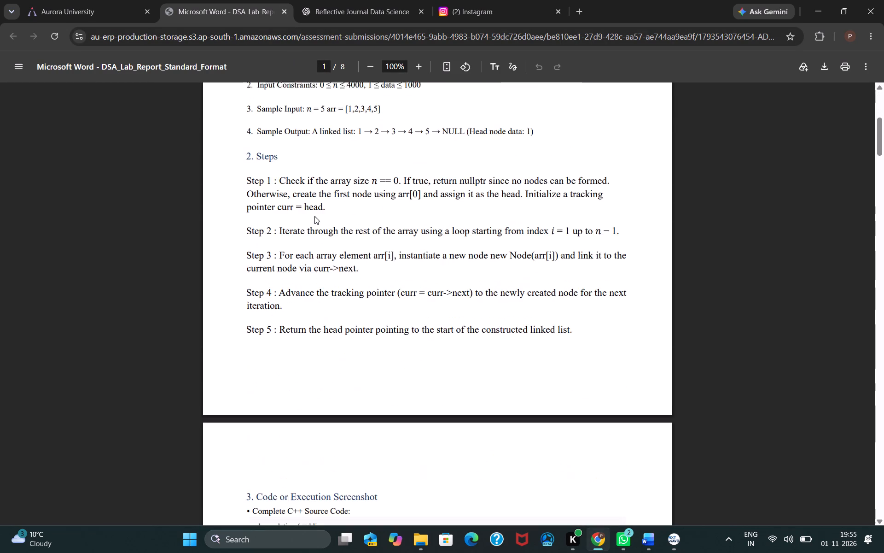
scroll(314, 216, "down", 9)
scroll(314, 216, "up", 3)
scroll(314, 216, "down", 1)
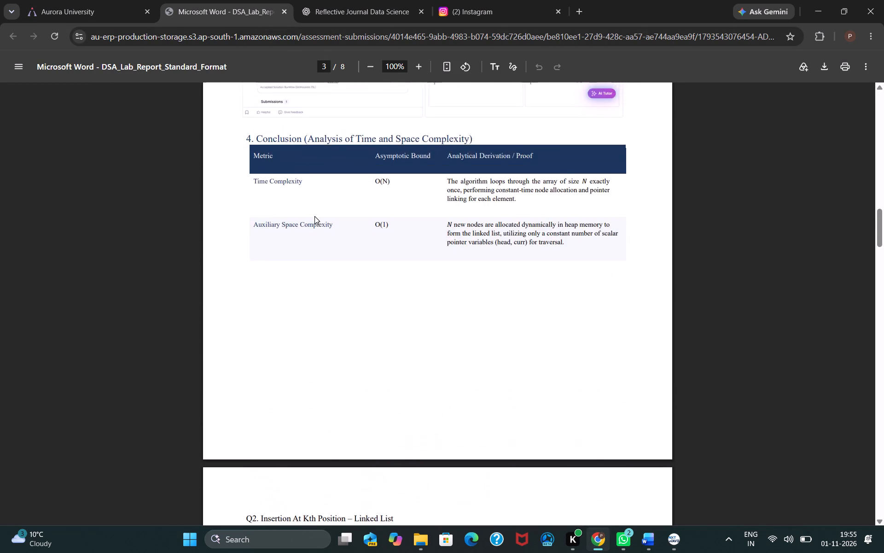
scroll(314, 216, "down", 5)
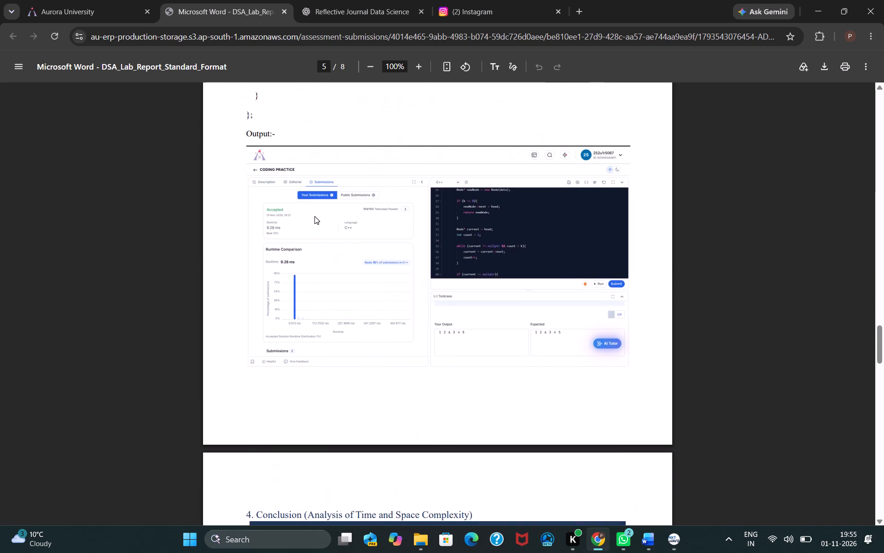
scroll(314, 216, "down", 11)
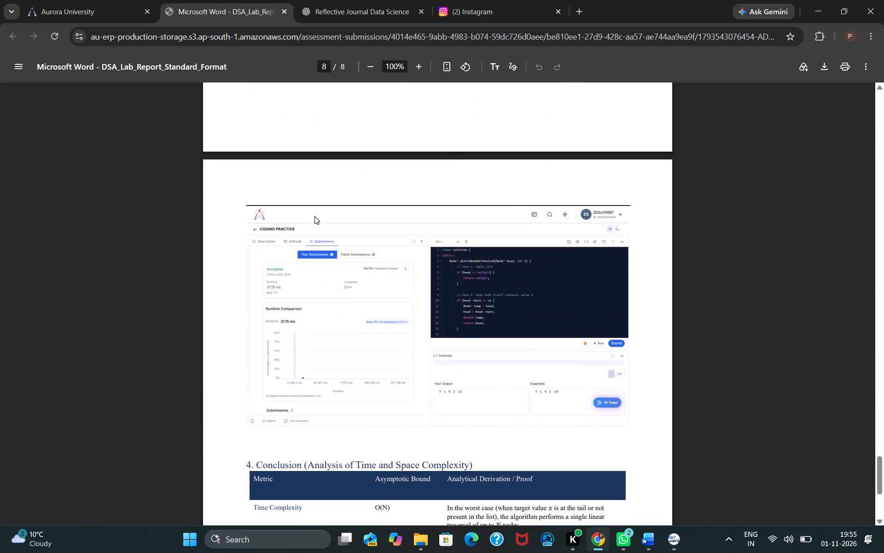
scroll(314, 216, "down", 4)
scroll(314, 216, "up", 20)
scroll(314, 216, "up", 17)
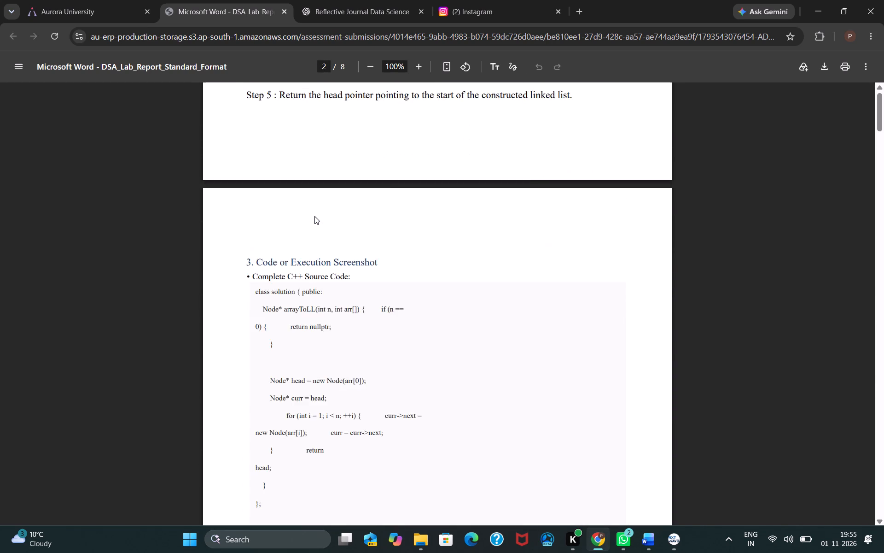
left_click(285, 12)
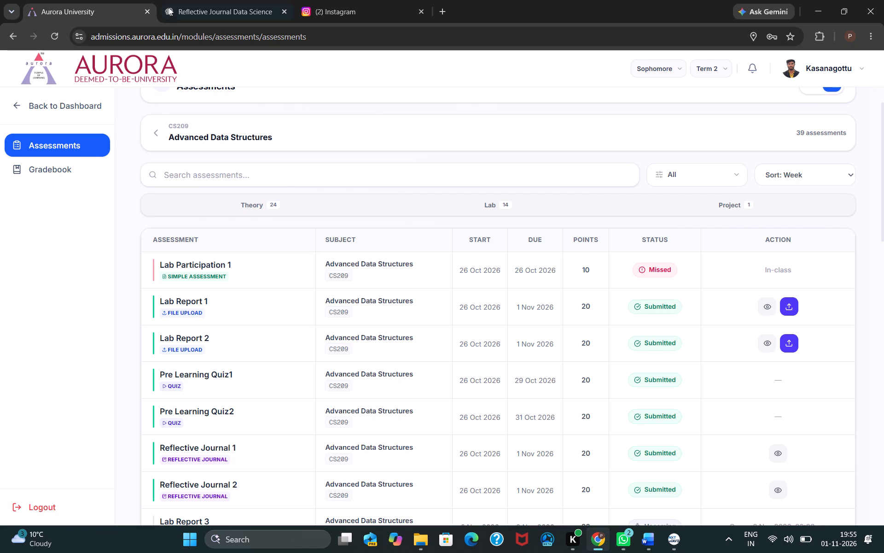
Look over the Backend Development Fundamentals assessment list and return to the course overview.
left_click(153, 129)
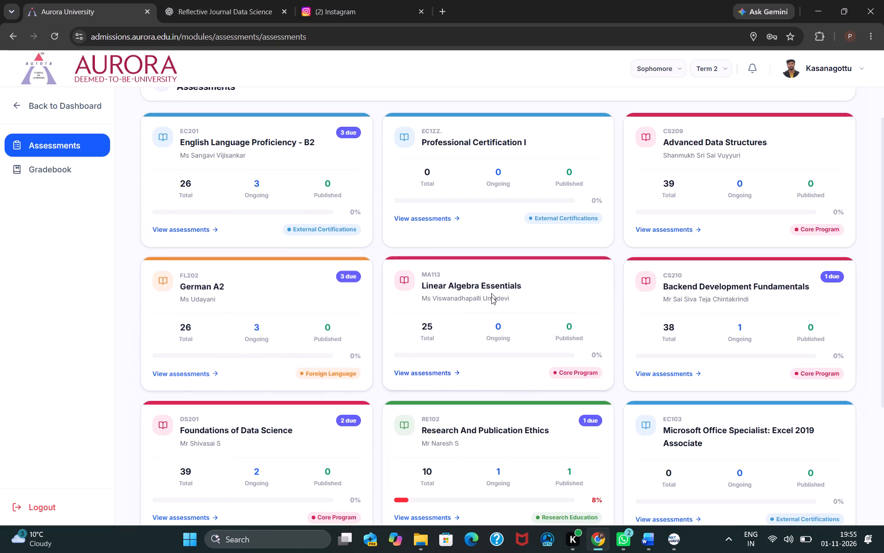
scroll(494, 345, "down", 1)
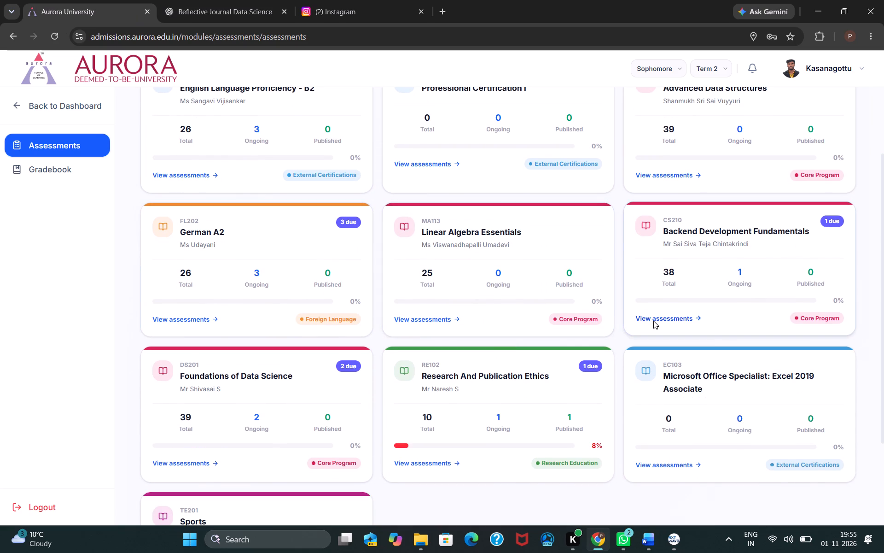
left_click(653, 321)
scroll(166, 135, "up", 1)
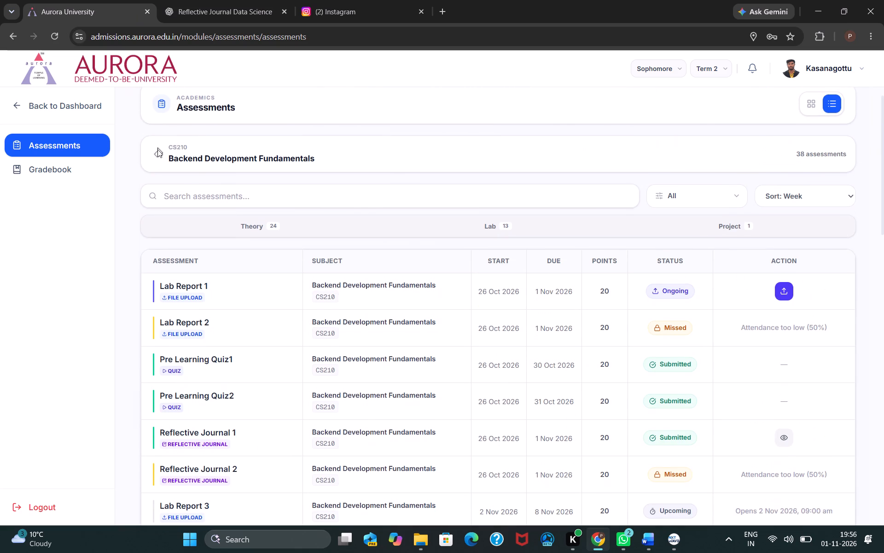
left_click(158, 153)
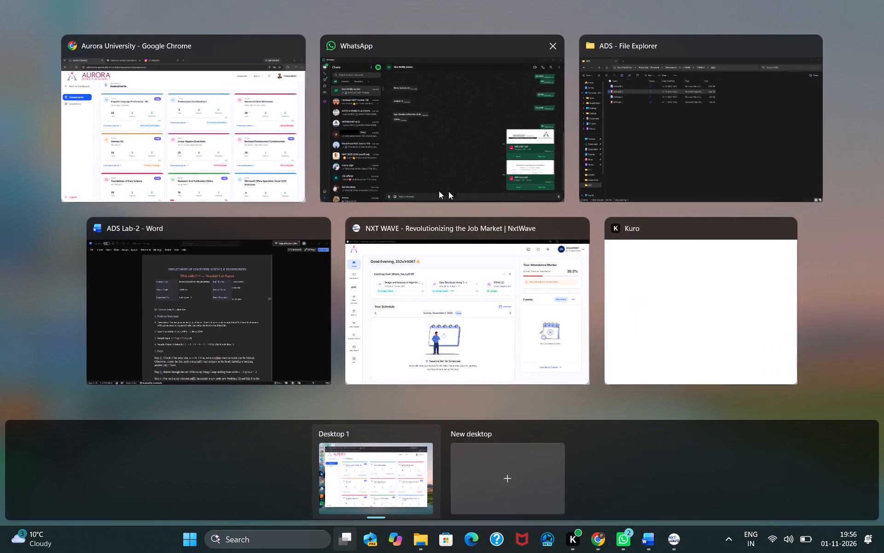
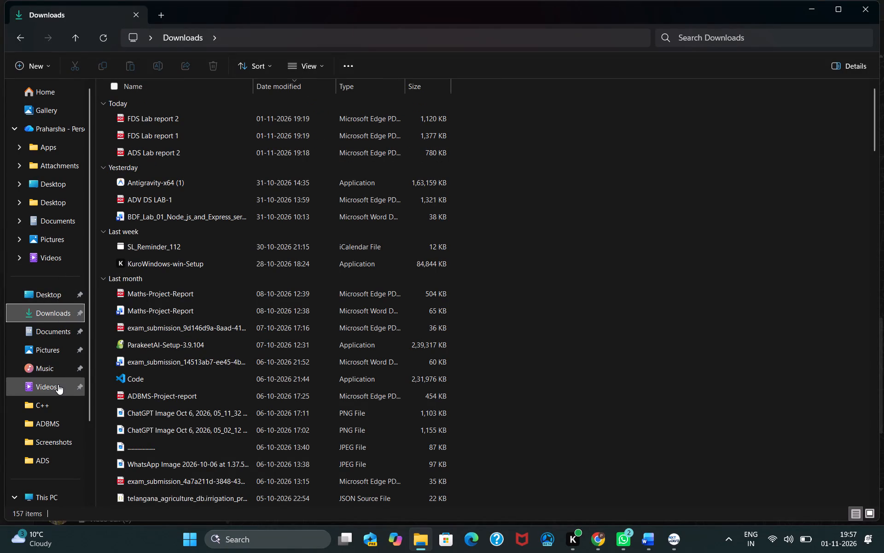
Create a folder named FDS inside Documents > 2 YEAR > TERM-2.
left_click(49, 330)
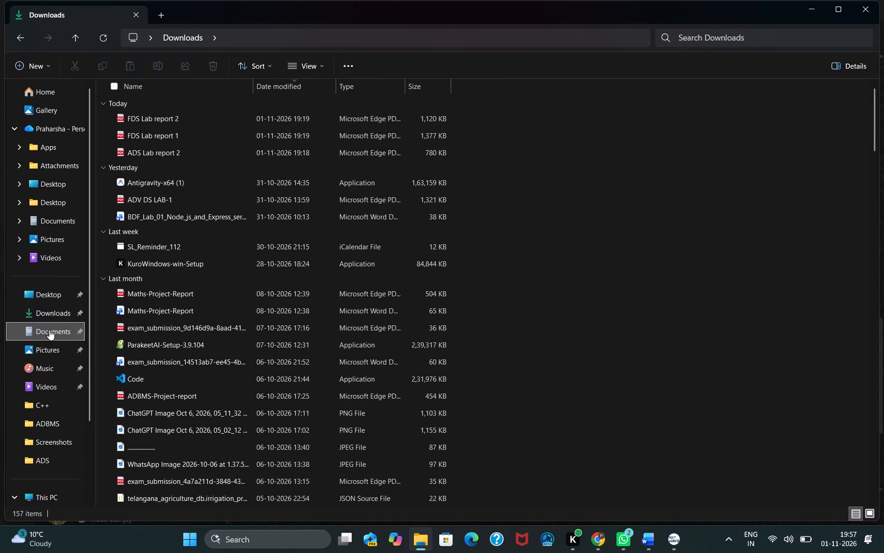
double_click(192, 106)
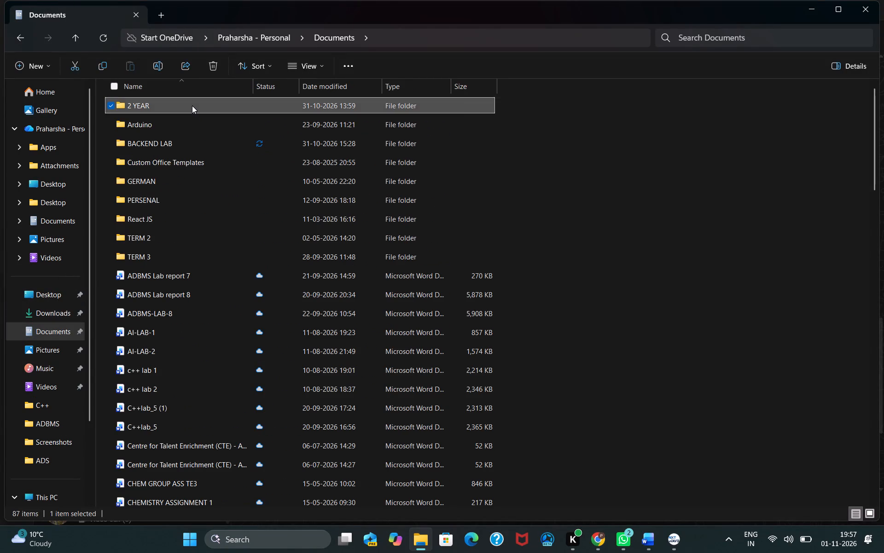
double_click(191, 124)
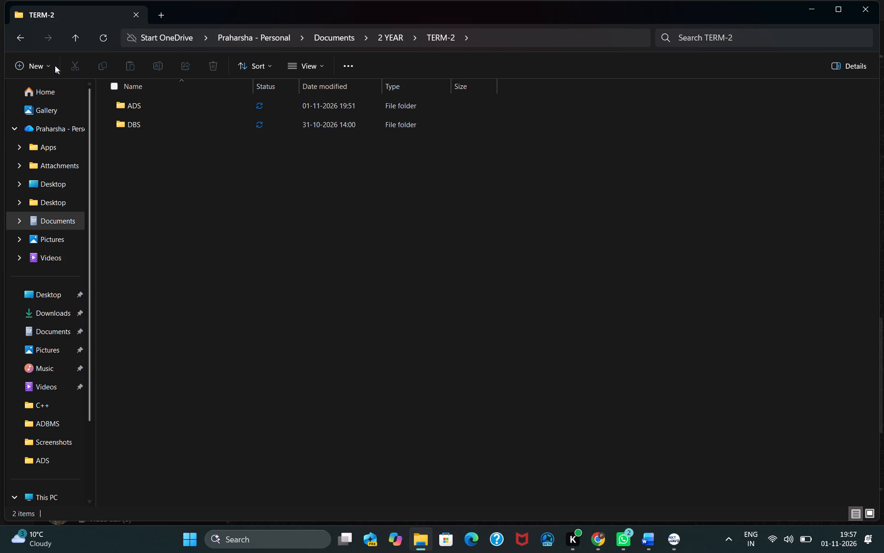
left_click(36, 66)
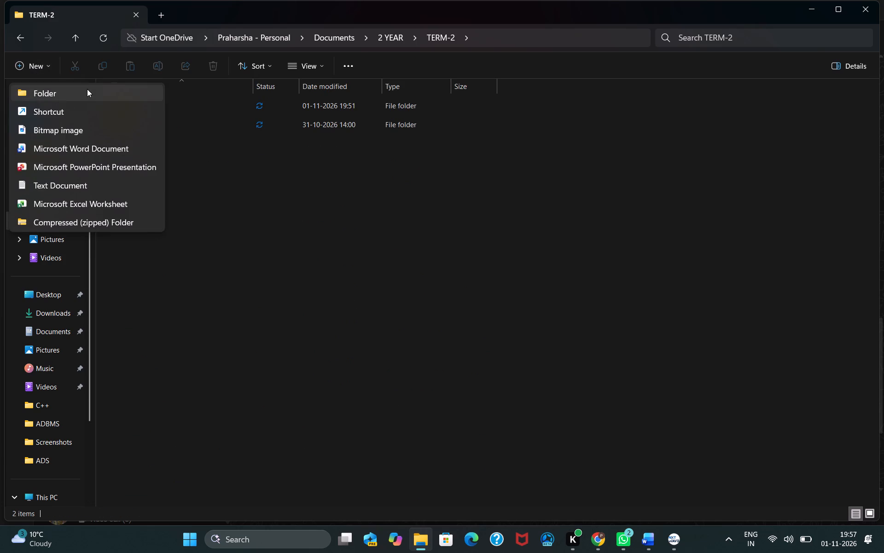
left_click(76, 88)
key("BackSpace")
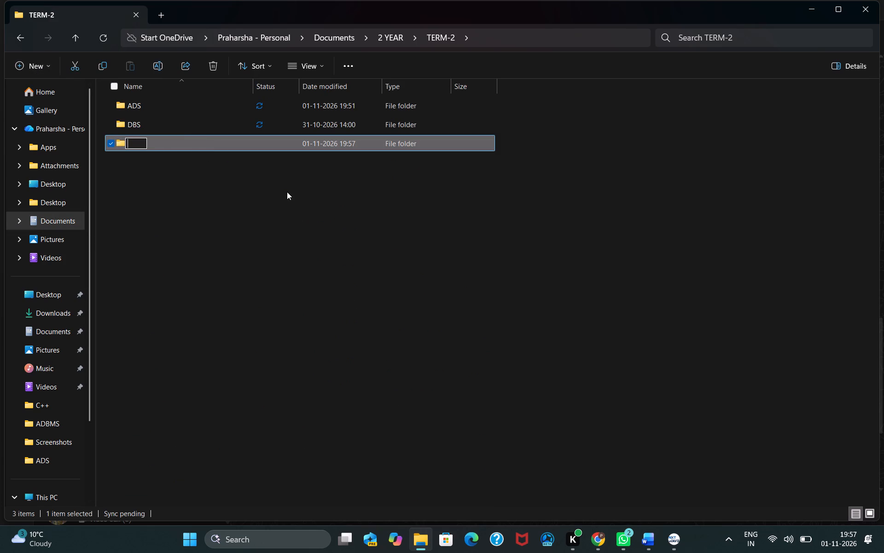
type("FDS")
key("Return")
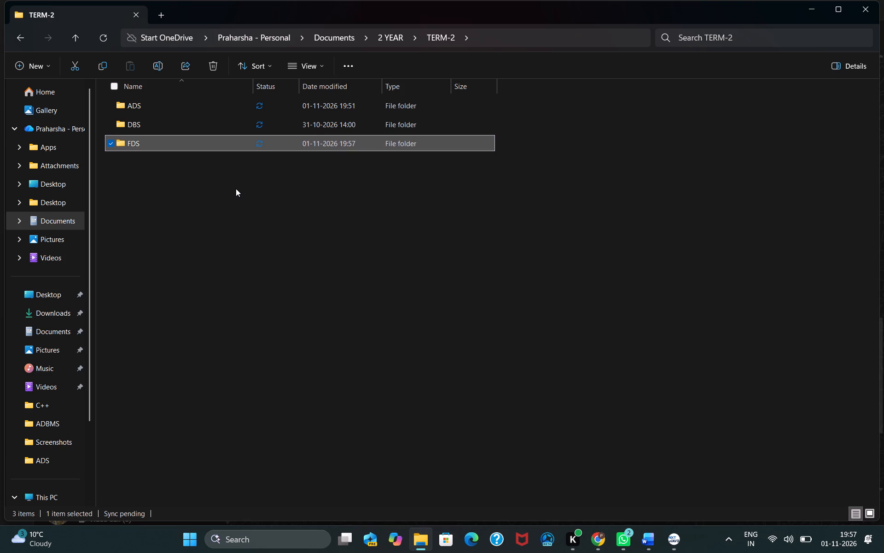
left_click(169, 194)
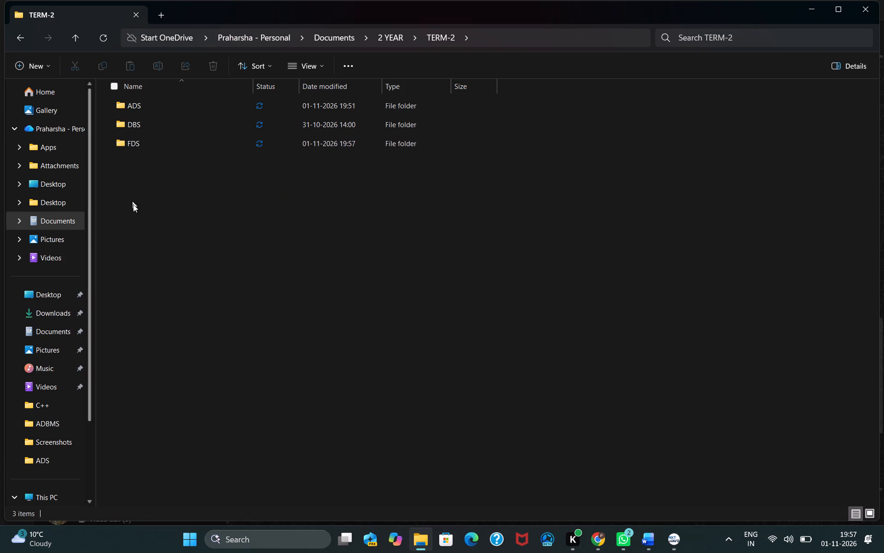
Open the FDS Lab report 1 PDF from Downloads in Word, using Word just this once.
left_click(65, 309)
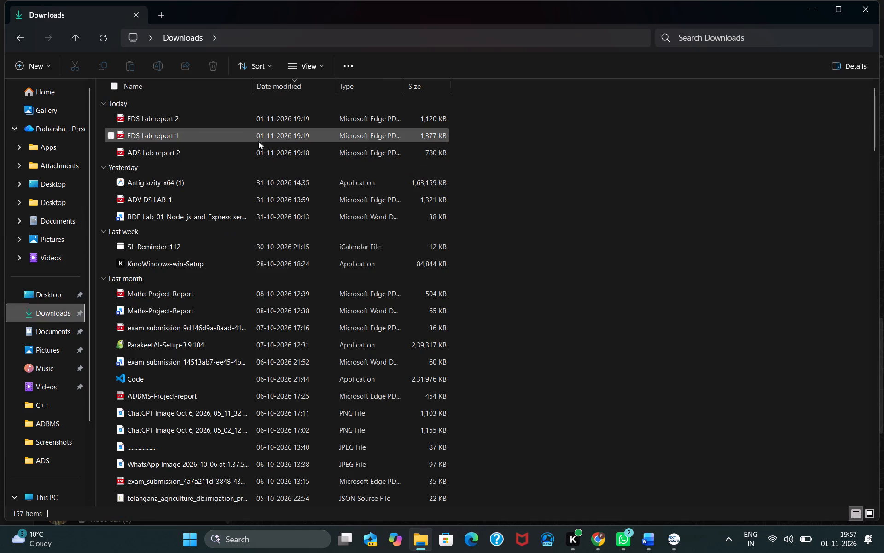
right_click(368, 133)
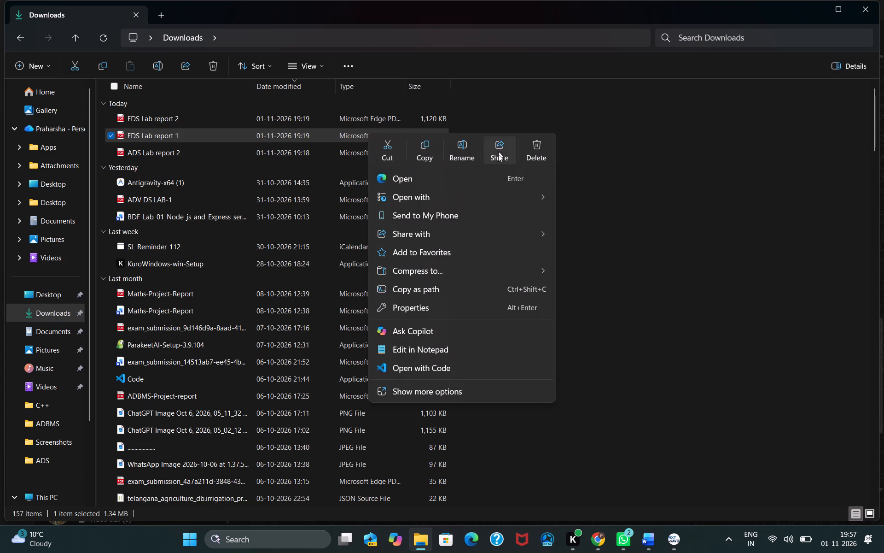
left_click(472, 195)
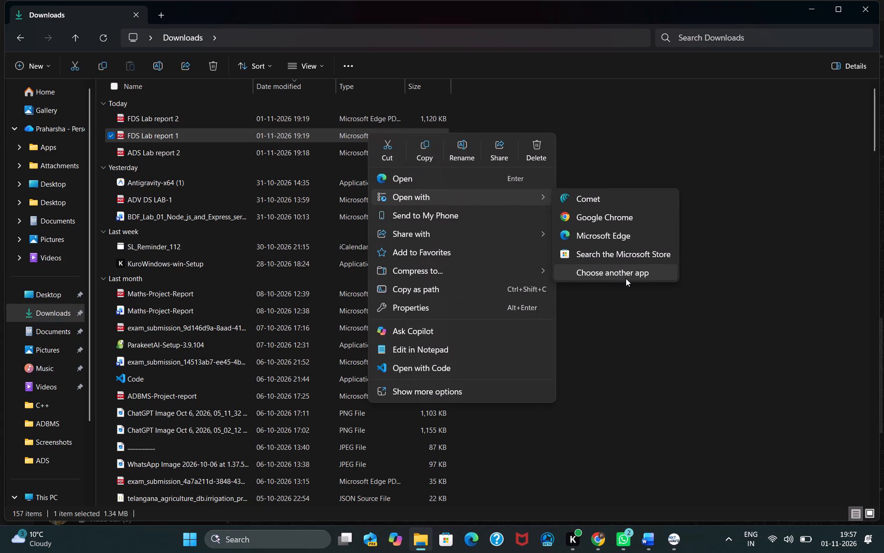
left_click(626, 278)
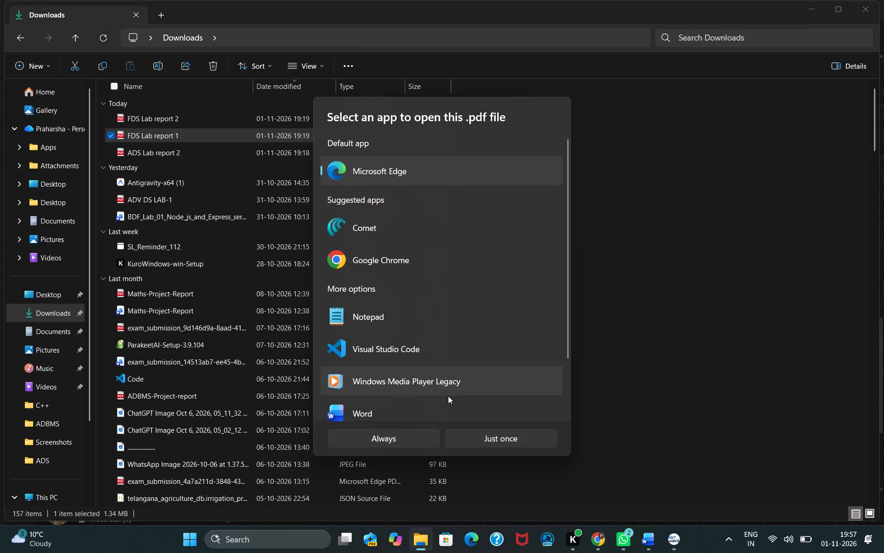
scroll(448, 396, "down", 1)
left_click(431, 395)
left_click(406, 388)
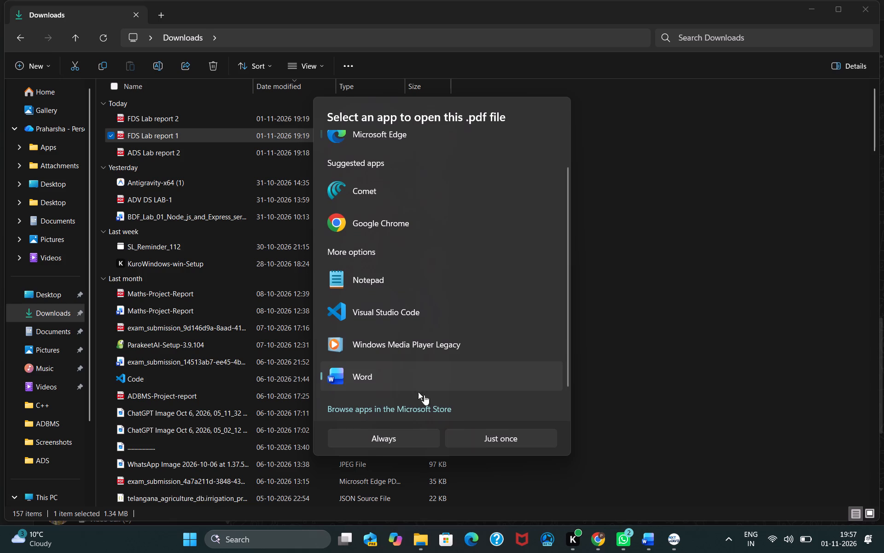
left_click(502, 435)
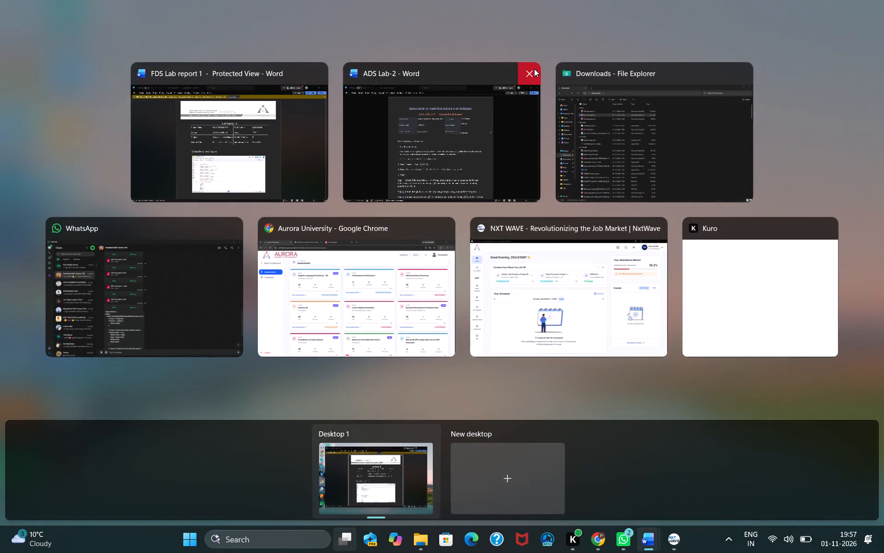
Close the ADS Lab-2 document window.
left_click(534, 69)
Bring up the FDS Lab report 1 document and enable editing on it.
left_click(424, 134)
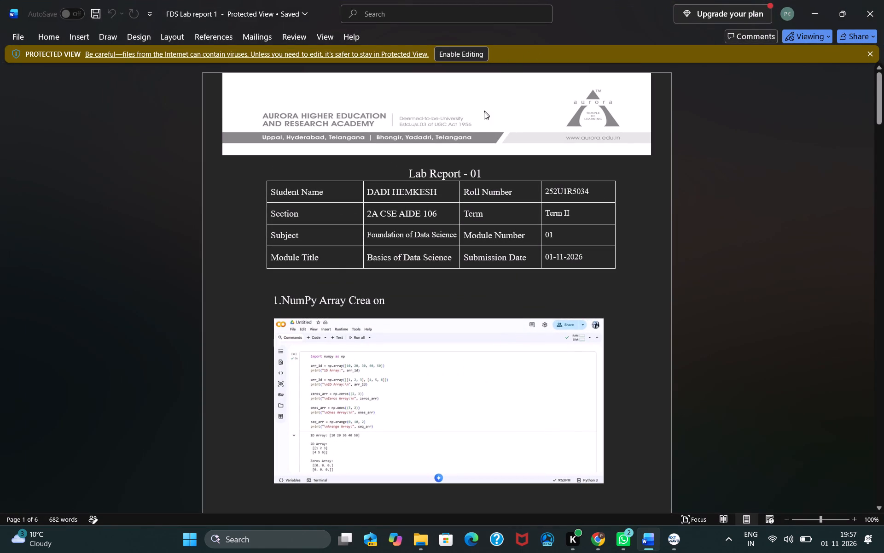
scroll(484, 112, "down", 1)
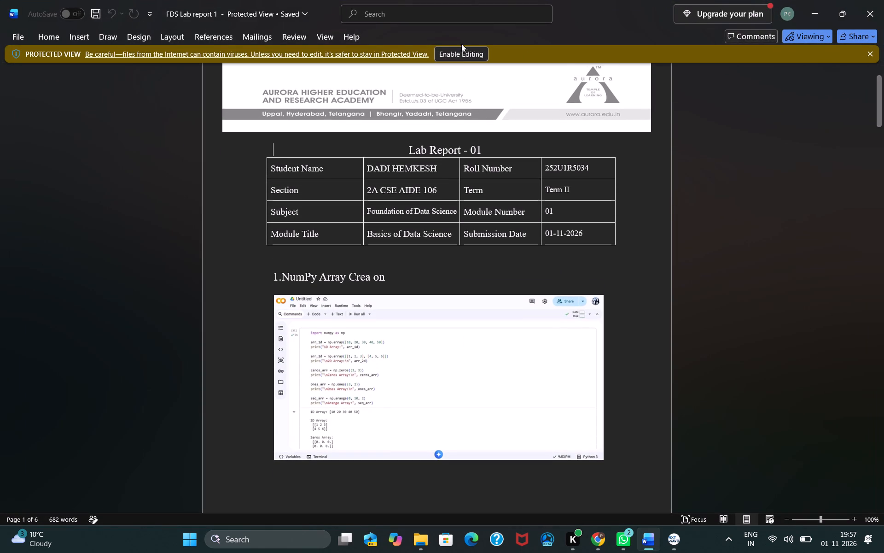
left_click(459, 57)
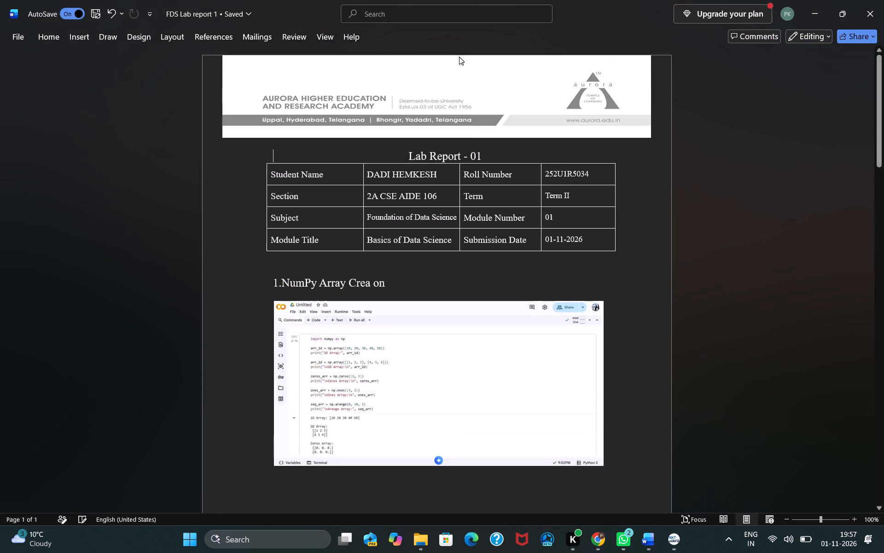
Review FDS Lab report 1 from the student details table through the NumPy code screenshots, code explanation and Colab link.
scroll(587, 329, "down", 1)
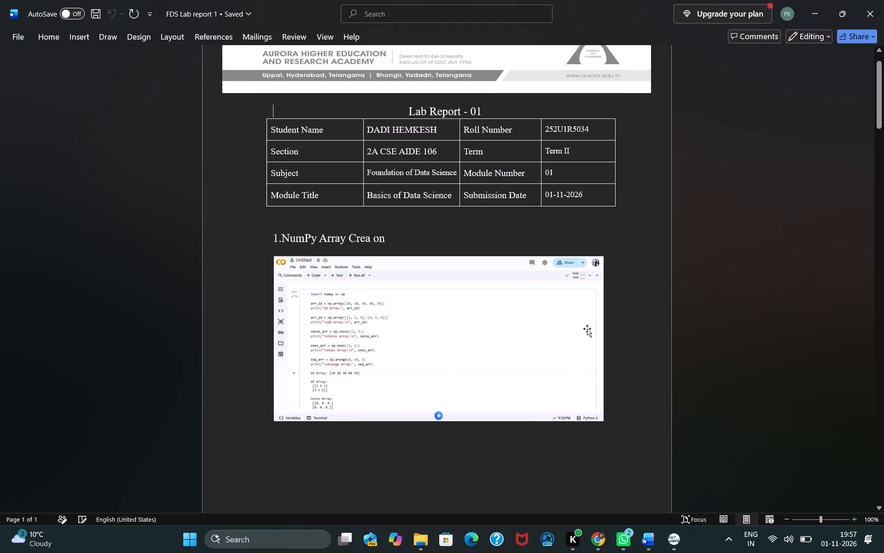
left_click(645, 337)
scroll(645, 337, "down", 1)
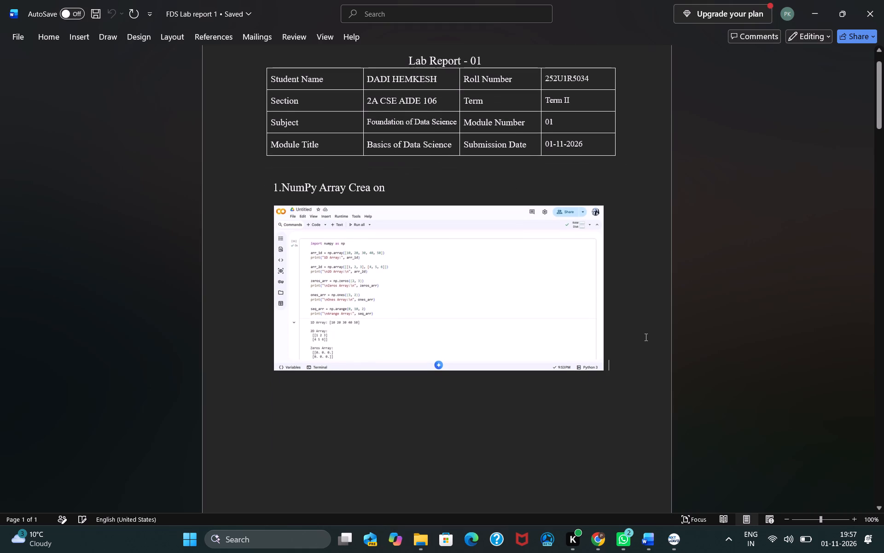
scroll(645, 337, "down", 5)
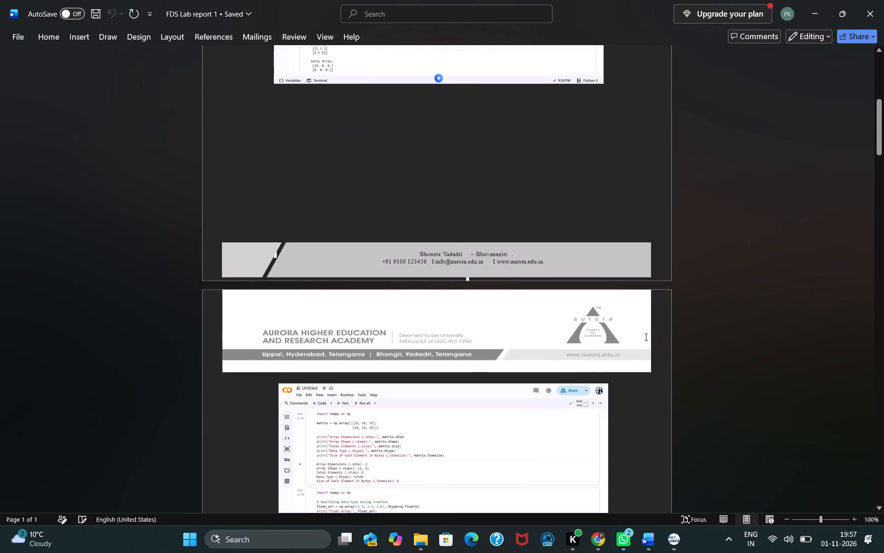
scroll(645, 337, "down", 3)
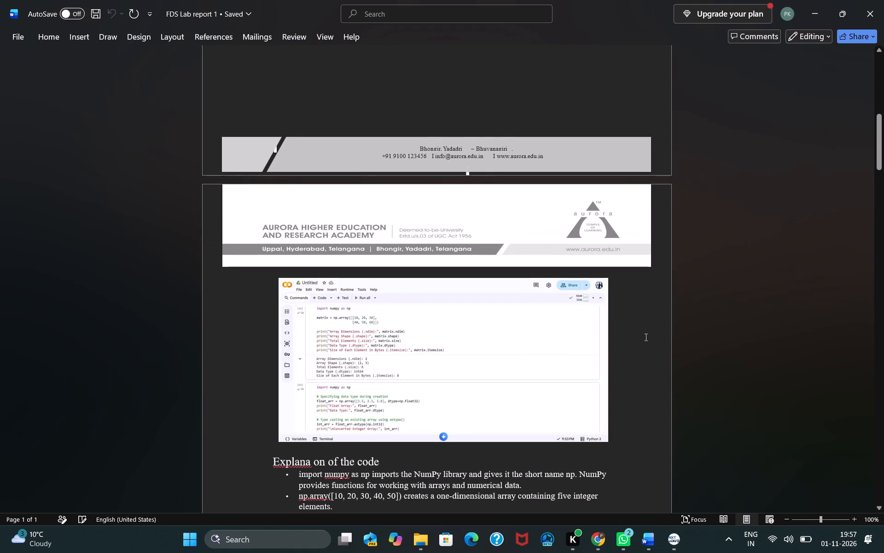
scroll(645, 337, "down", 3)
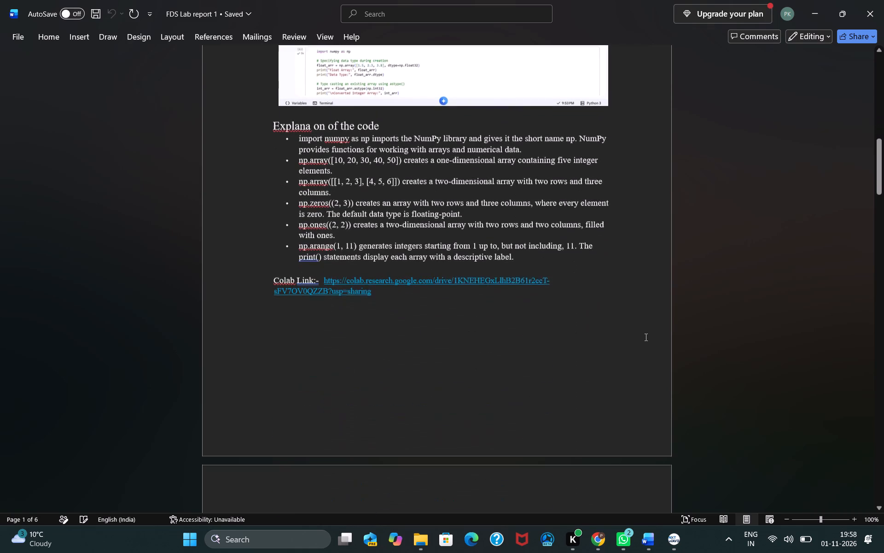
Review the report's sections from NumPy Array Creation and NumPy Attributes through Data Types, Indexing and Slicing, including their explanations and Colab links.
scroll(645, 337, "down", 1)
scroll(645, 337, "up", 5)
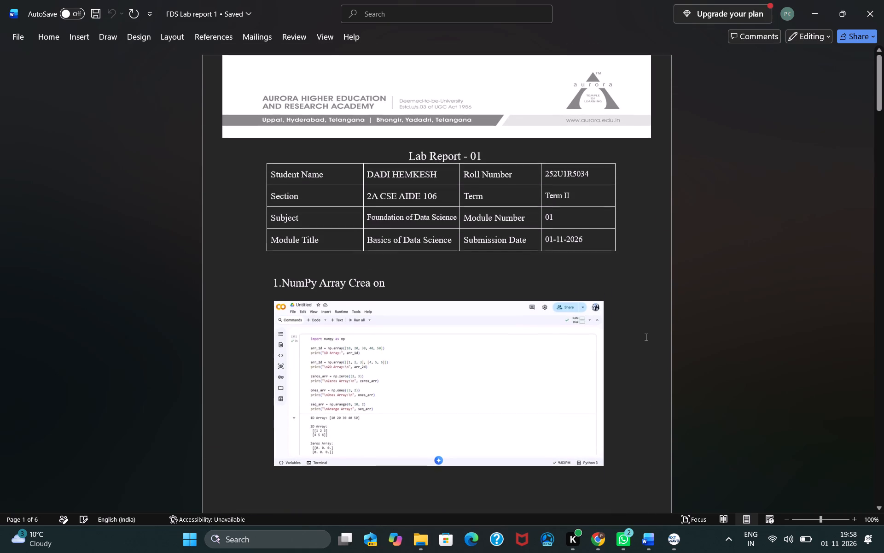
scroll(645, 337, "down", 5)
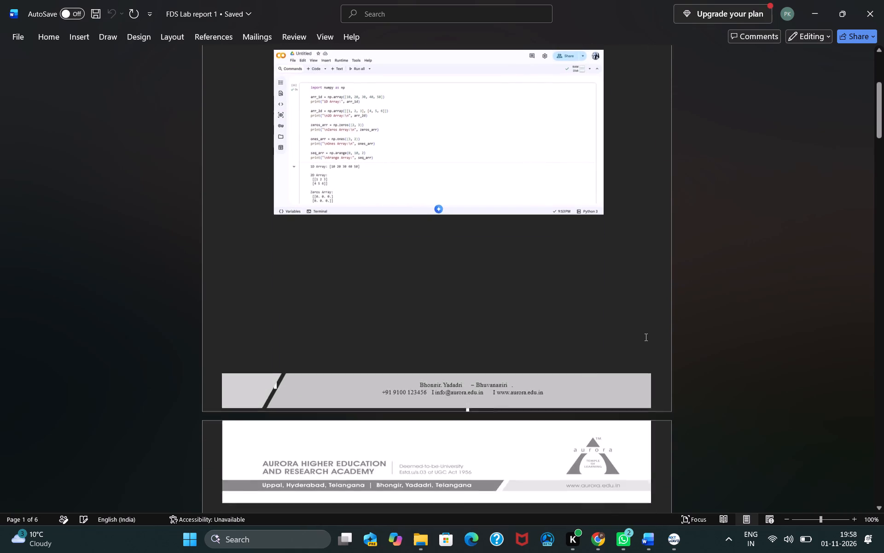
scroll(645, 337, "down", 6)
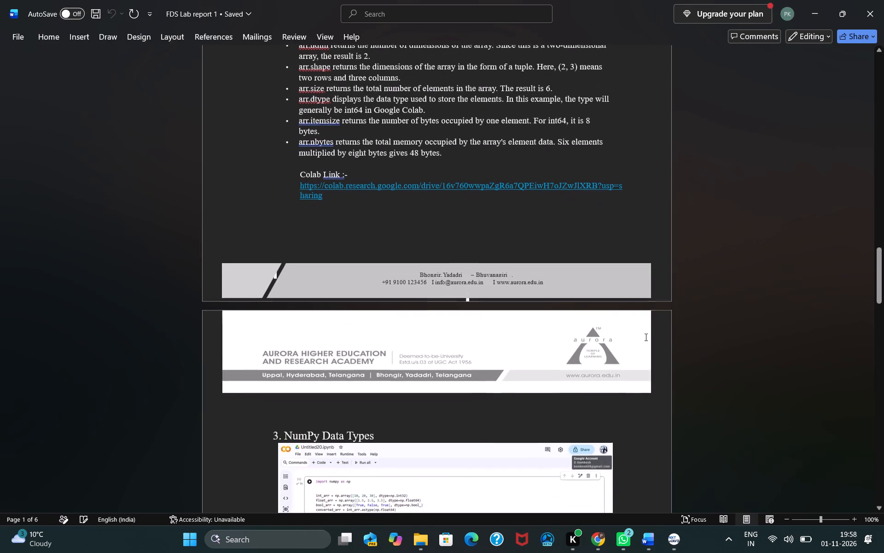
scroll(645, 337, "up", 3)
scroll(645, 337, "right", 1)
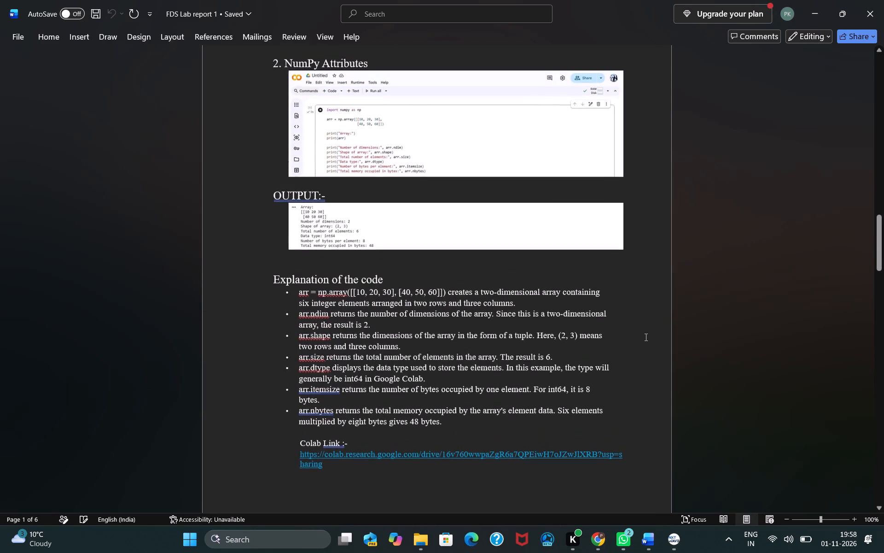
scroll(645, 337, "right", 1)
scroll(645, 337, "down", 1)
scroll(645, 337, "up", 1)
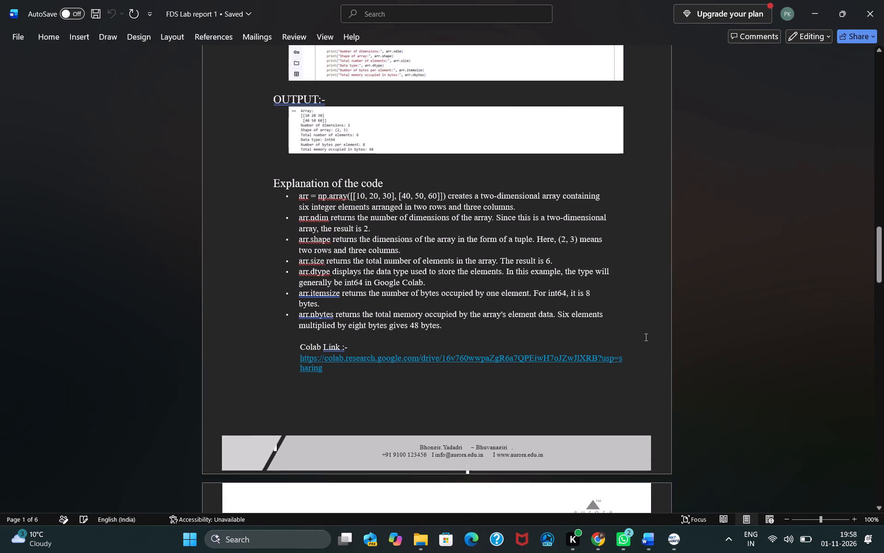
scroll(645, 337, "up", 4)
scroll(645, 337, "down", 1)
scroll(645, 337, "up", 3)
scroll(645, 337, "down", 1)
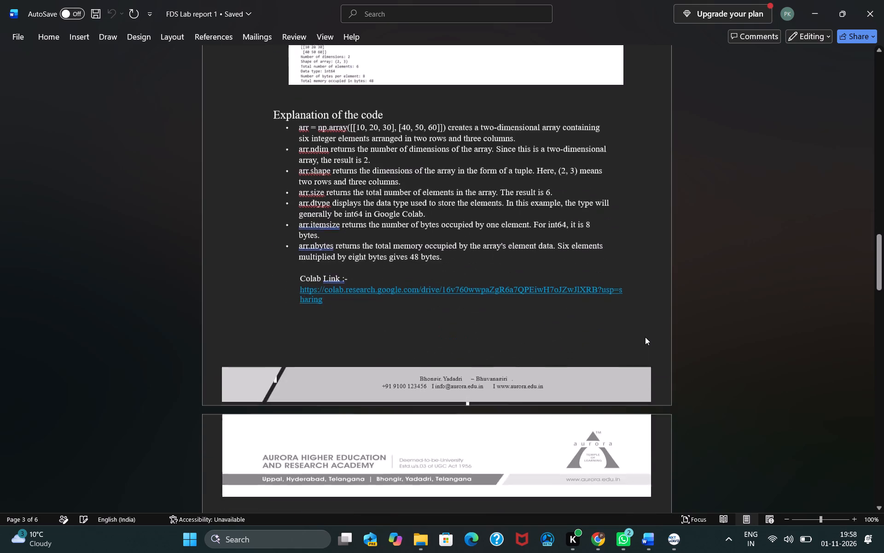
scroll(645, 337, "down", 4)
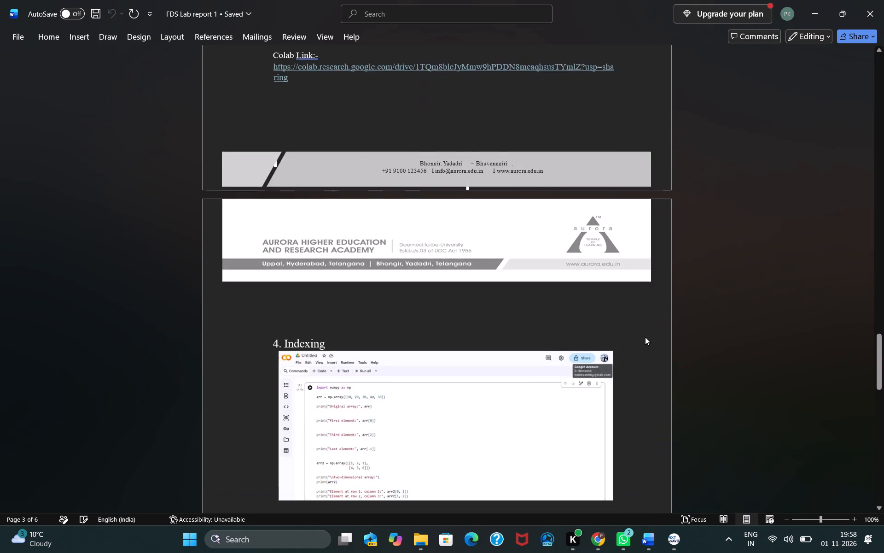
scroll(645, 337, "down", 5)
scroll(645, 337, "up", 8)
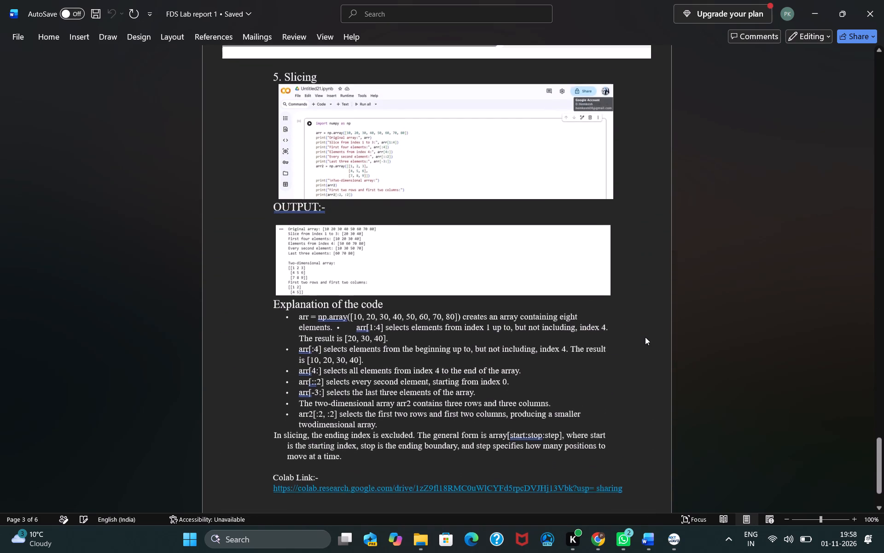
Return to the start of the report and re-examine the NumPy Array Creation screenshots, code explanation and Colab link.
scroll(645, 337, "up", 20)
scroll(645, 337, "down", 2)
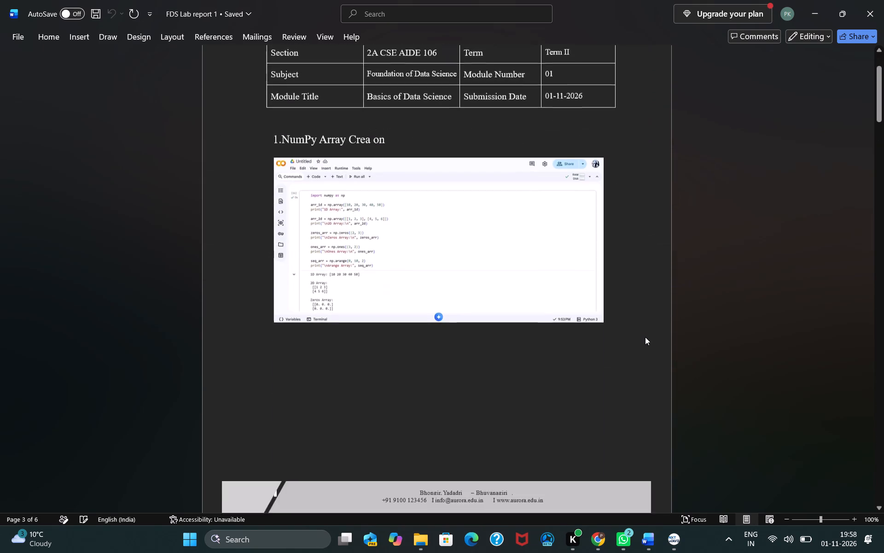
scroll(645, 337, "down", 6)
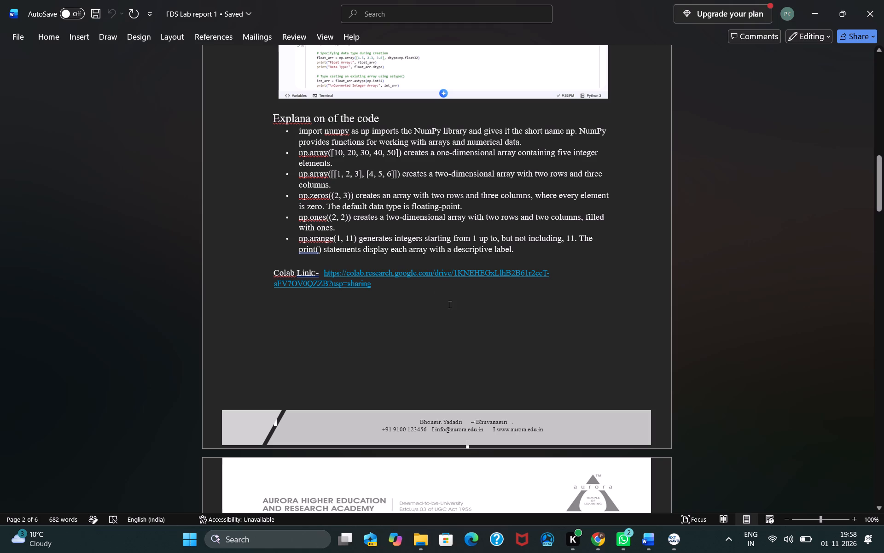
scroll(449, 304, "up", 1)
scroll(449, 304, "down", 1)
scroll(449, 304, "up", 1)
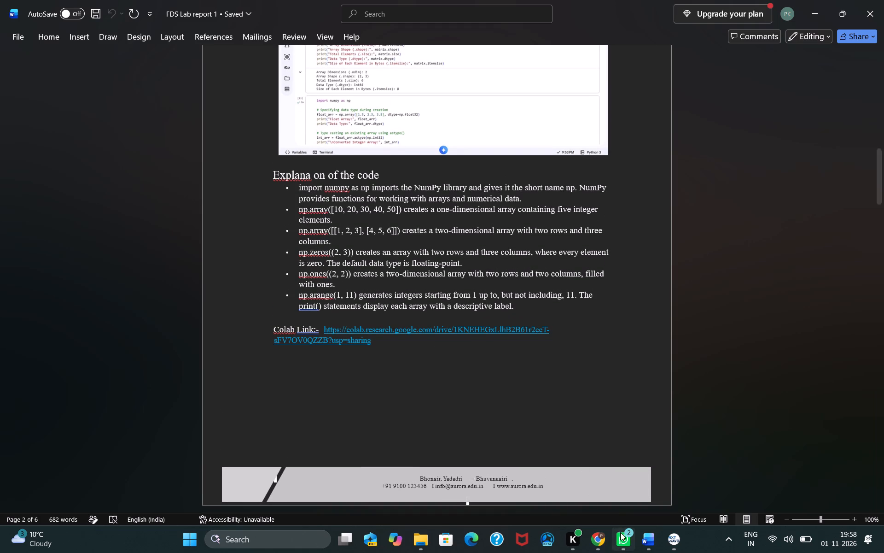
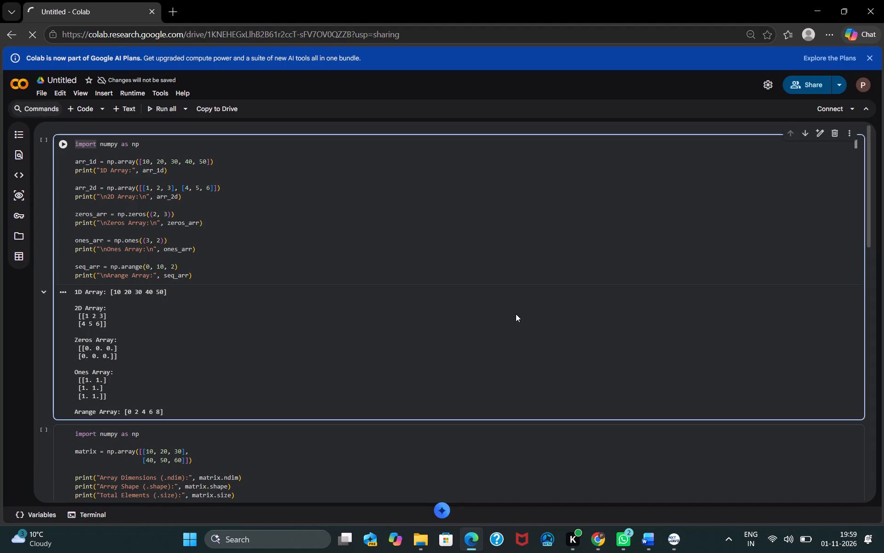
Dismiss the Google AI Plans announcement banner above the Colab notebook.
left_click(871, 60)
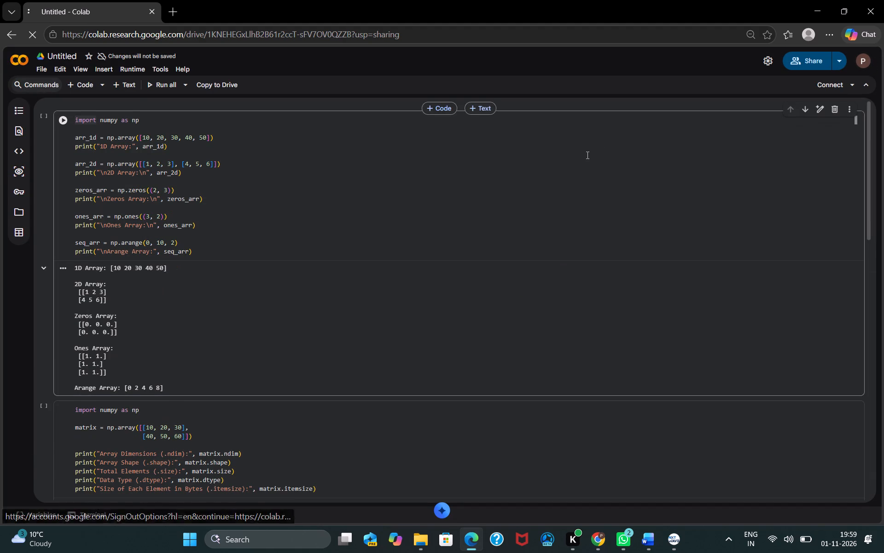
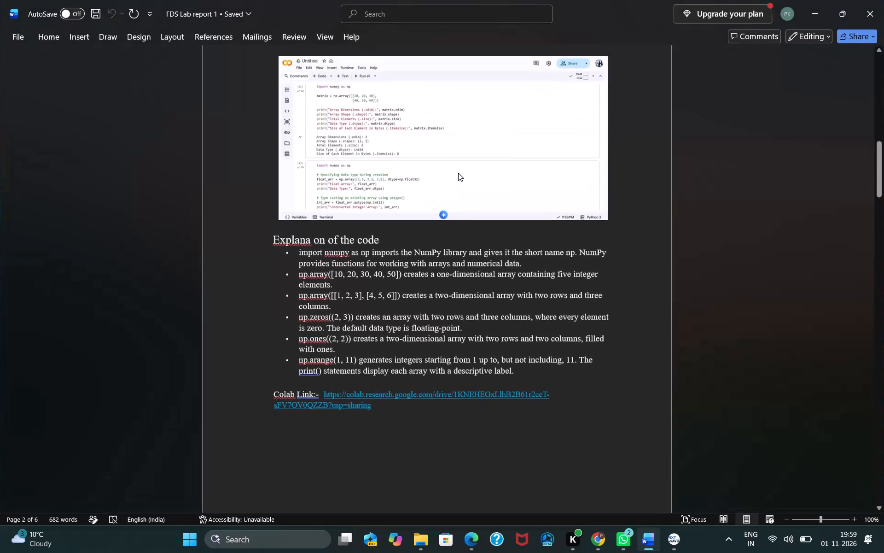
Recheck the NumPy code screenshots and code explanation on the first two pages of FDS Lab report 1.
scroll(458, 173, "up", 2)
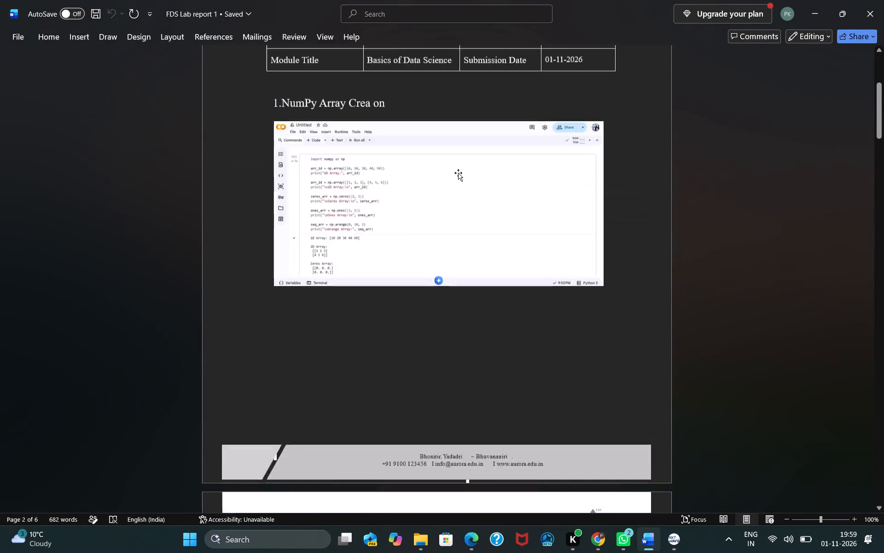
scroll(458, 173, "down", 6)
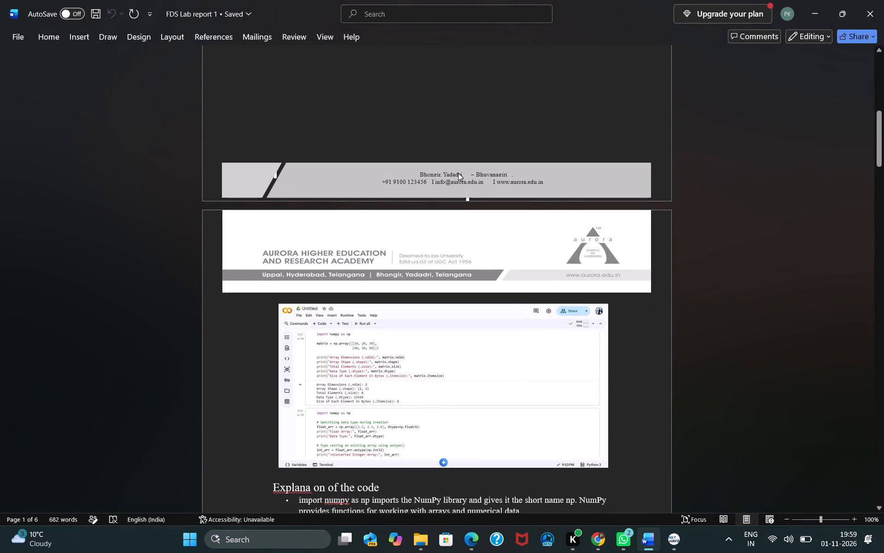
scroll(458, 173, "down", 4)
scroll(458, 173, "up", 2)
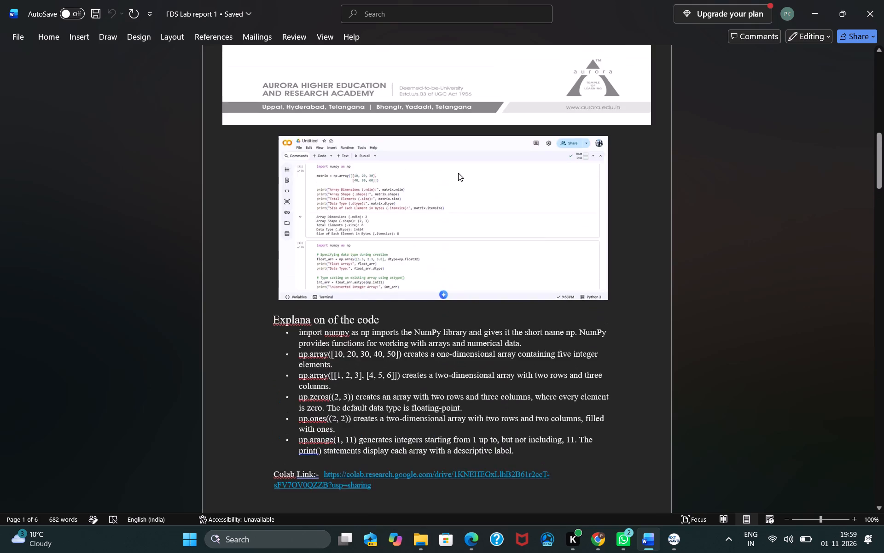
scroll(458, 173, "up", 2)
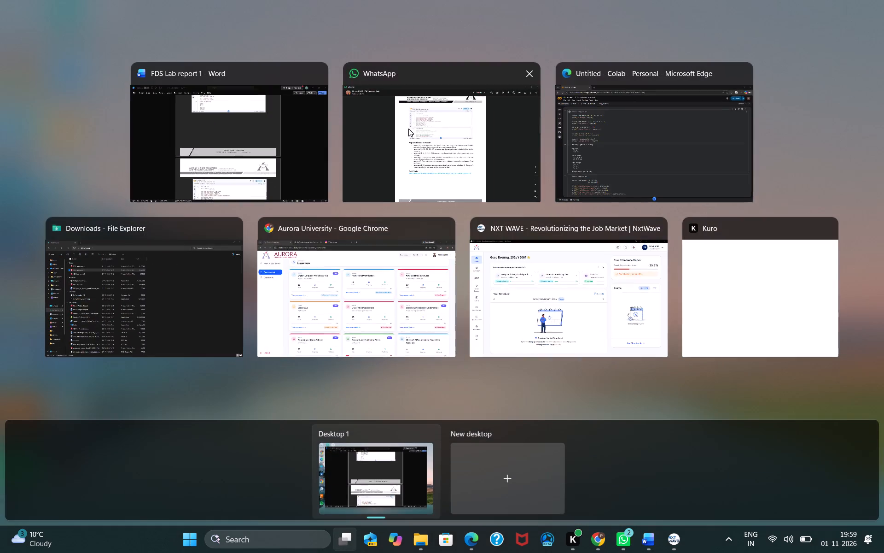
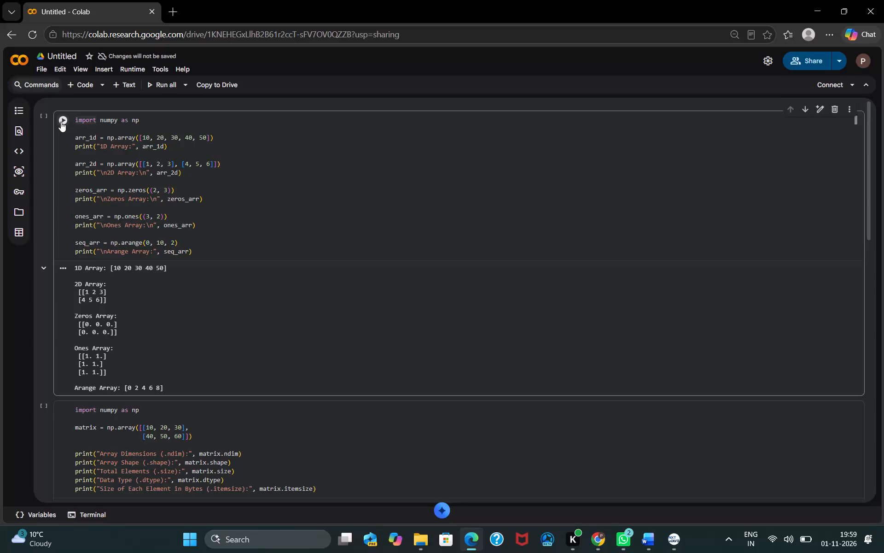
In the Colab notebook in Edge, run the first four NumPy code cells one by one, allowing the externally authored notebook to execute.
left_click(61, 122)
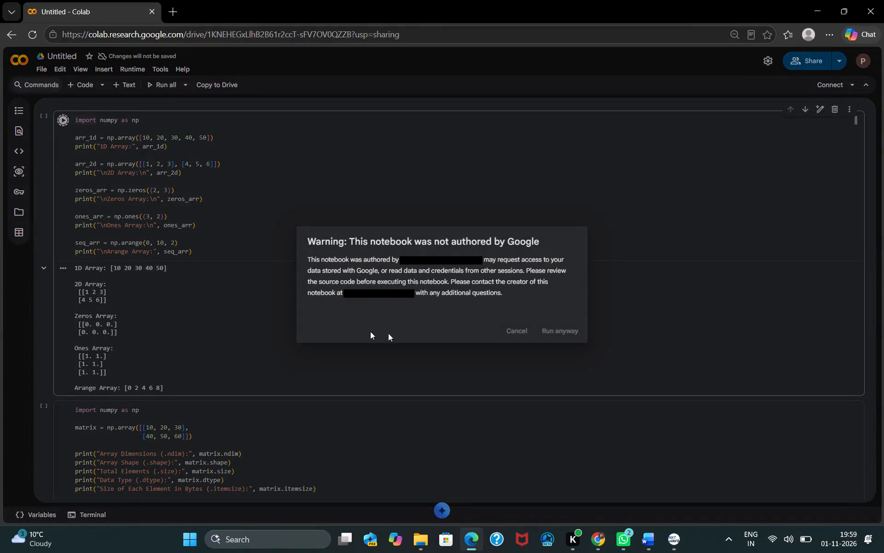
left_click(568, 334)
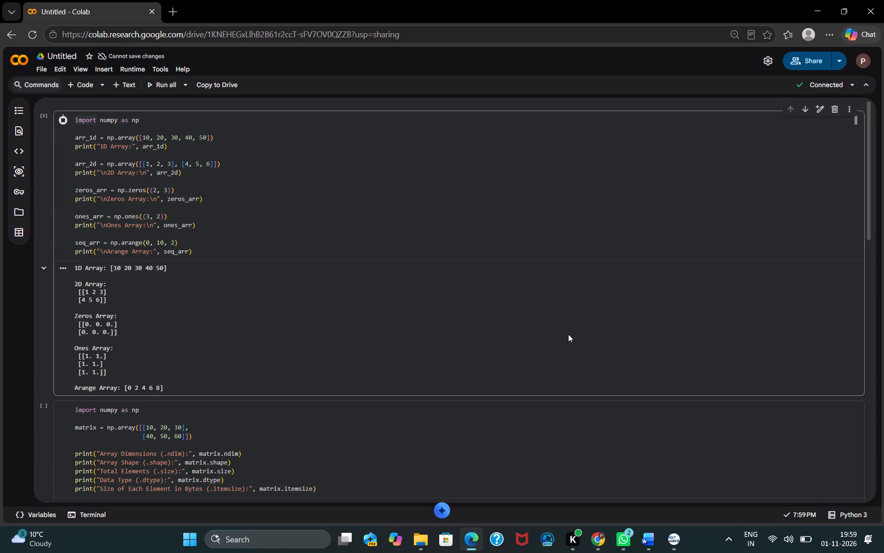
scroll(568, 334, "down", 4)
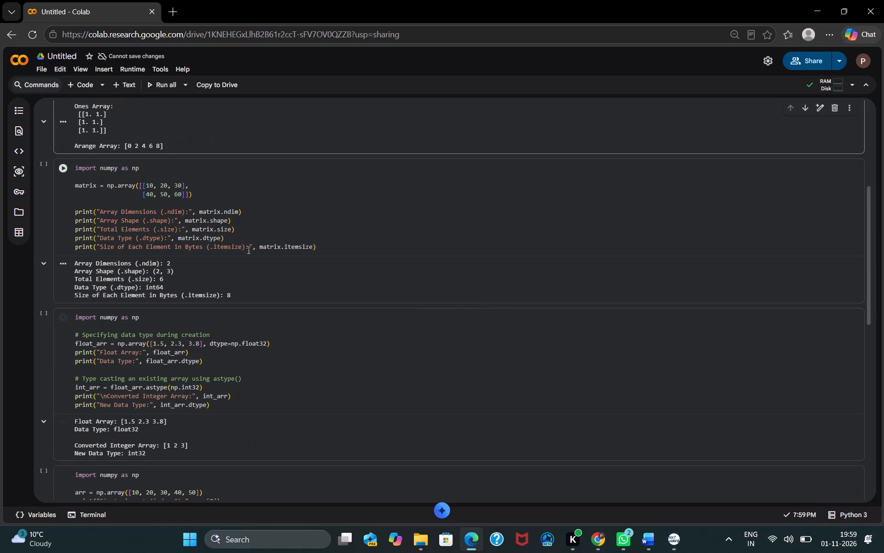
left_click(63, 172)
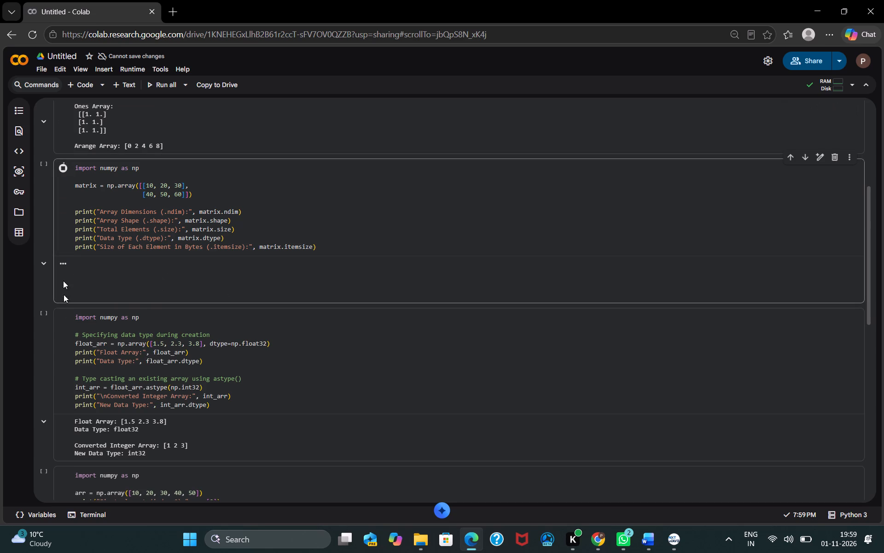
left_click(64, 318)
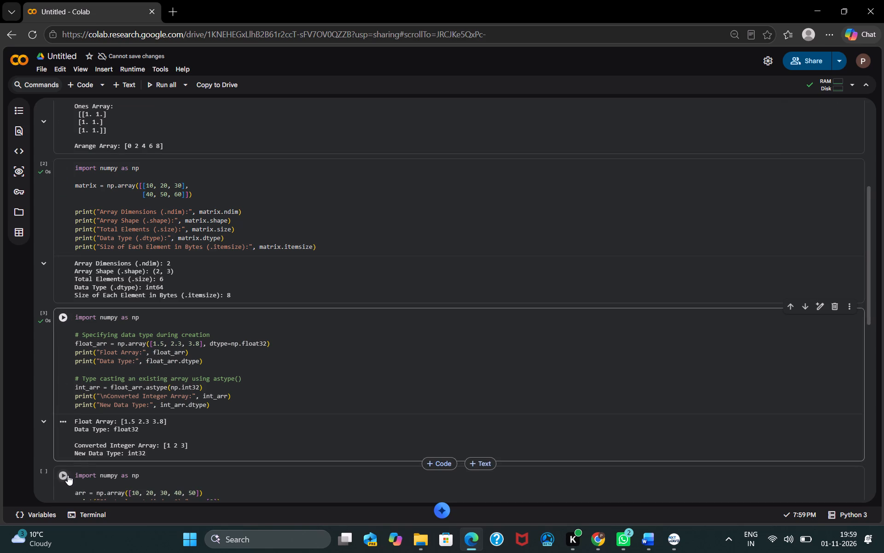
left_click(66, 474)
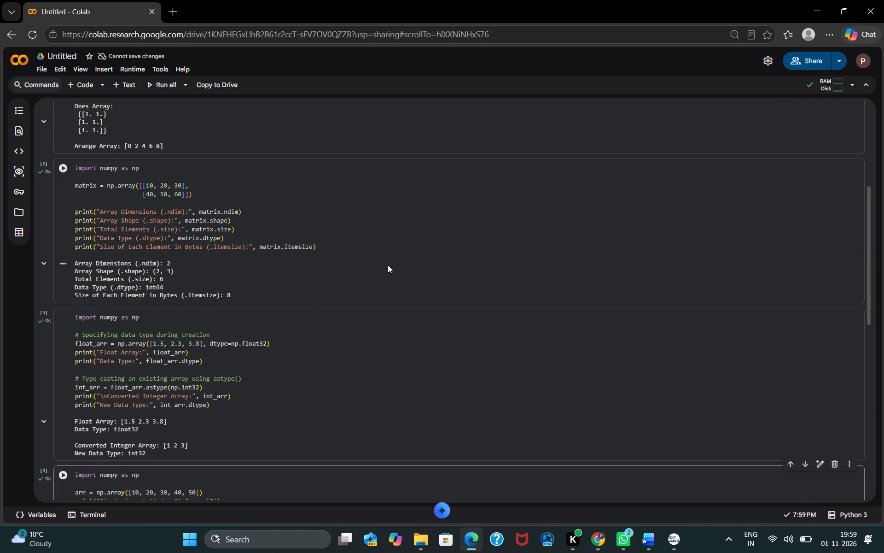
scroll(388, 265, "up", 4)
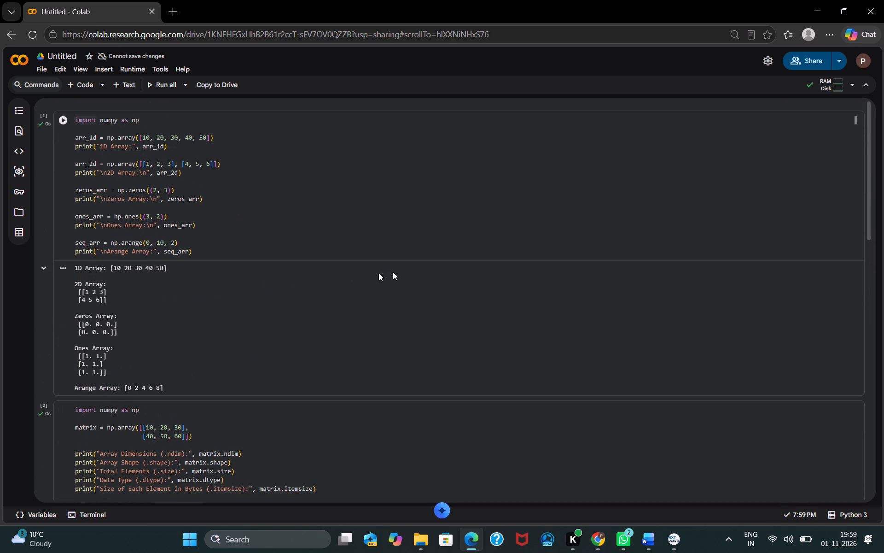
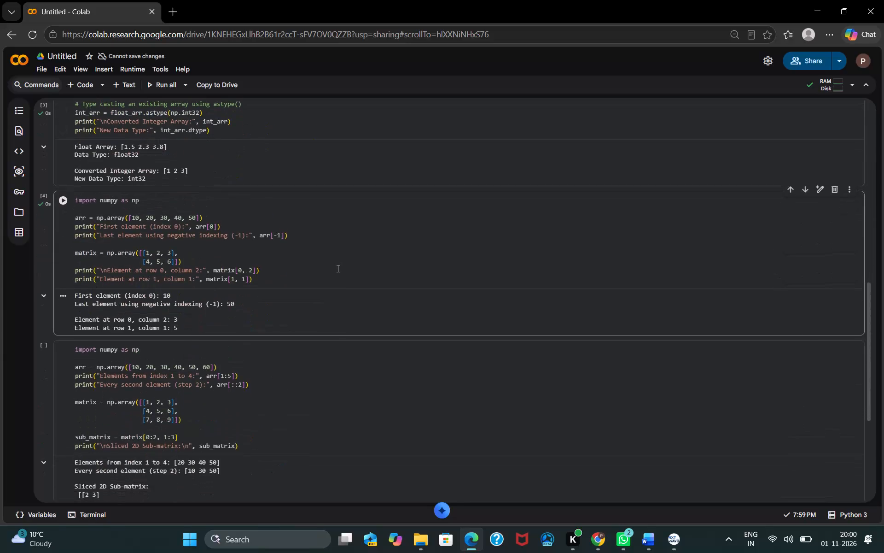
Capture a rectangular snip of the Colab page from the address bar down, showing the first NumPy cell's output and the account tooltip.
scroll(337, 268, "down", 2)
scroll(337, 268, "up", 1)
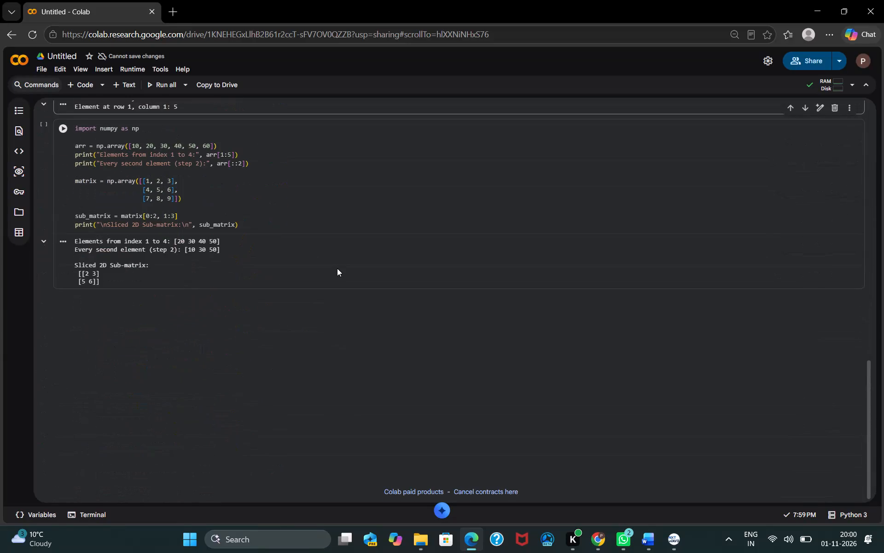
scroll(337, 268, "up", 10)
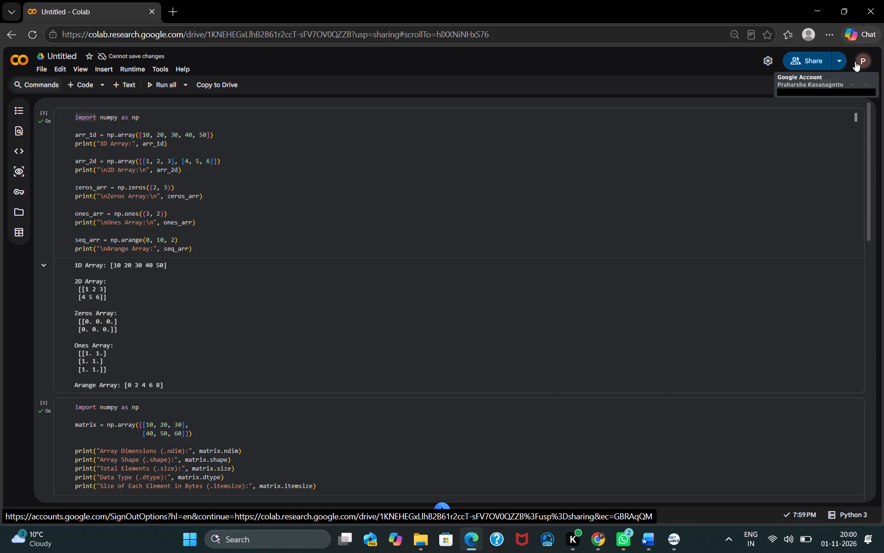
key("Print")
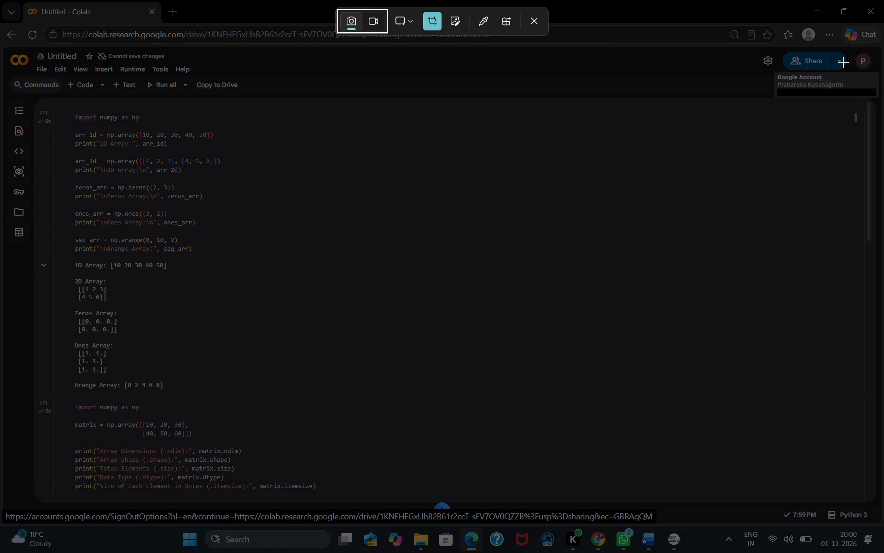
left_click(401, 17)
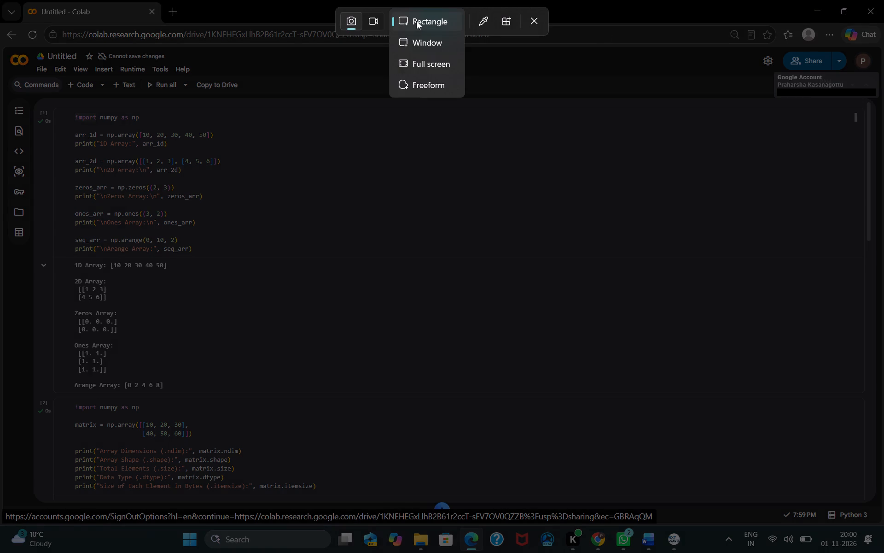
left_click(417, 22)
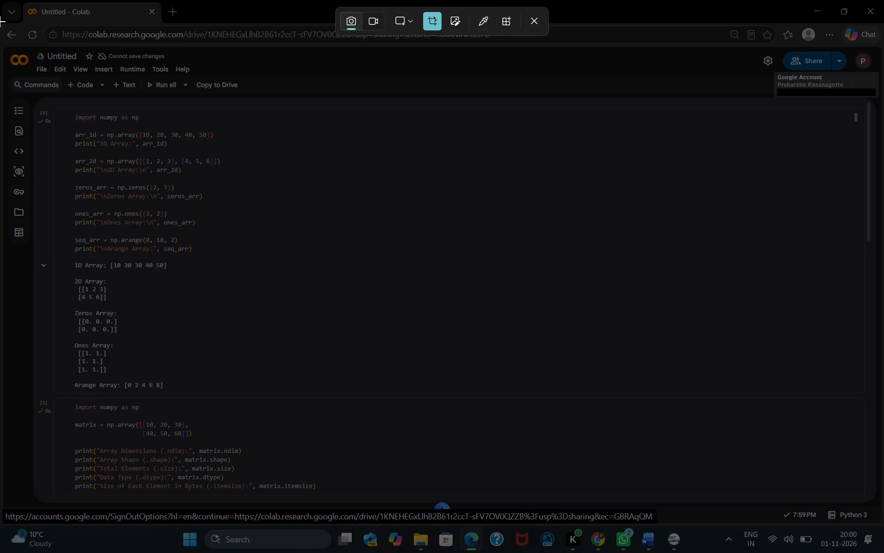
left_click_drag(3, 25, 501, 318)
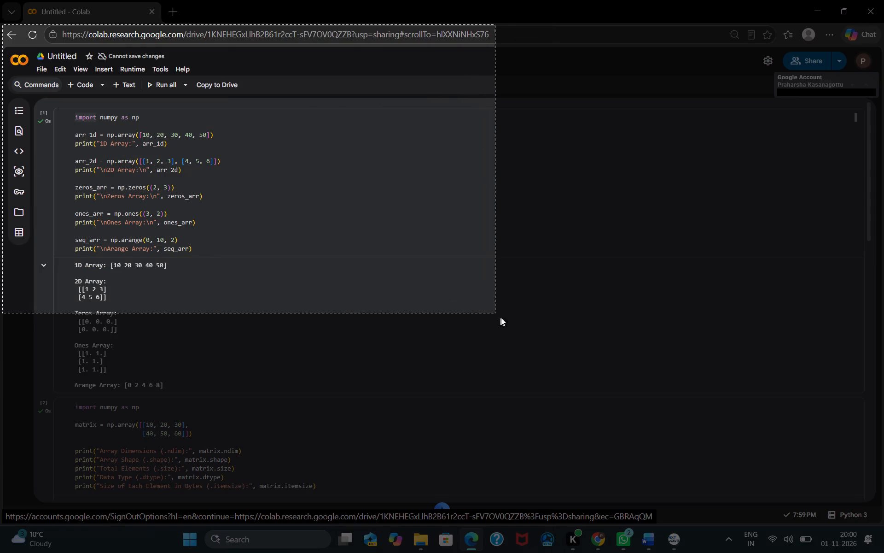
left_click_drag(501, 318, 703, 465)
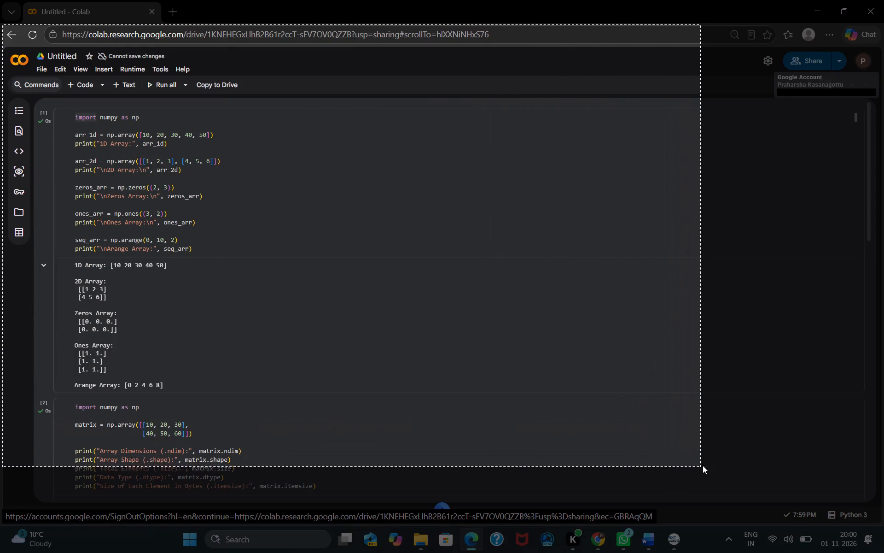
left_click_drag(703, 465, 861, 522)
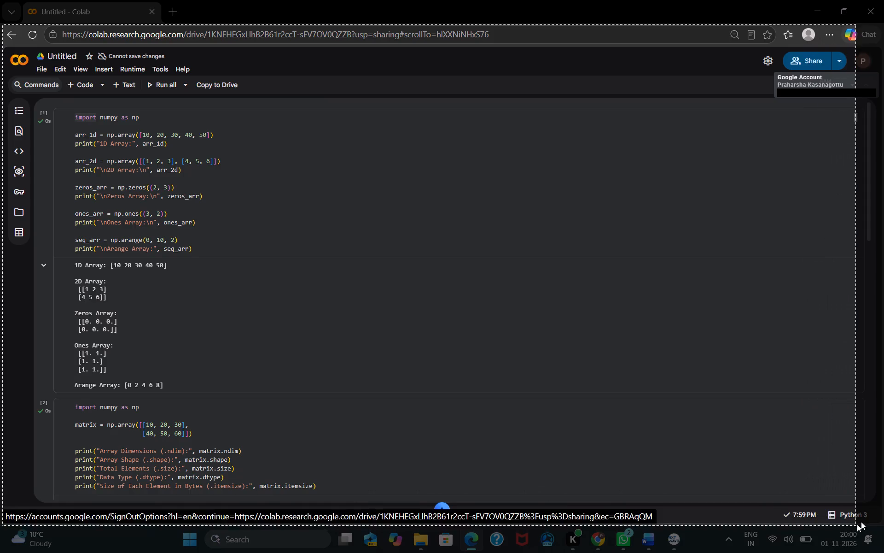
left_click_drag(861, 522, 883, 503)
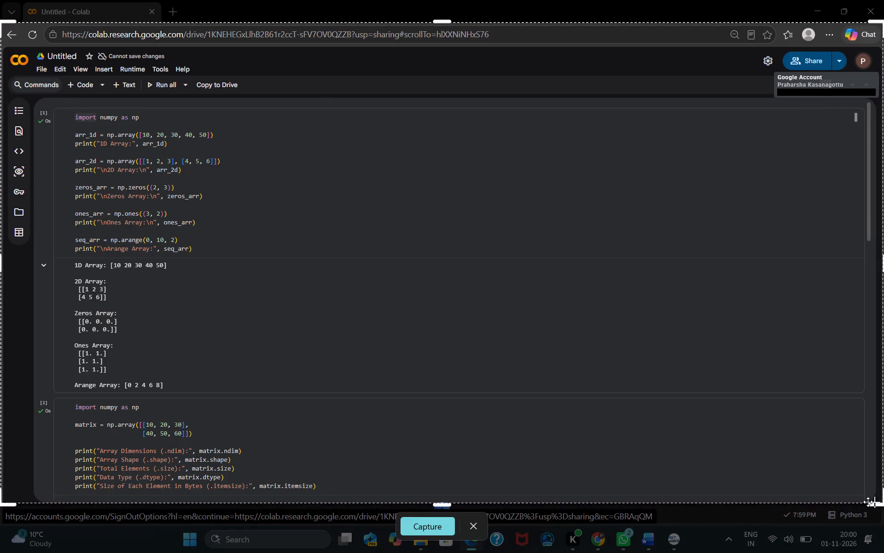
left_click(441, 525)
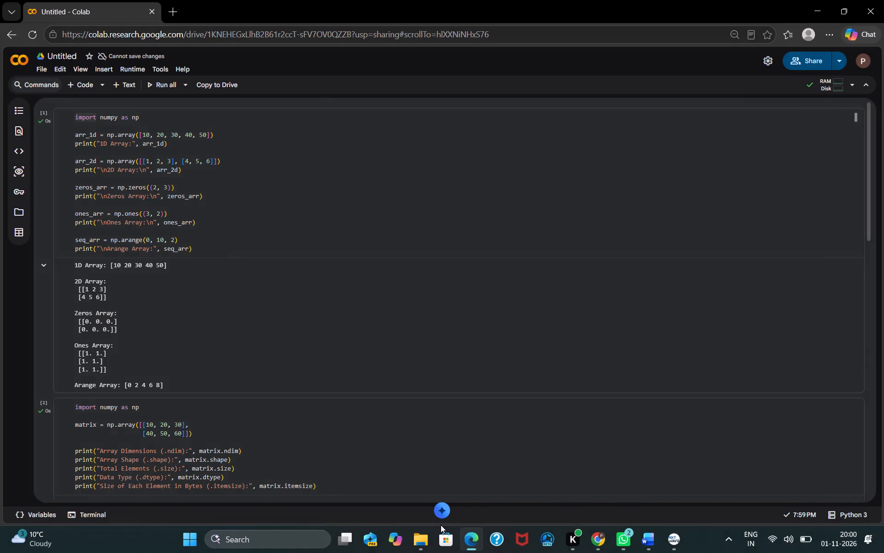
key("ctrl+c")
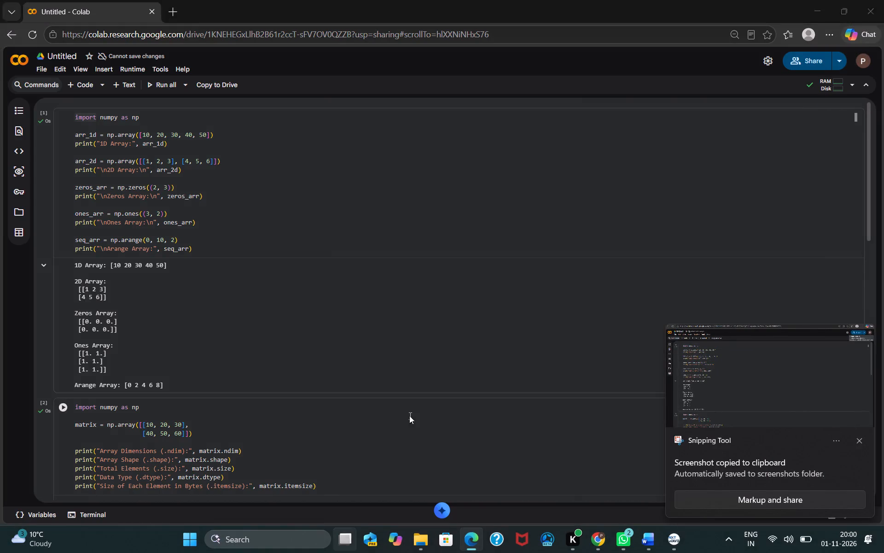
Switch to FDS Lab report 1 in Word and replace the picture under the NumPy array creation heading with the new snip.
left_click(573, 160)
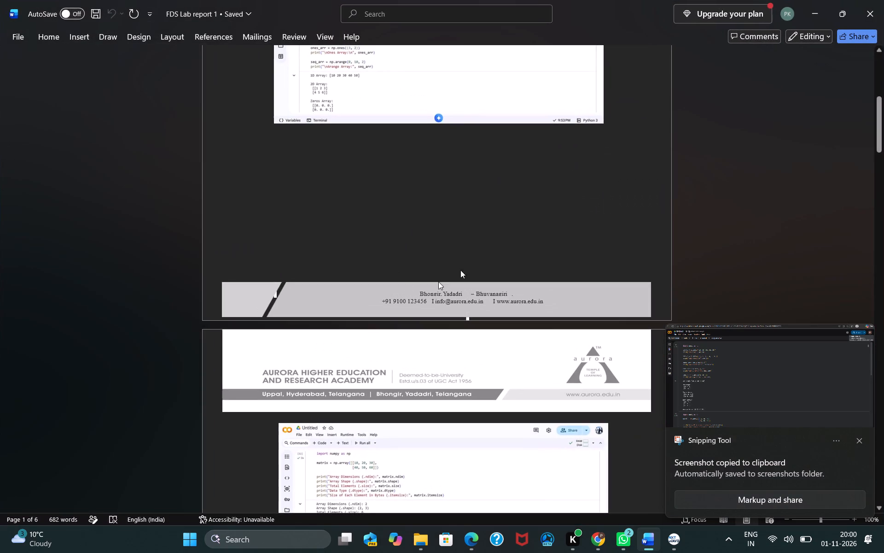
scroll(523, 187, "up", 3)
scroll(523, 187, "down", 1)
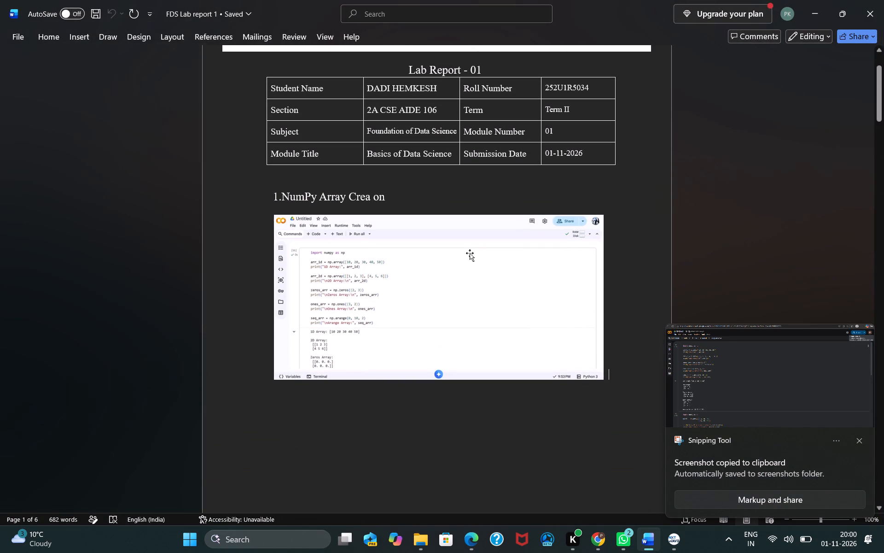
left_click(470, 256)
key("BackSpace")
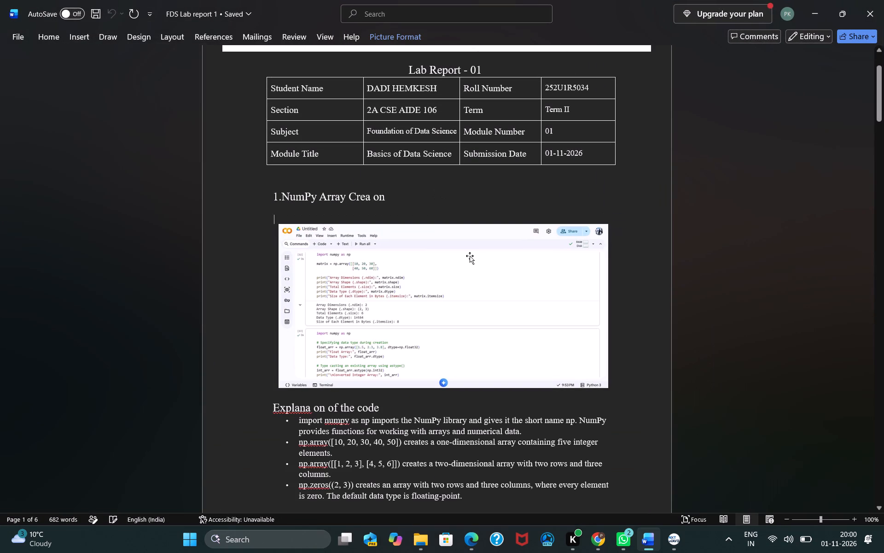
key("ctrl+v")
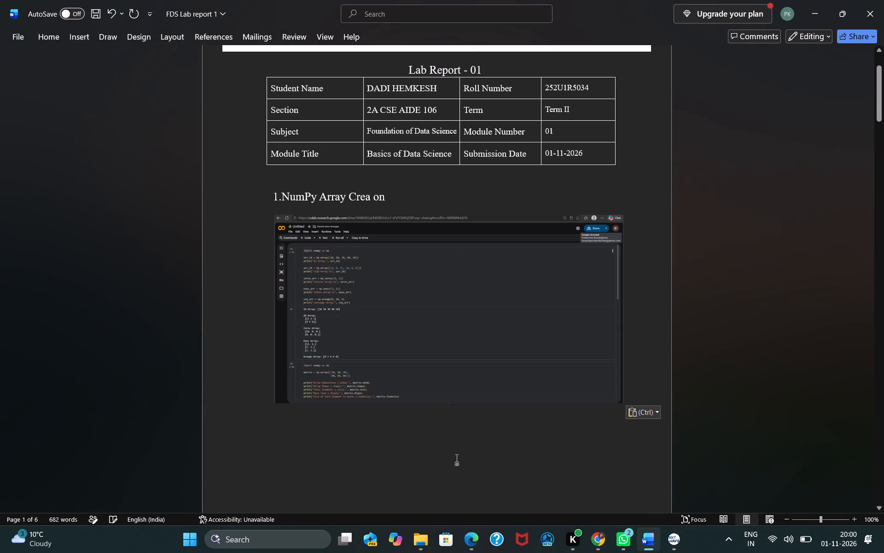
Return to Colab in Edge and capture a rectangular snip showing the fourth and fifth NumPy cells with the account tooltip.
scroll(457, 458, "down", 6)
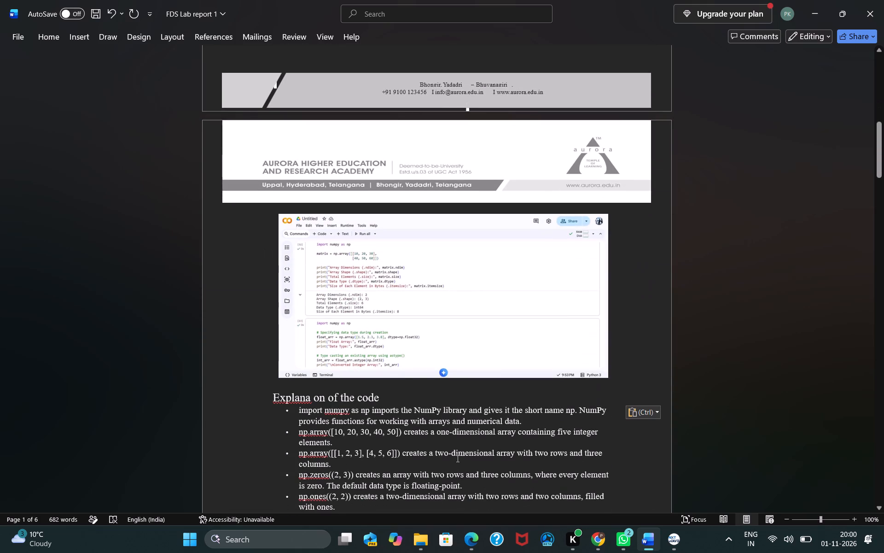
left_click(563, 312)
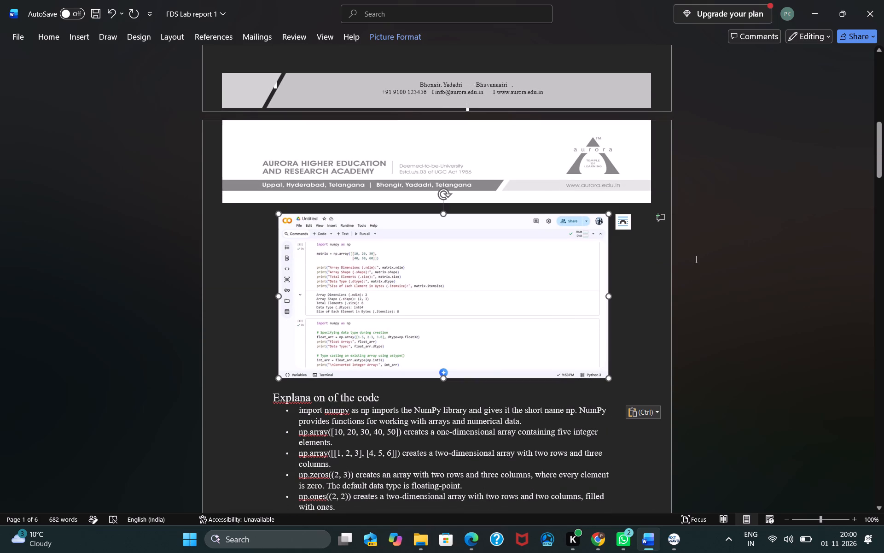
left_click(696, 259)
left_click(488, 166)
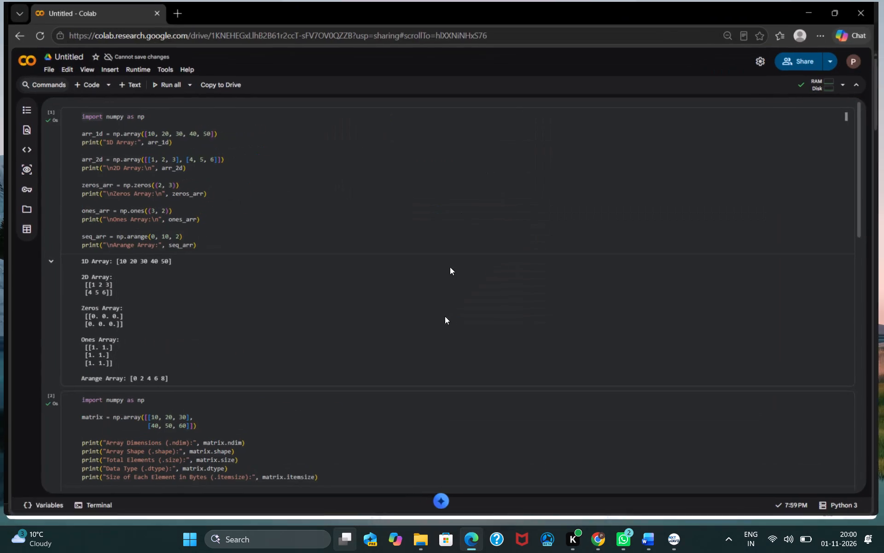
scroll(448, 350, "down", 6)
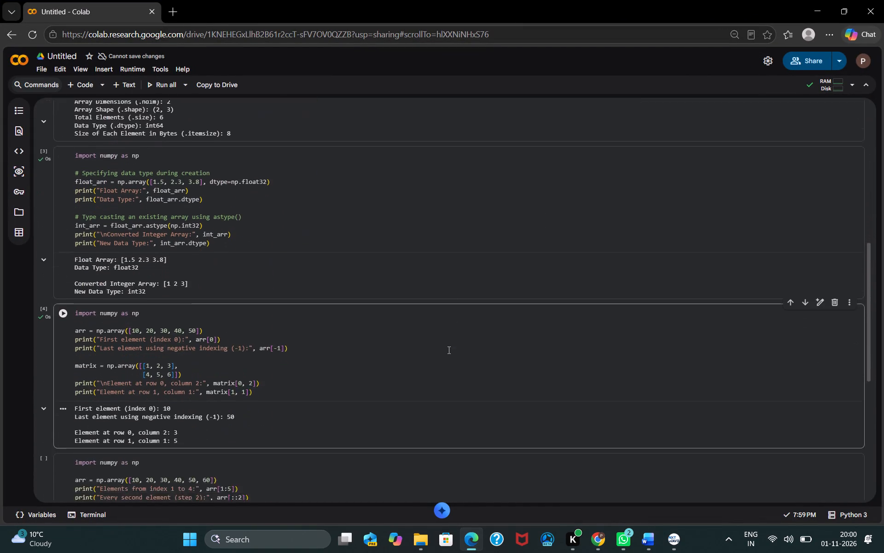
scroll(448, 350, "down", 1)
scroll(448, 350, "up", 2)
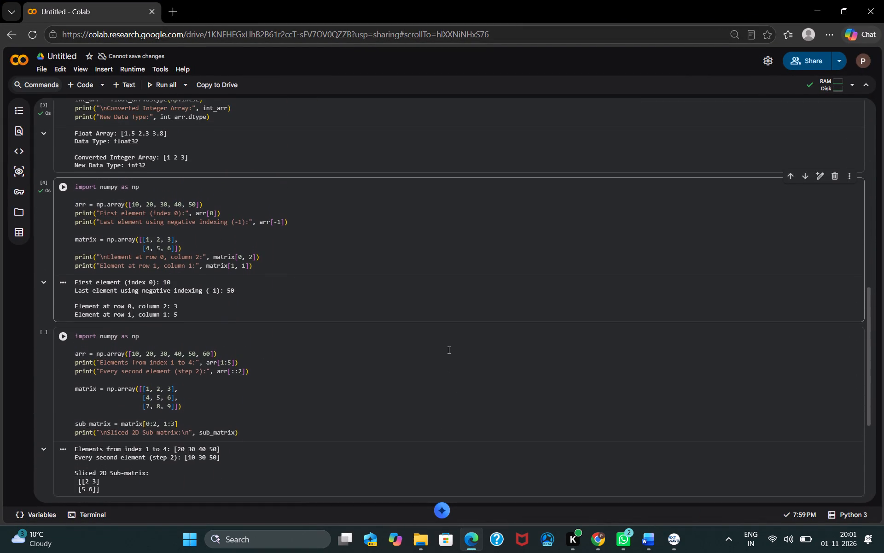
scroll(448, 350, "up", 3)
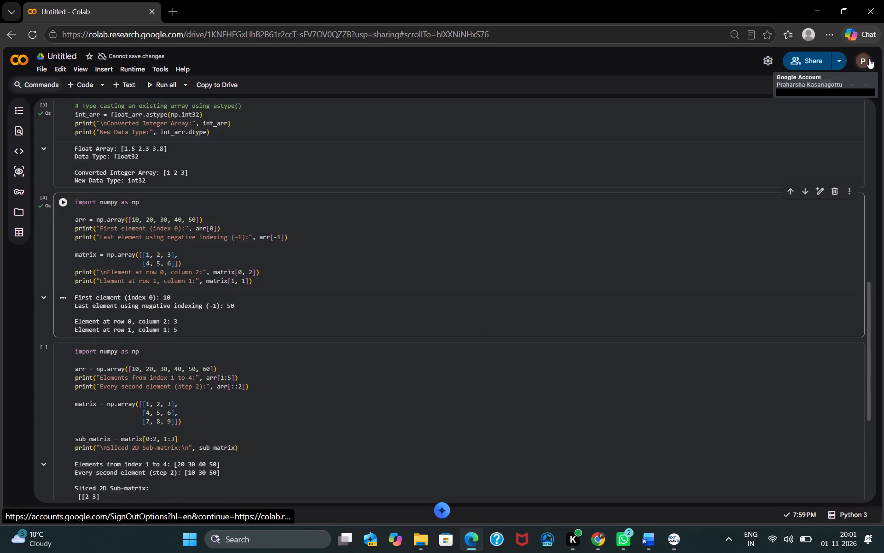
key("Print")
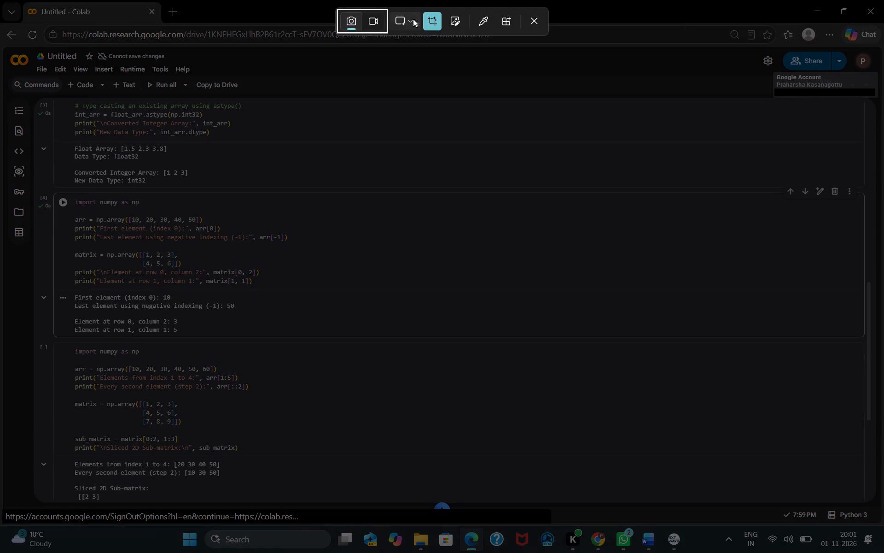
left_click(405, 19)
left_click(414, 21)
left_click_drag(4, 26, 620, 375)
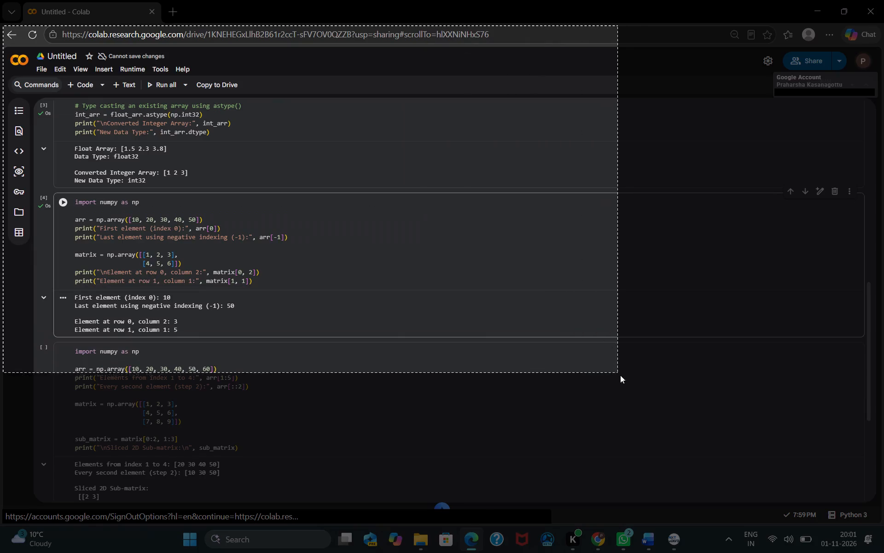
left_click_drag(620, 375, 783, 480)
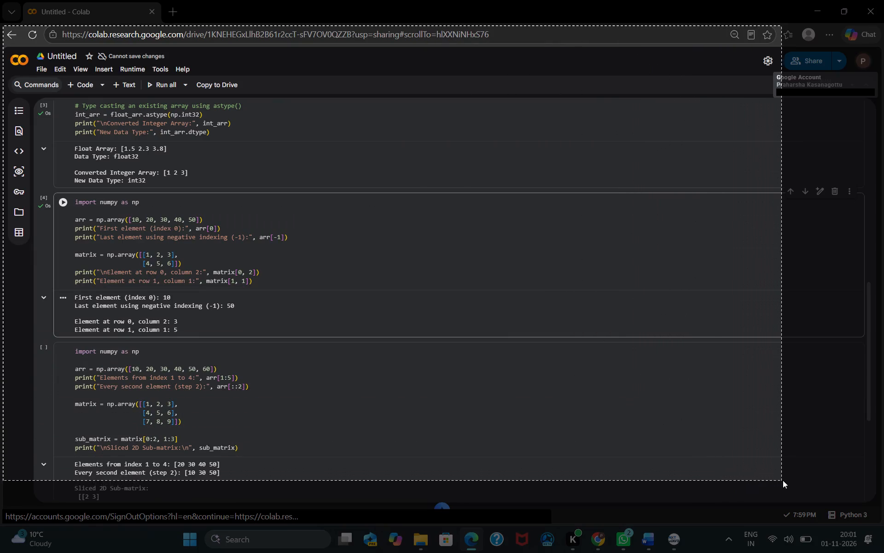
left_click_drag(783, 480, 883, 503)
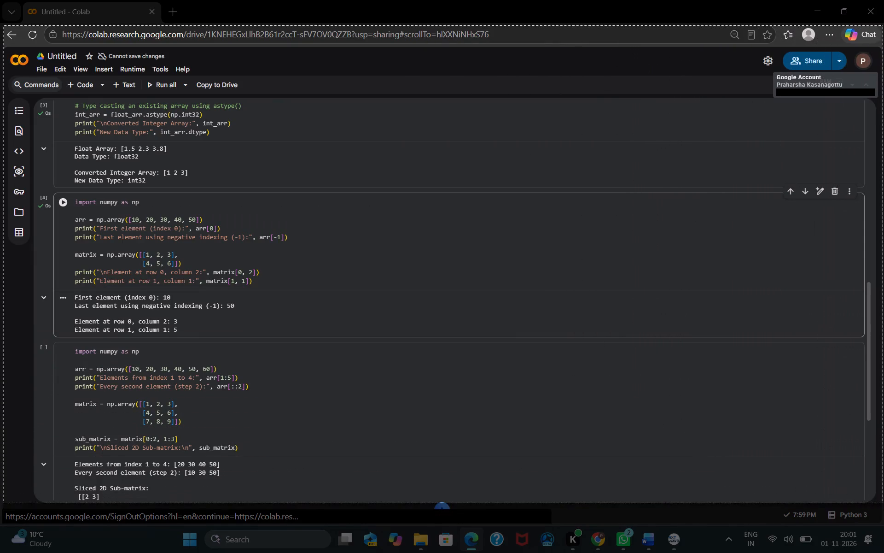
left_click(440, 521)
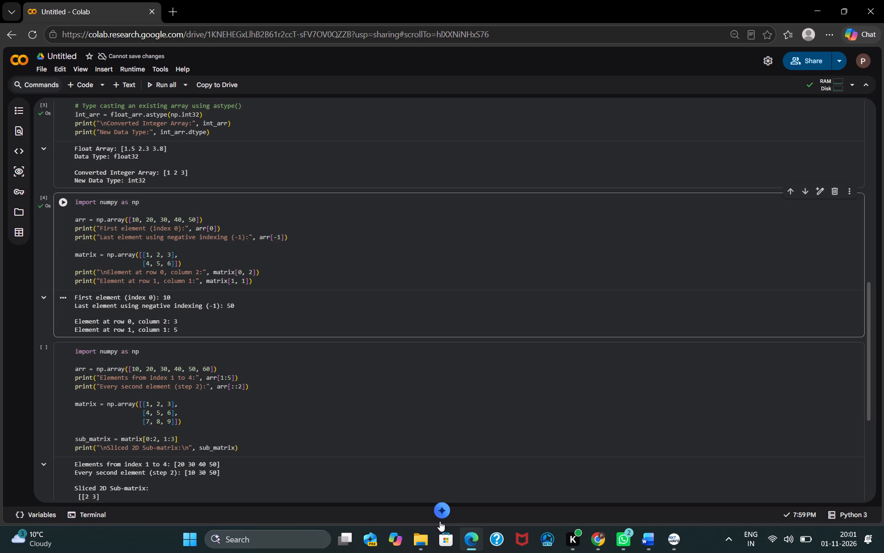
key("ctrl+c")
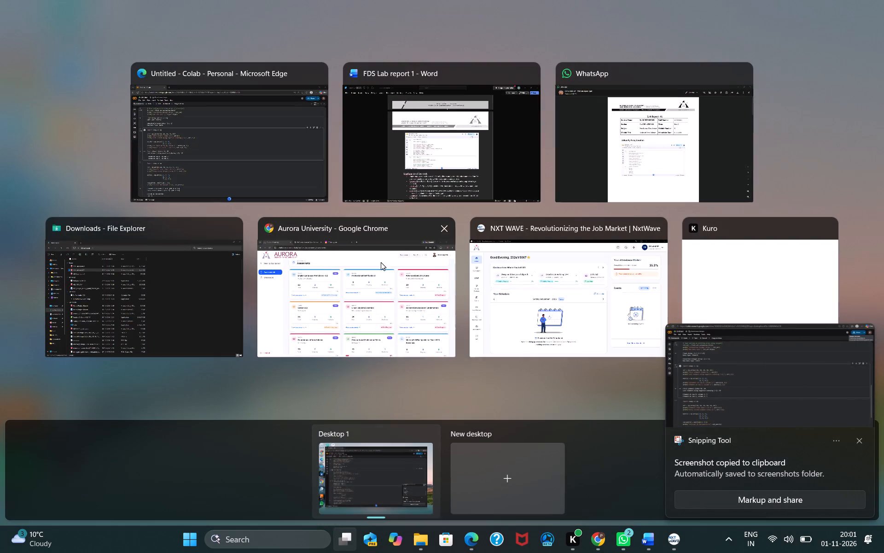
In FDS Lab report 1 in Word, replace the picture above the code explanation with the new snip and review the pages.
left_click(374, 180)
left_click(417, 298)
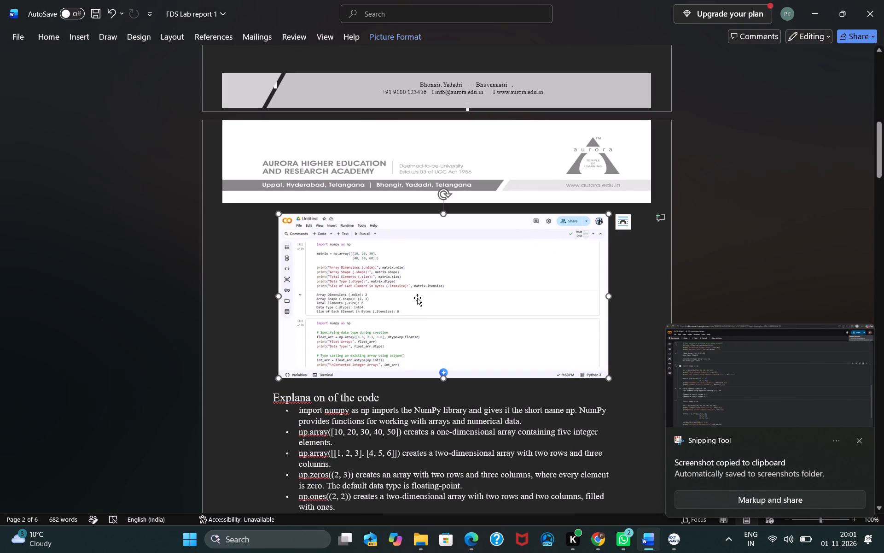
key("BackSpace")
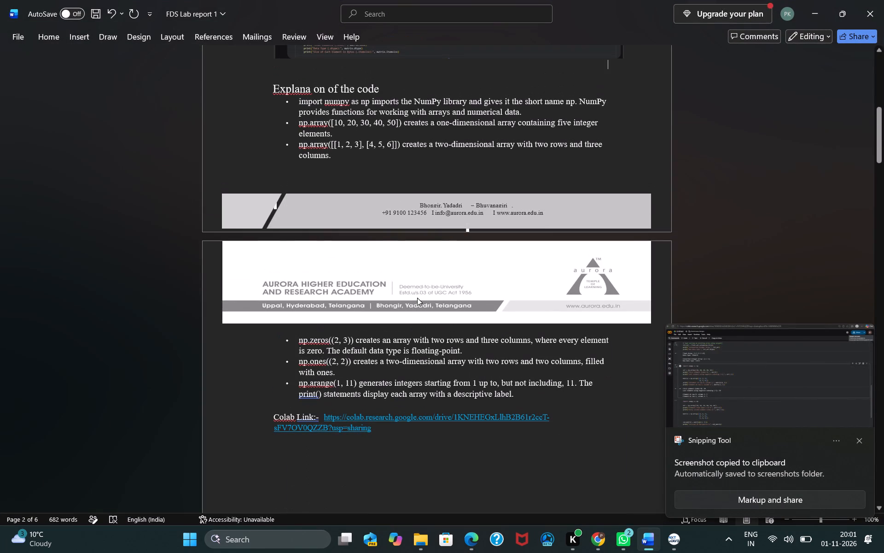
key("ctrl+v")
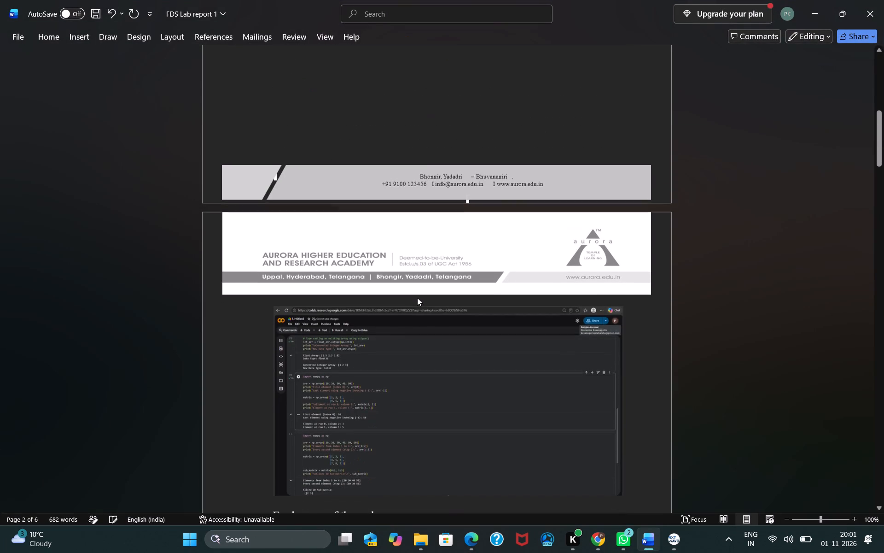
scroll(633, 278, "up", 2)
scroll(633, 278, "down", 1)
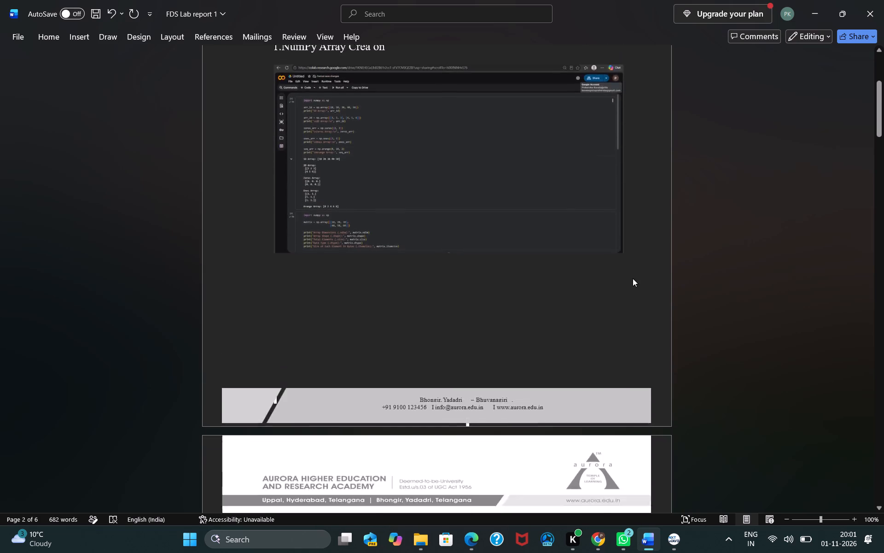
scroll(633, 278, "down", 4)
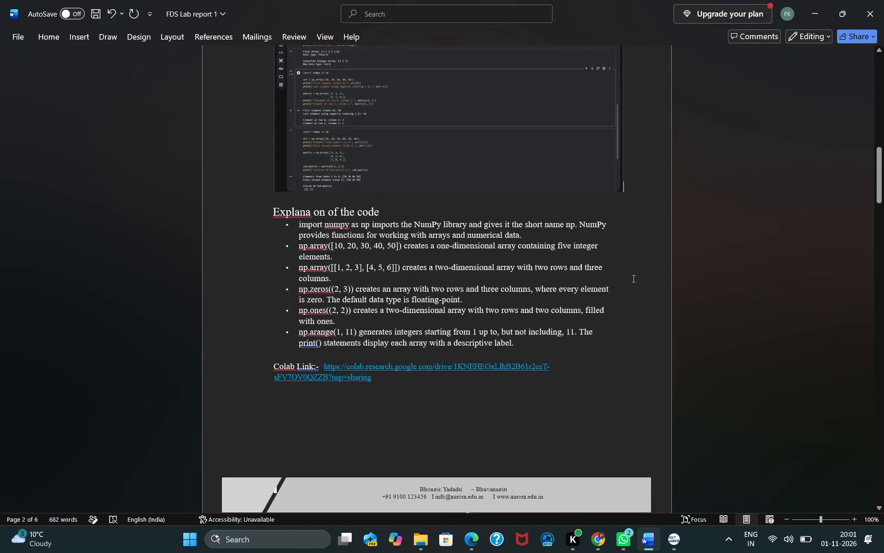
Switch from the Word report to the Untitled Colab notebook in Edge and close its tab, leaving the page.
scroll(633, 278, "down", 5)
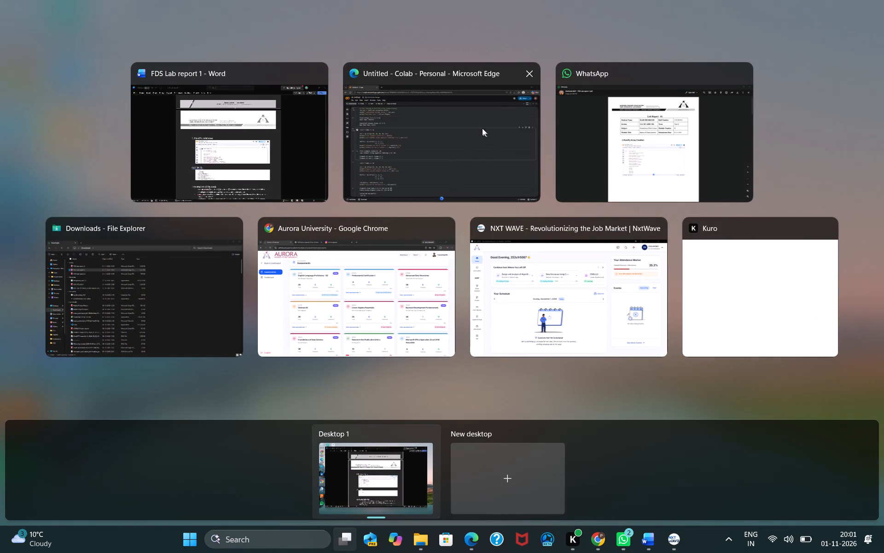
left_click(475, 124)
left_click(152, 11)
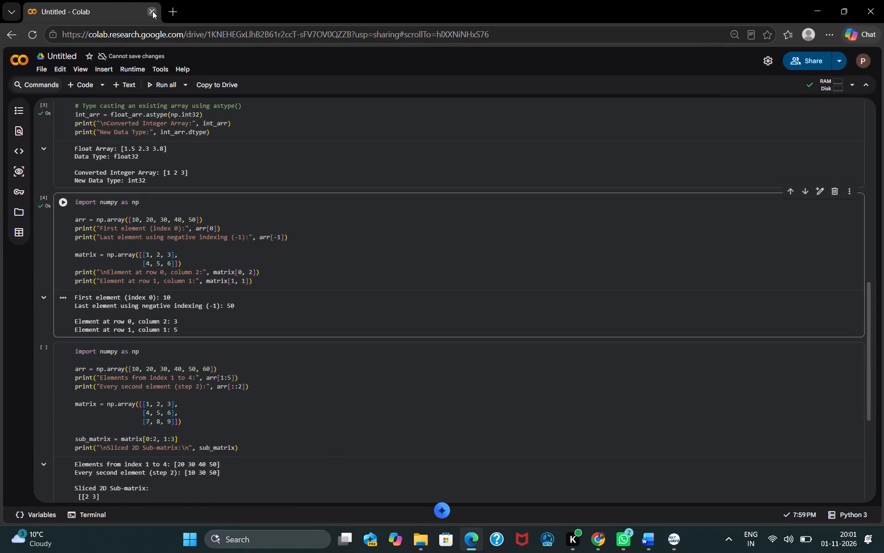
left_click(495, 118)
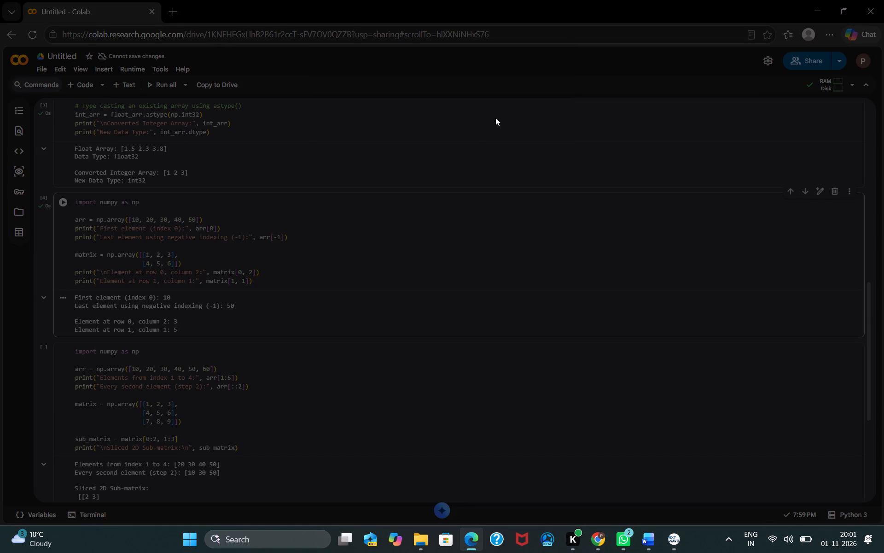
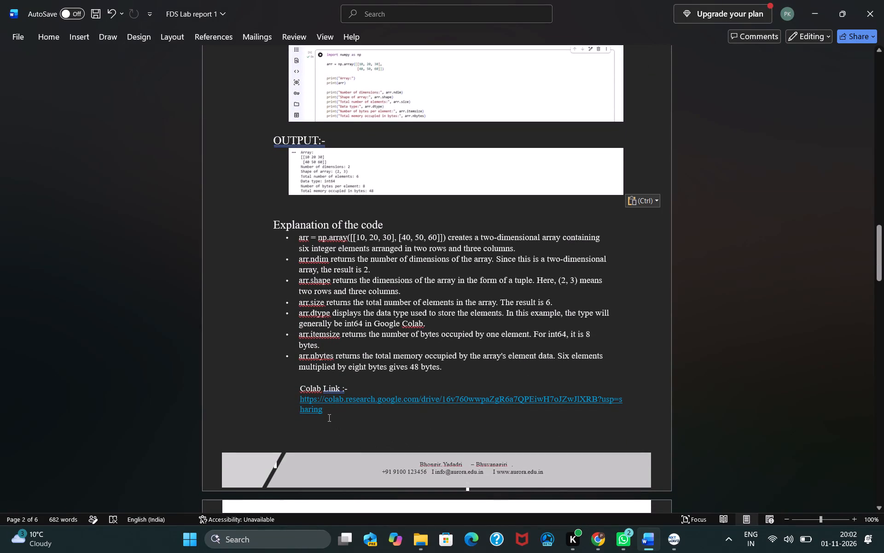
Copy the Colab link under the code explanation in the NumPy Attributes section of the report.
left_click_drag(328, 418, 295, 397)
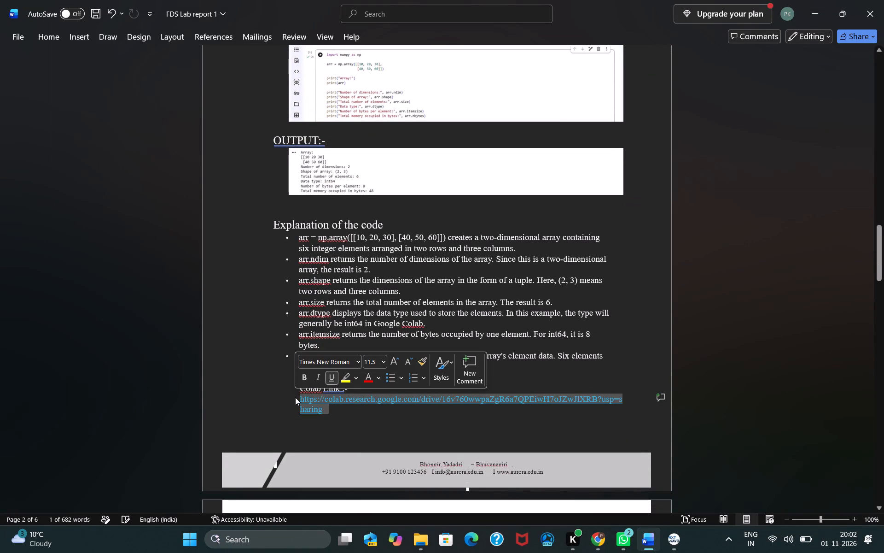
key("ctrl+c")
left_click(371, 431)
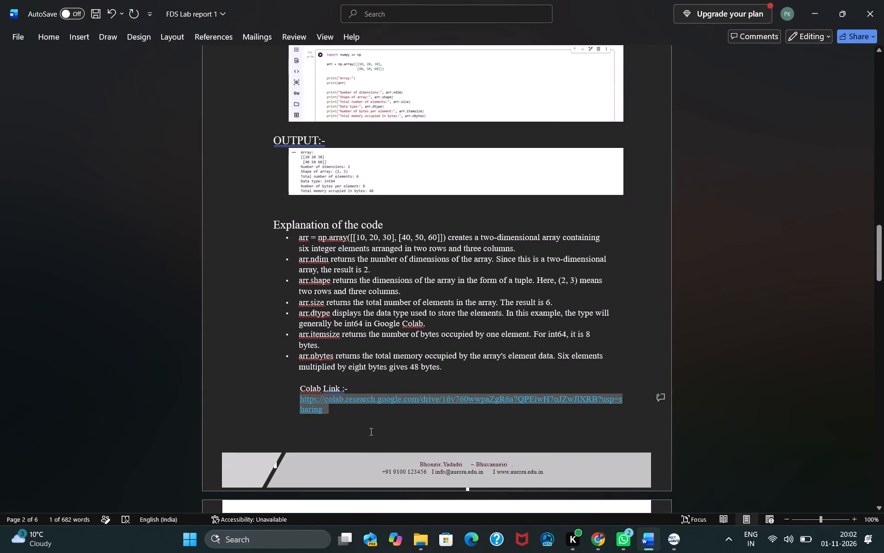
scroll(371, 431, "up", 1)
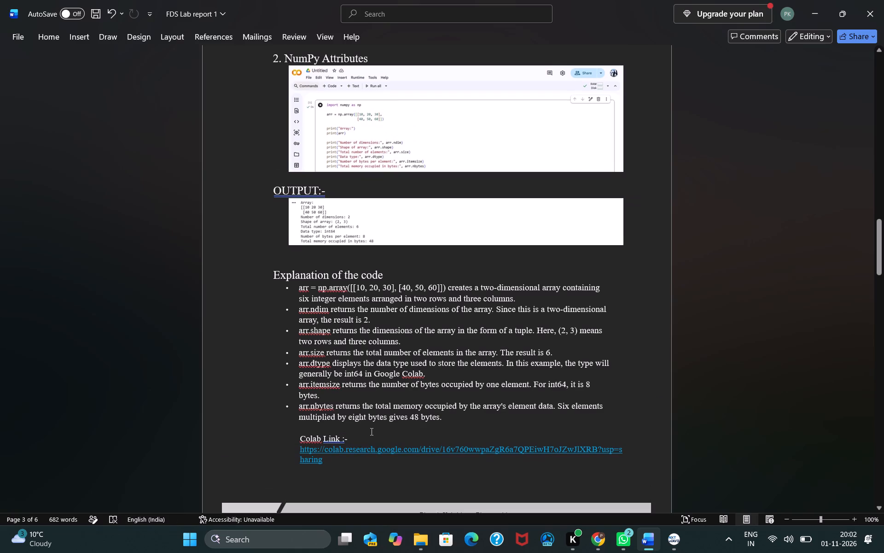
scroll(371, 431, "up", 1)
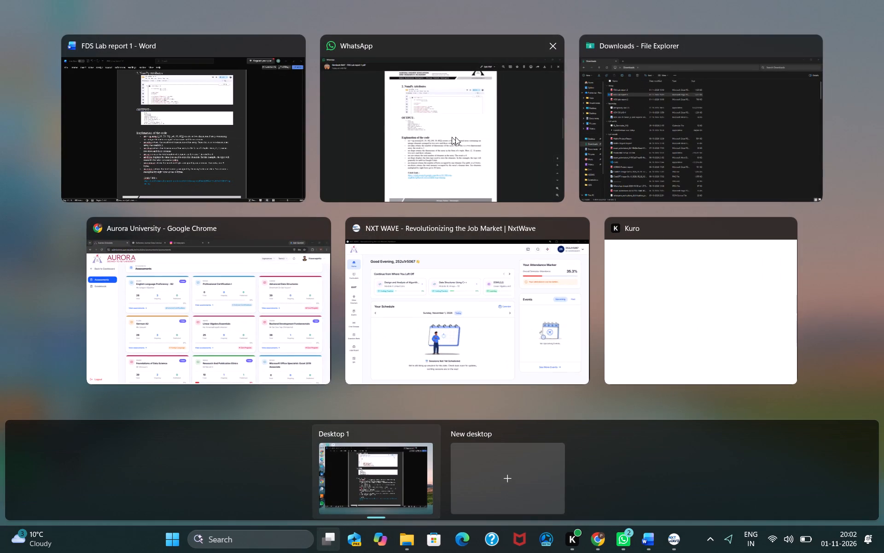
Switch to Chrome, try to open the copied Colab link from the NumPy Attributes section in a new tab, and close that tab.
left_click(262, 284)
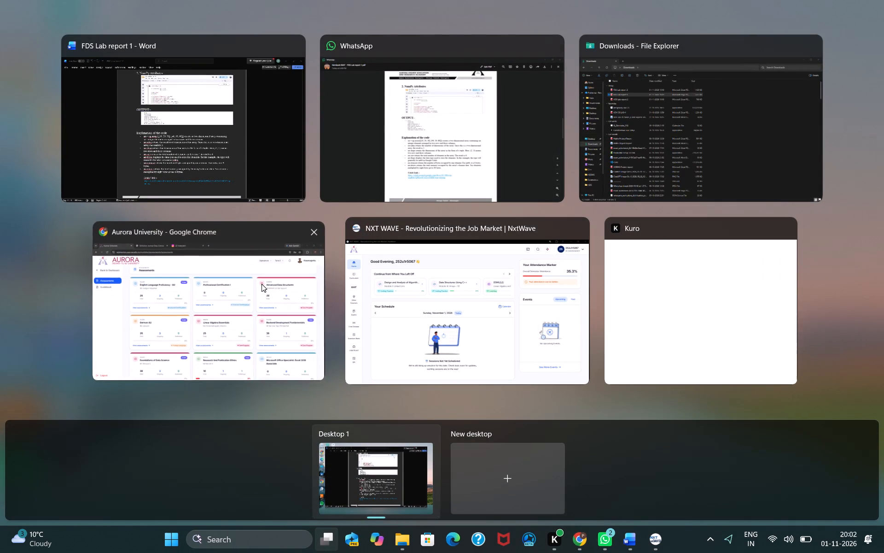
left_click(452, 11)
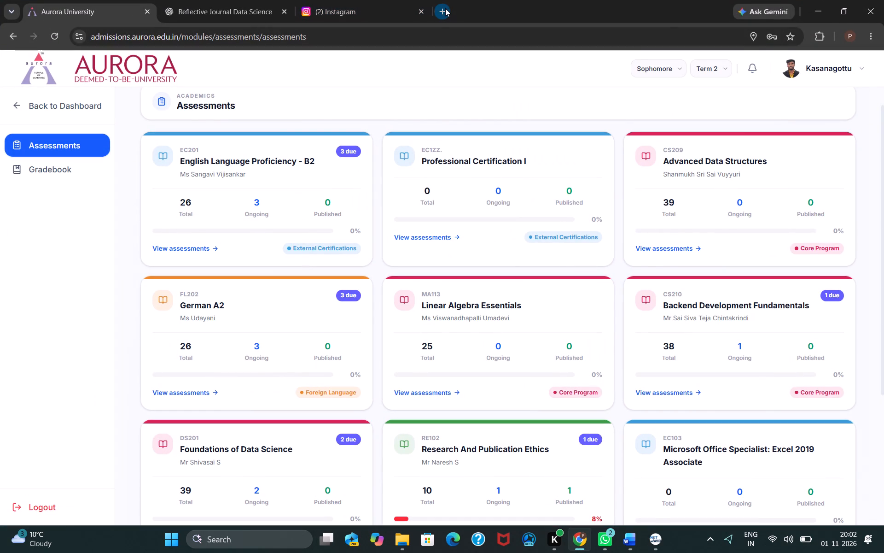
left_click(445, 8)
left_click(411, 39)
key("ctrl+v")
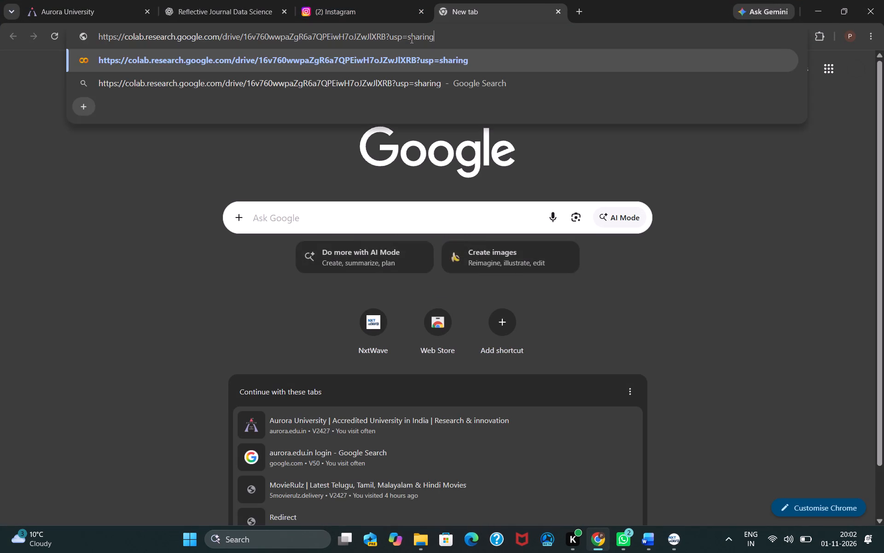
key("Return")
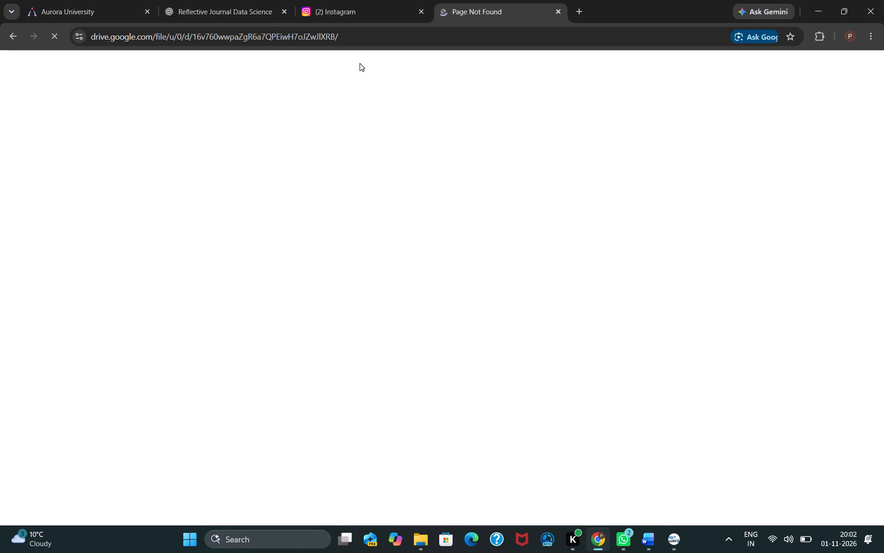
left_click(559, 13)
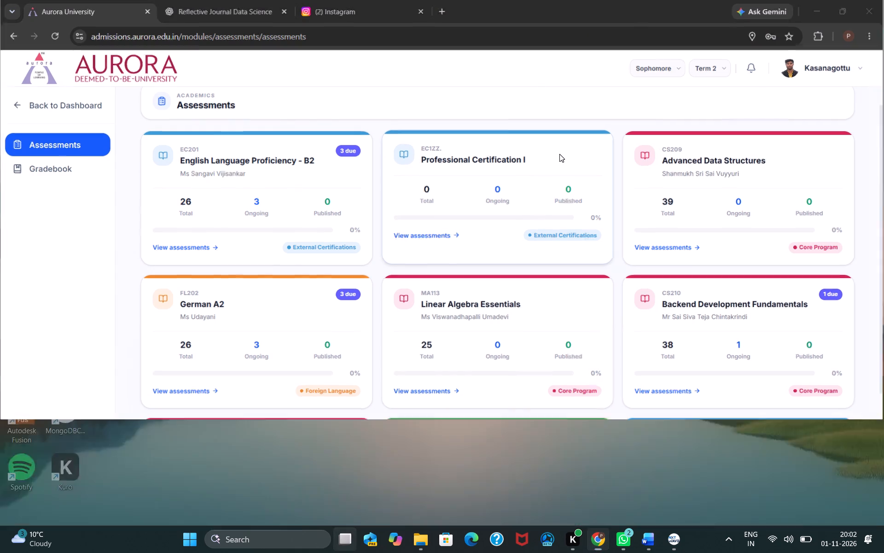
Return to FDS Lab report 1 in Word and examine the NumPy Attributes section and the Colab links under both code explanations.
left_click(424, 129)
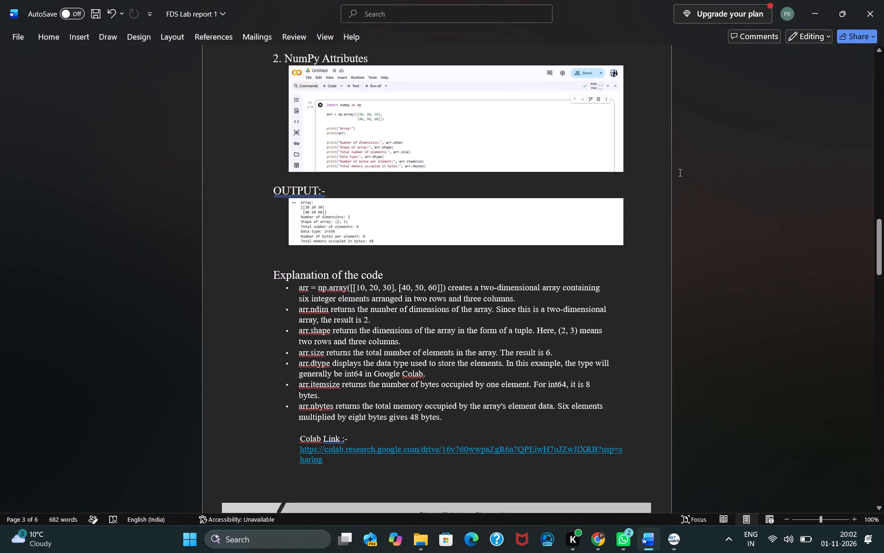
scroll(679, 172, "up", 1)
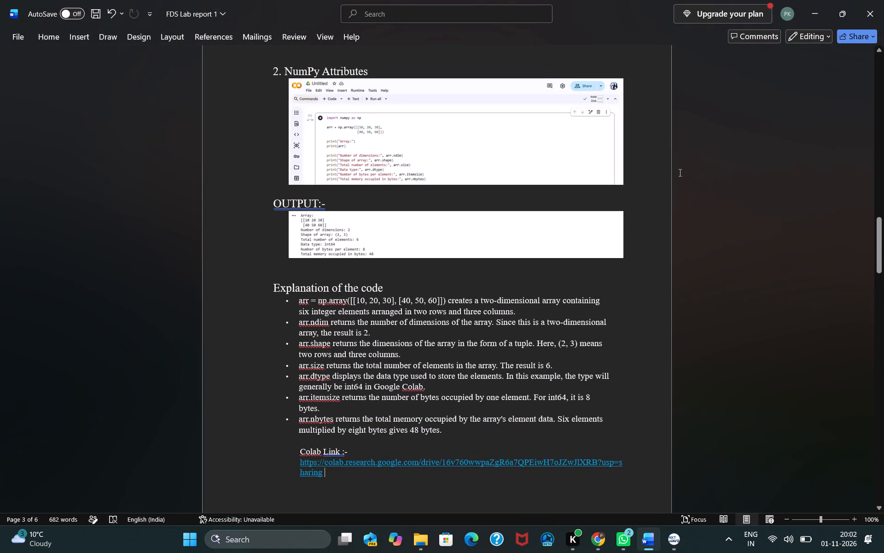
scroll(679, 172, "down", 1)
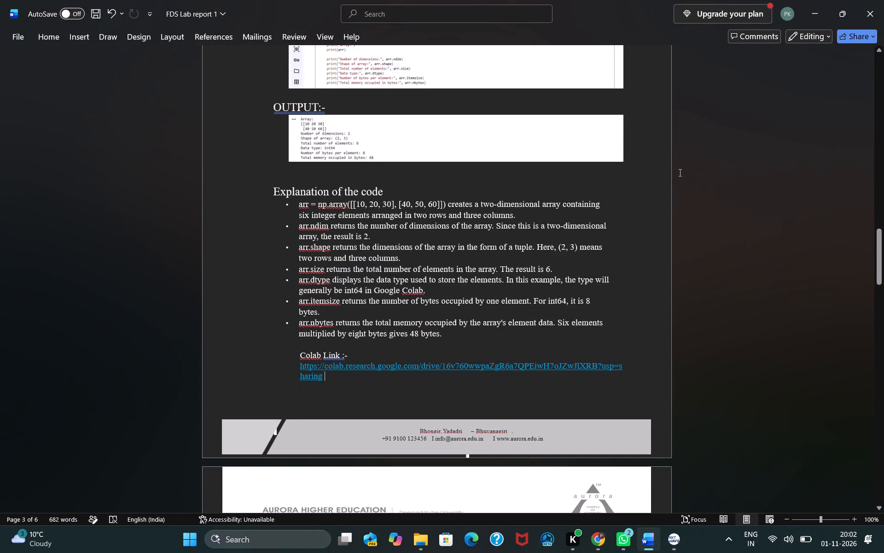
scroll(679, 172, "up", 2)
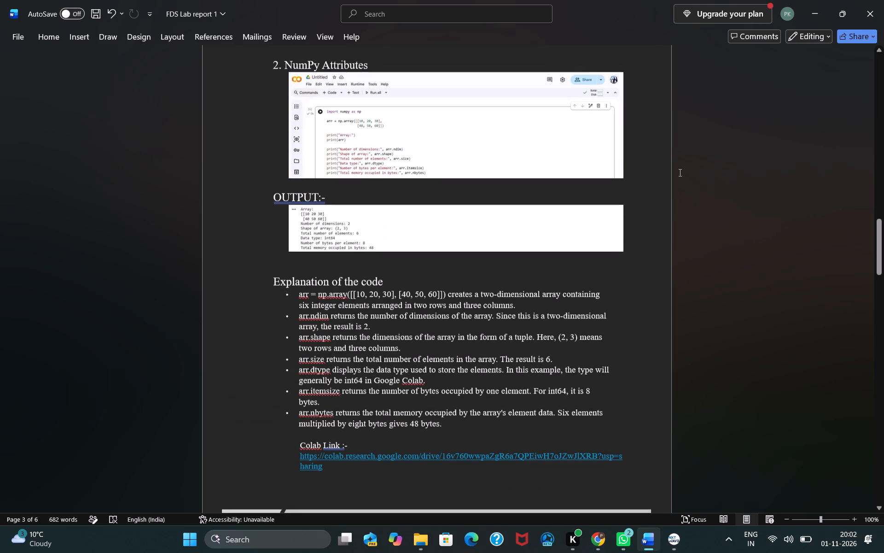
scroll(679, 172, "up", 1)
scroll(679, 172, "down", 1)
scroll(679, 172, "up", 1)
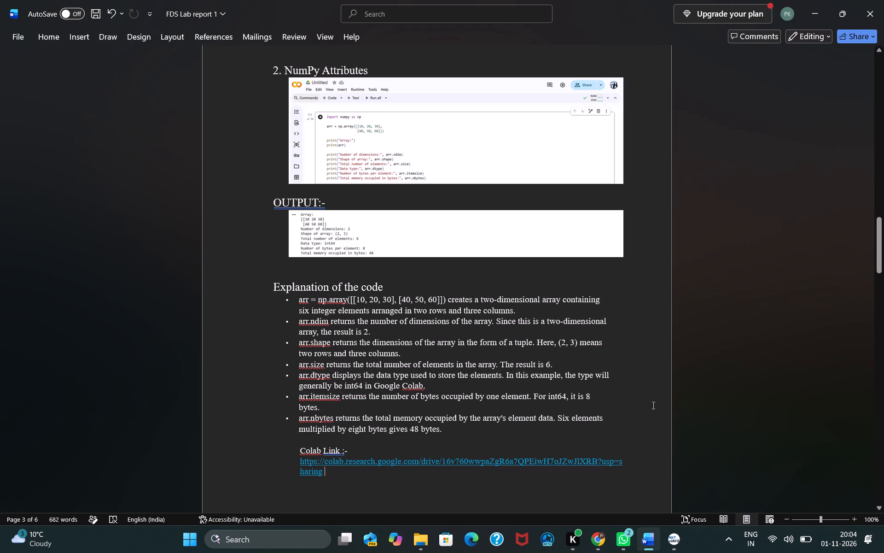
scroll(652, 405, "up", 4)
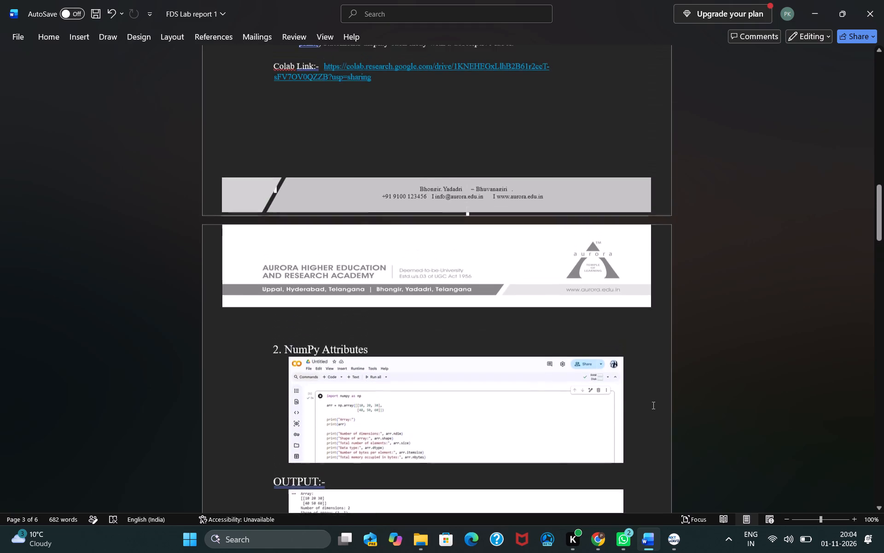
scroll(652, 405, "up", 2)
scroll(652, 405, "down", 3)
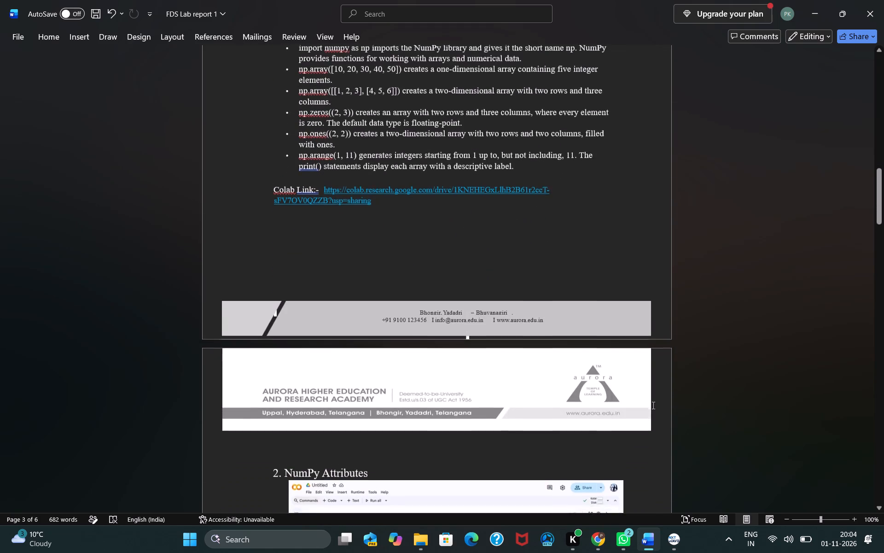
scroll(652, 405, "down", 4)
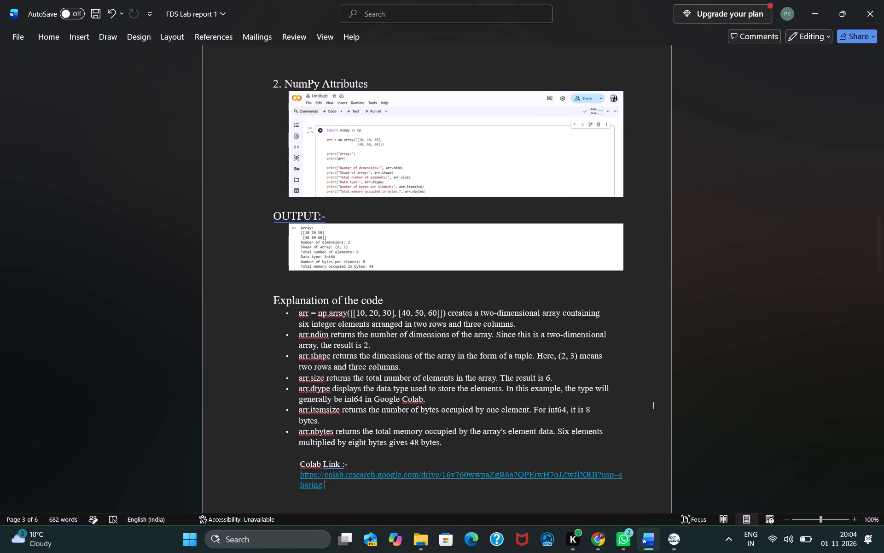
left_click_drag(652, 405, 666, 385)
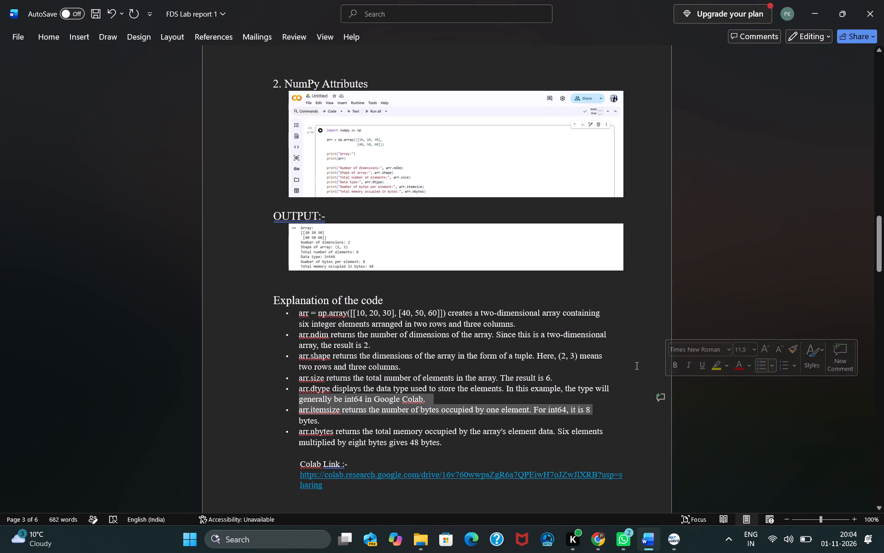
left_click(636, 365)
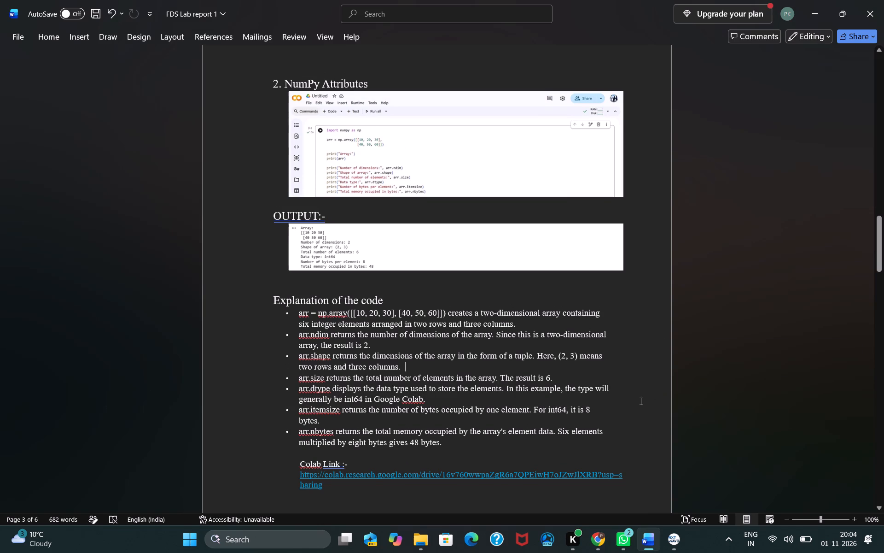
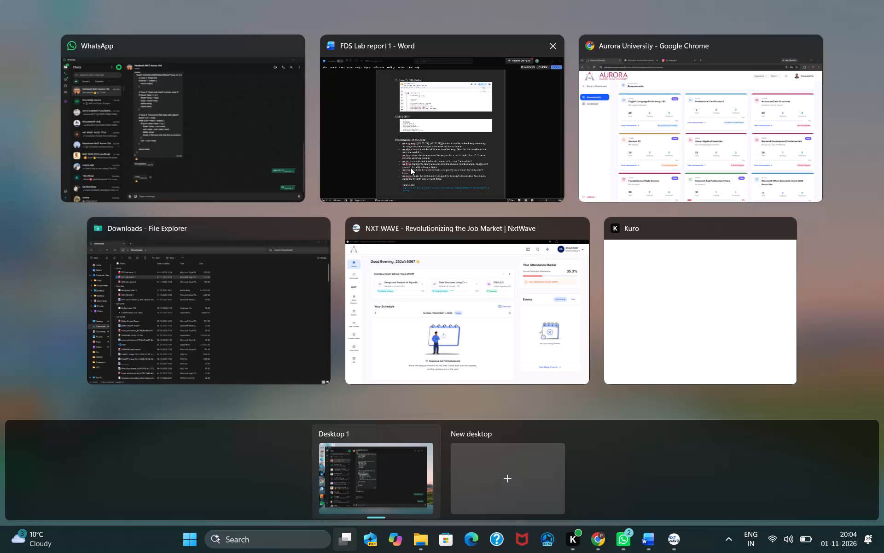
Switch to FDS Lab report 1 in Word and examine the code pictures, explanations and Colab links of the NumPy Attributes and NumPy Data Types sections.
left_click(371, 165)
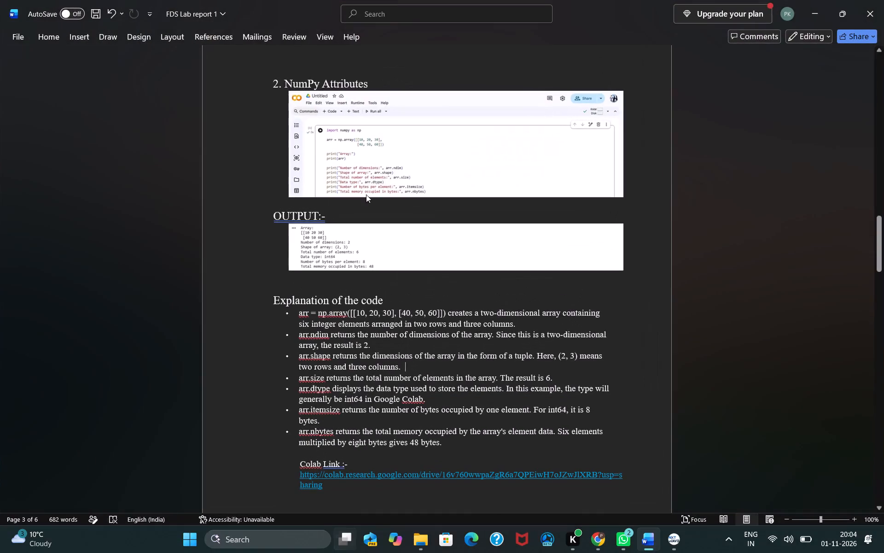
scroll(453, 310, "down", 2)
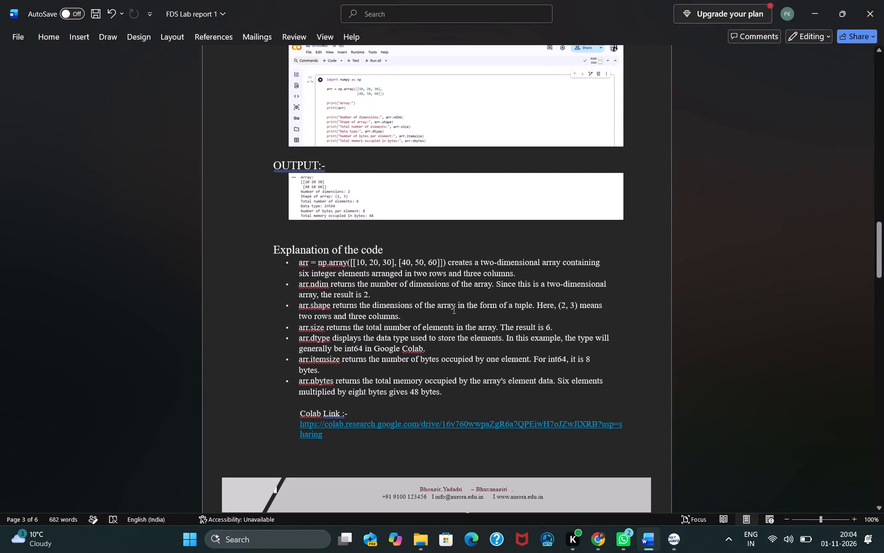
scroll(453, 310, "up", 1)
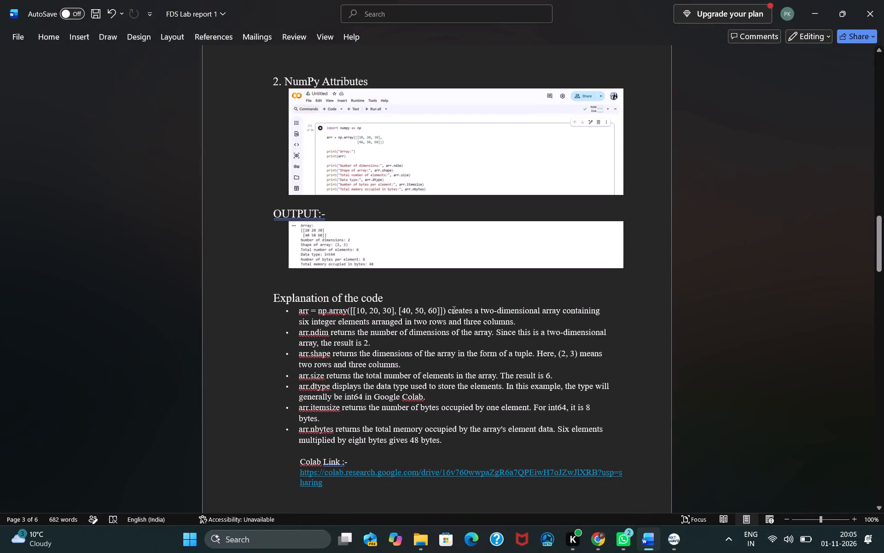
scroll(453, 310, "up", 1)
left_click(653, 335)
scroll(653, 335, "down", 1)
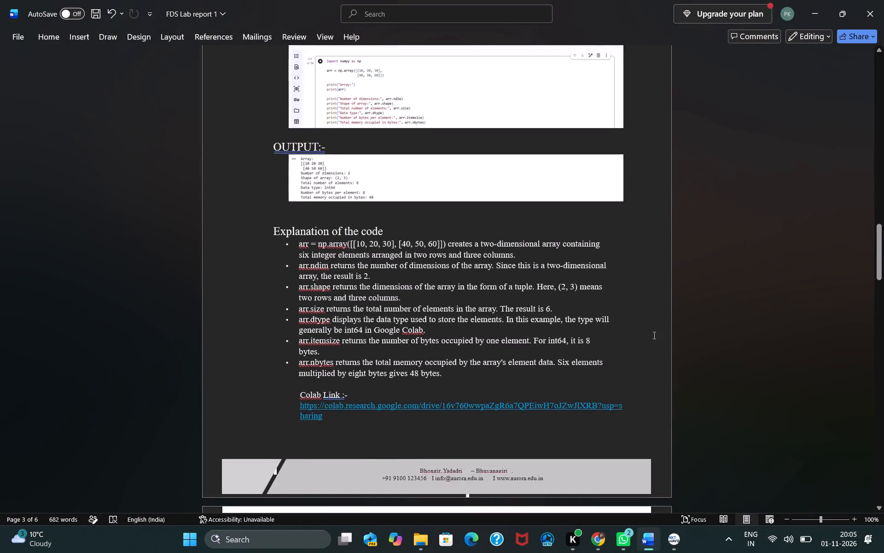
scroll(653, 335, "down", 4)
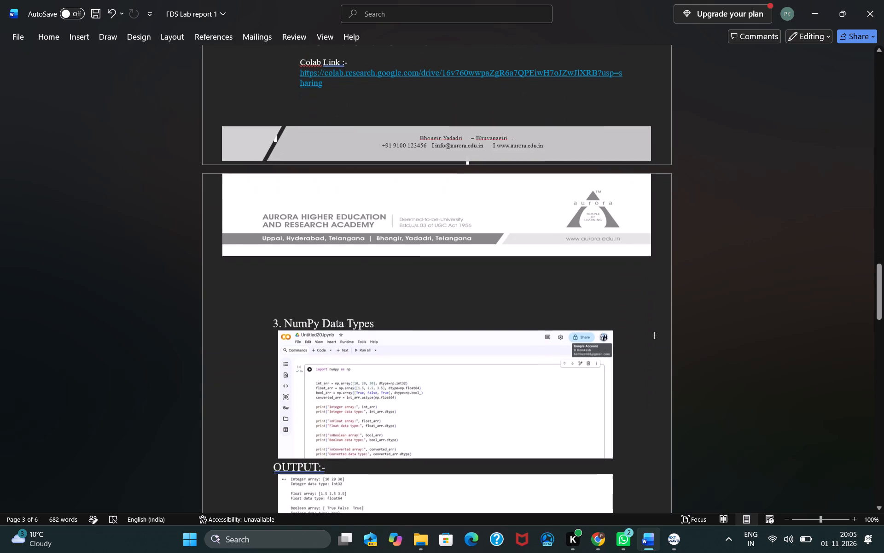
scroll(653, 335, "down", 2)
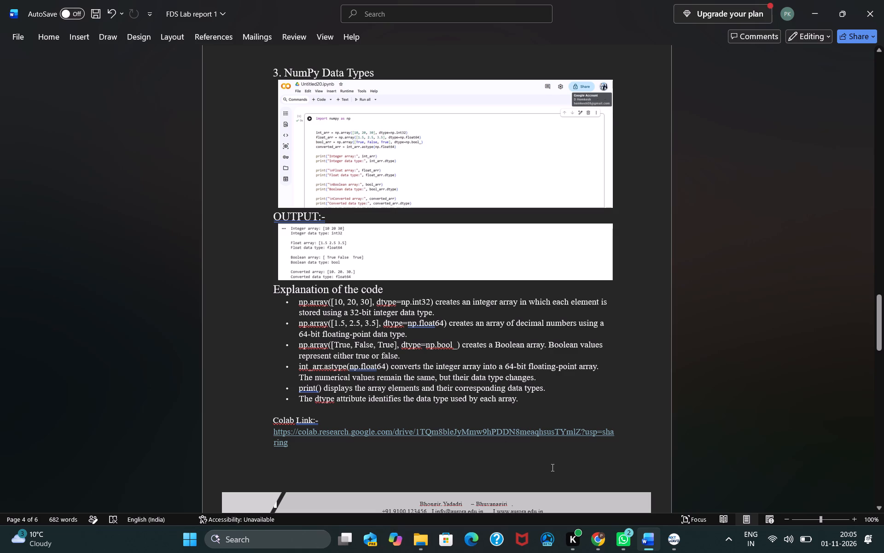
scroll(670, 256, "up", 5)
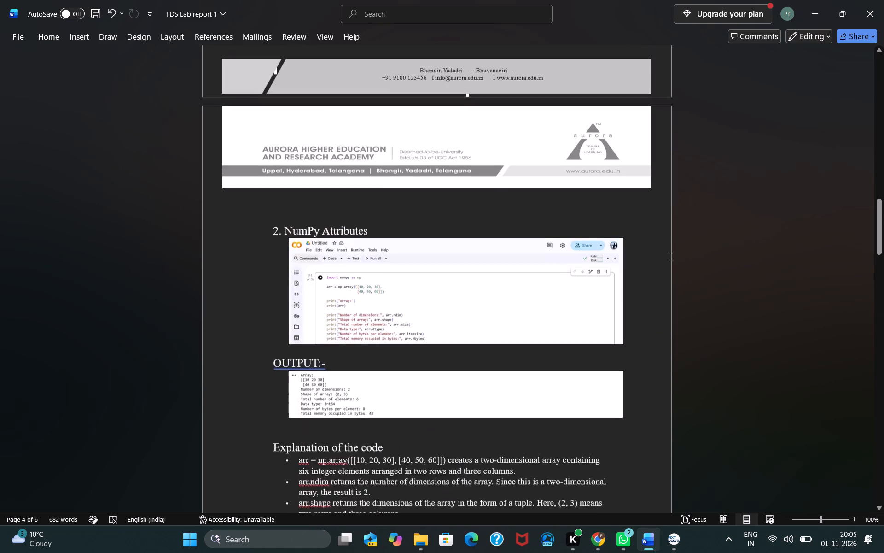
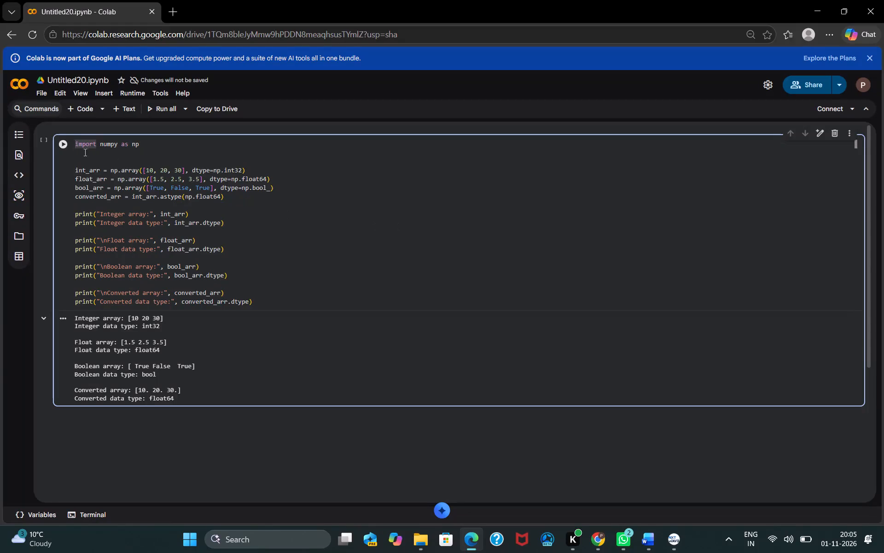
Run the NumPy data types code cell in the Untitled20.ipynb notebook, allowing the code not authored by Google to execute.
left_click(61, 148)
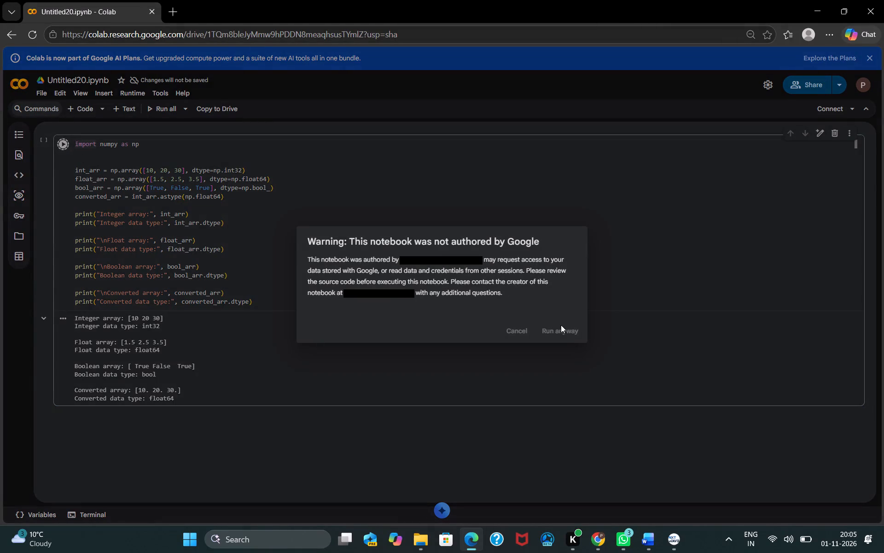
left_click(562, 329)
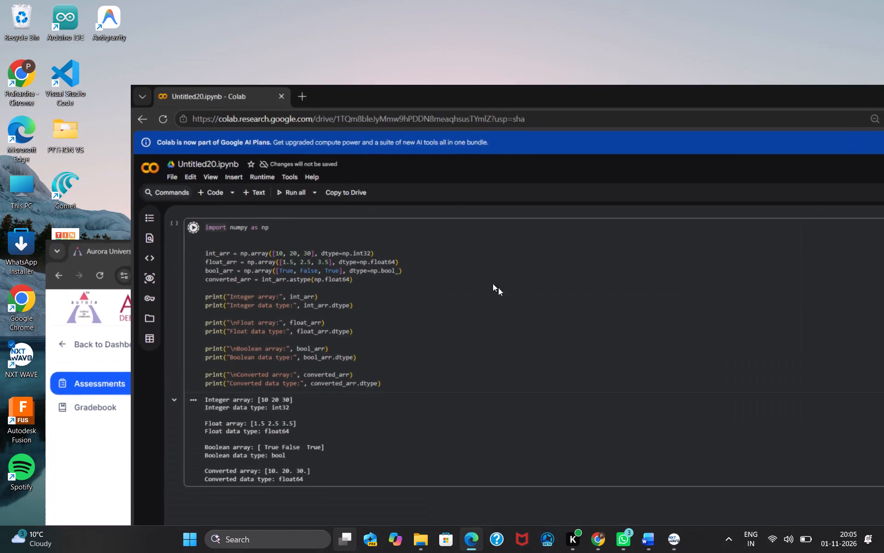
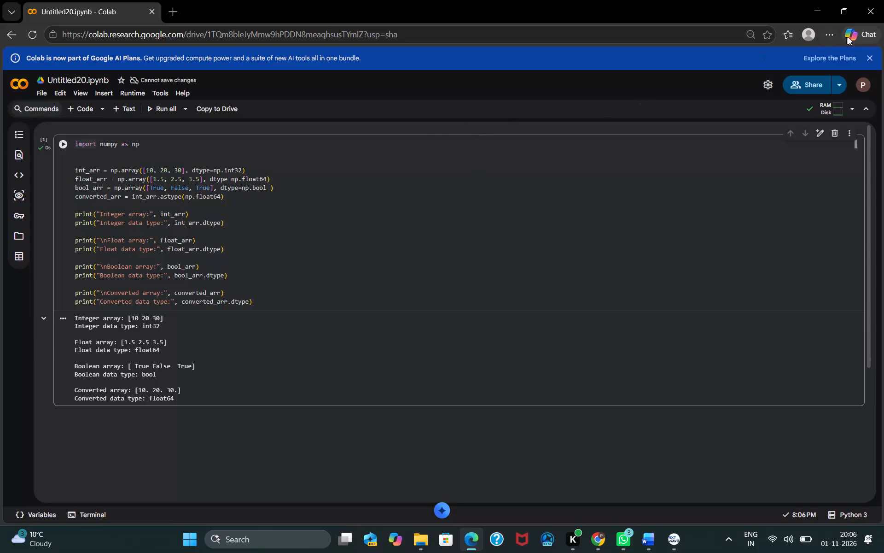
Dismiss the Google AI Plans banner and capture a rectangular screenshot of the Untitled20.ipynb page with its code, output and account tooltip.
left_click(868, 58)
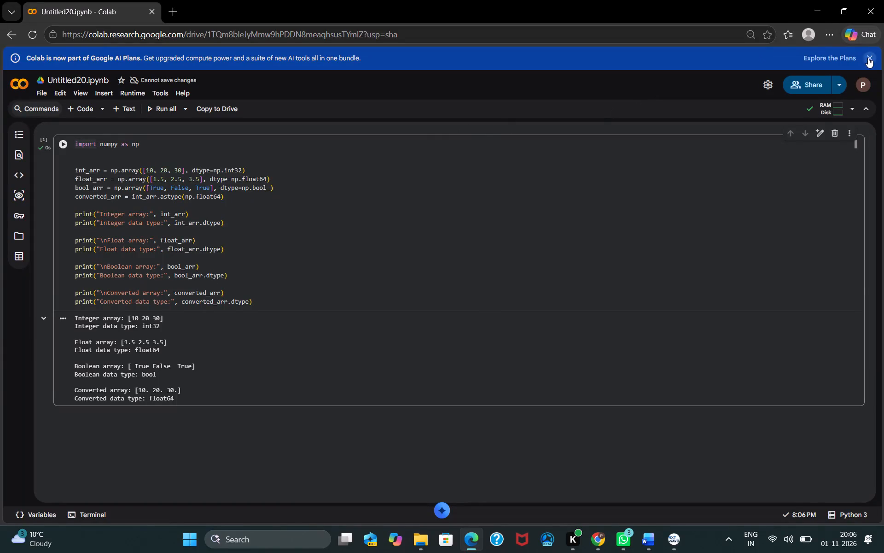
key("Print")
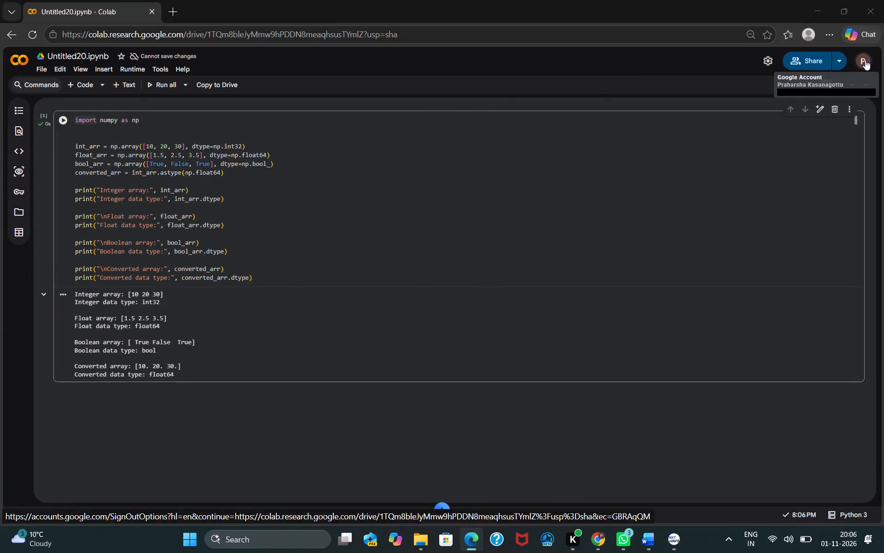
left_click(397, 21)
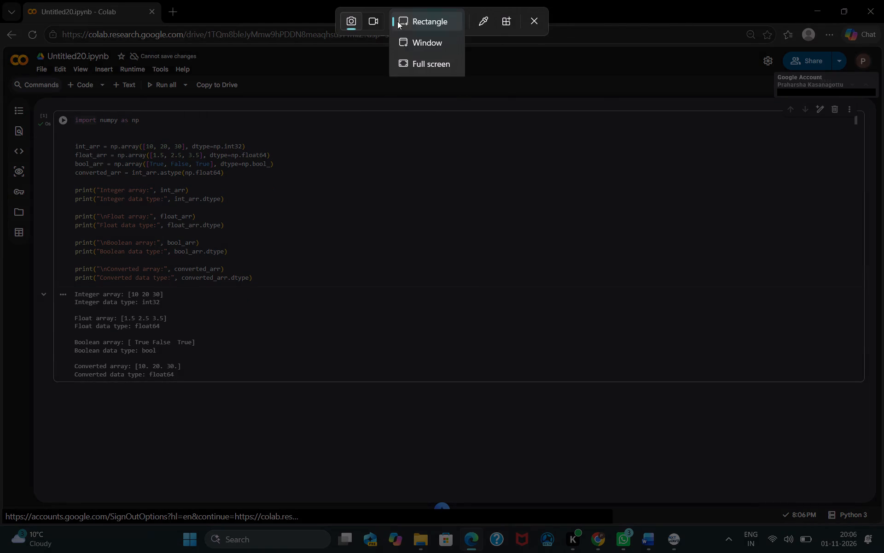
left_click(413, 27)
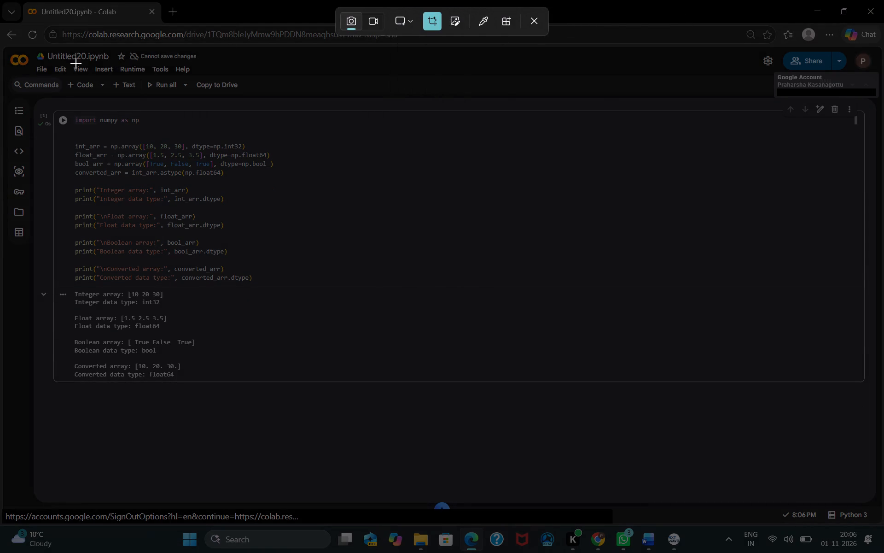
left_click_drag(3, 28, 576, 346)
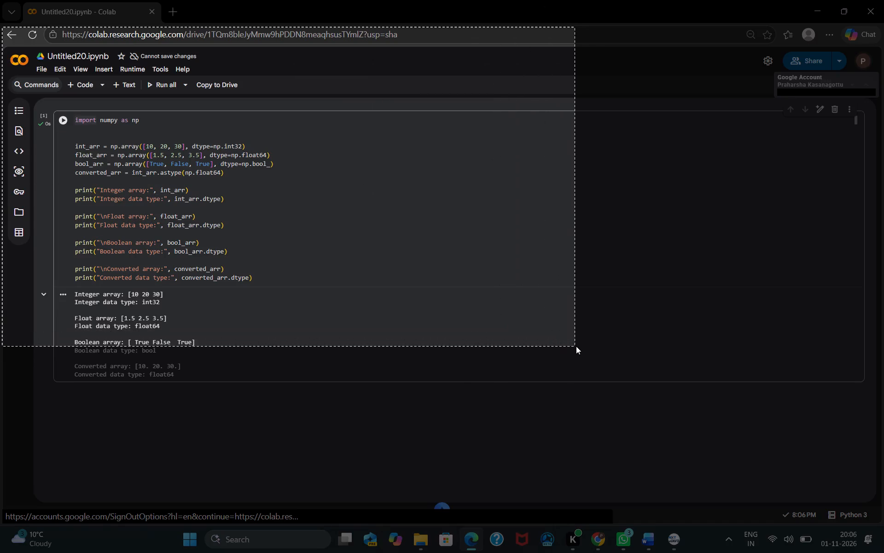
left_click_drag(576, 346, 735, 423)
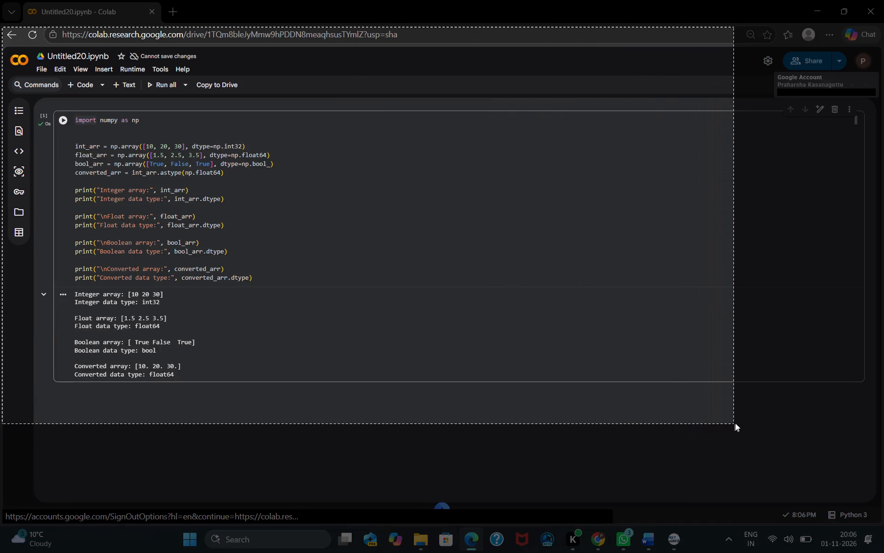
left_click_drag(735, 423, 883, 496)
left_click(445, 525)
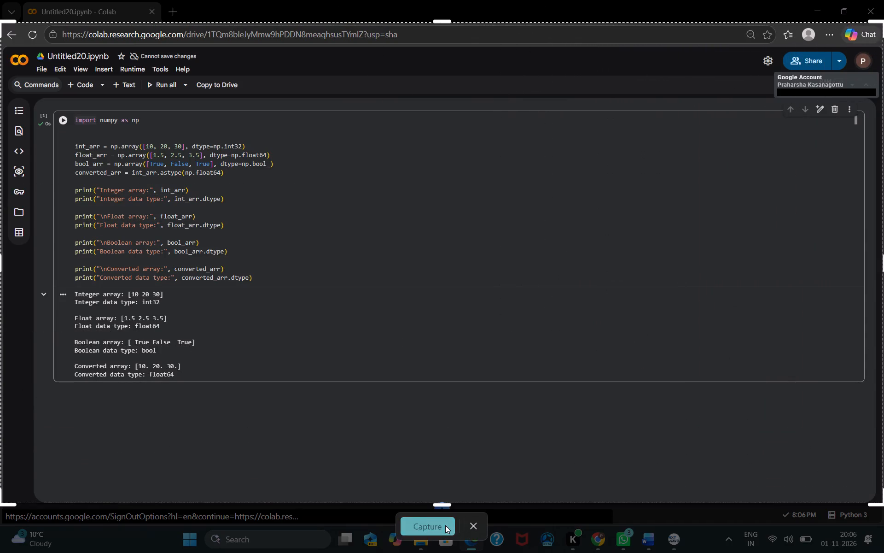
key("ctrl+c")
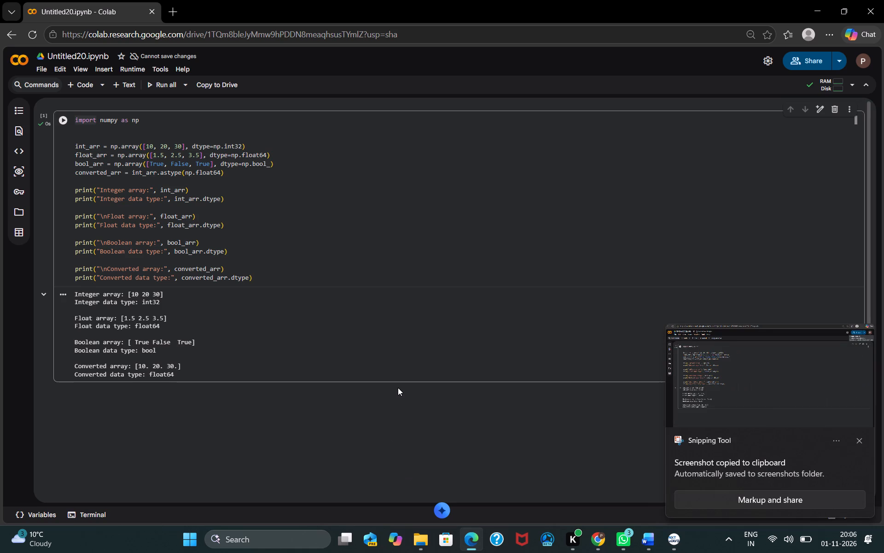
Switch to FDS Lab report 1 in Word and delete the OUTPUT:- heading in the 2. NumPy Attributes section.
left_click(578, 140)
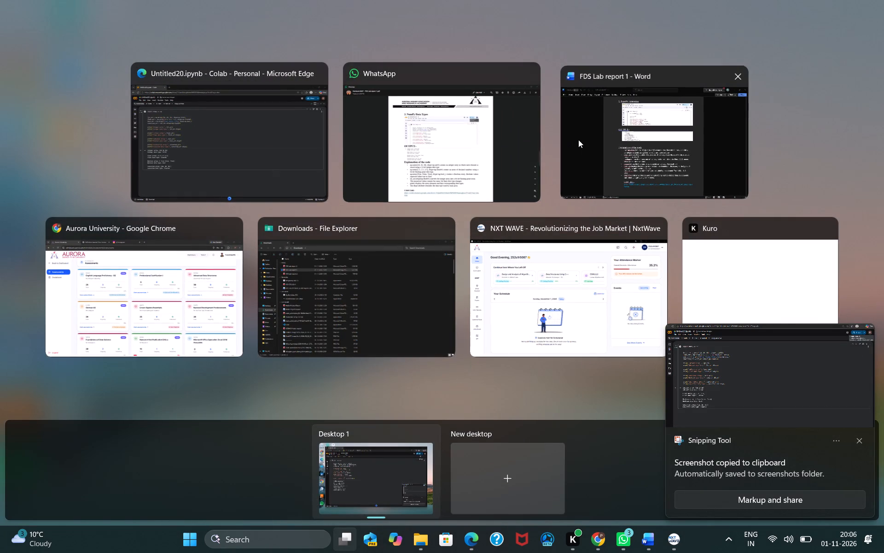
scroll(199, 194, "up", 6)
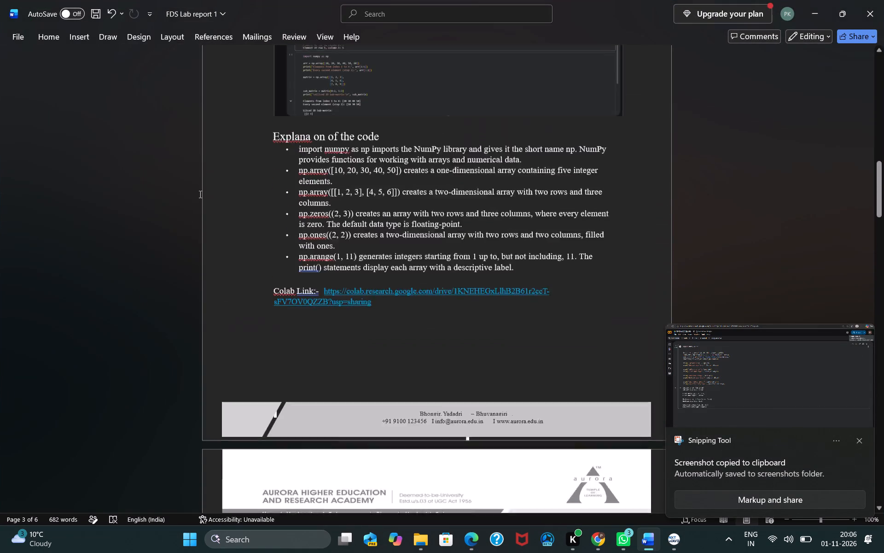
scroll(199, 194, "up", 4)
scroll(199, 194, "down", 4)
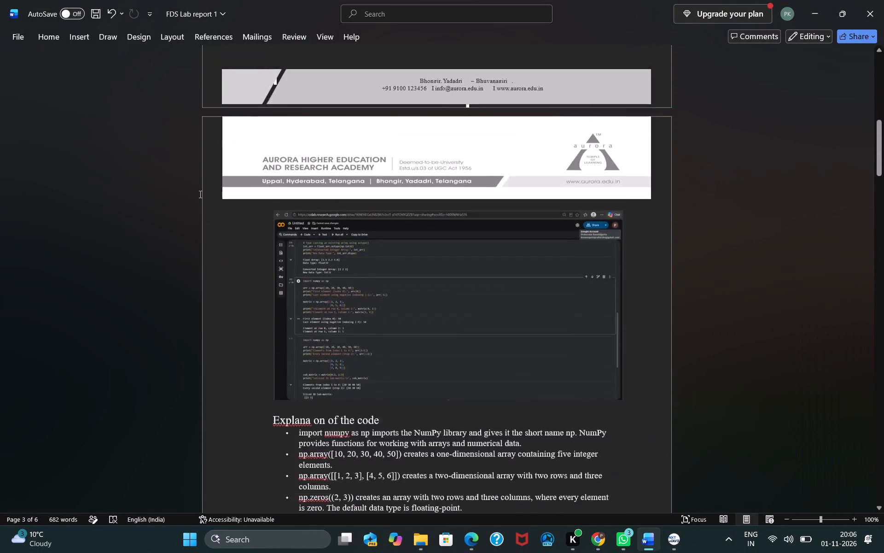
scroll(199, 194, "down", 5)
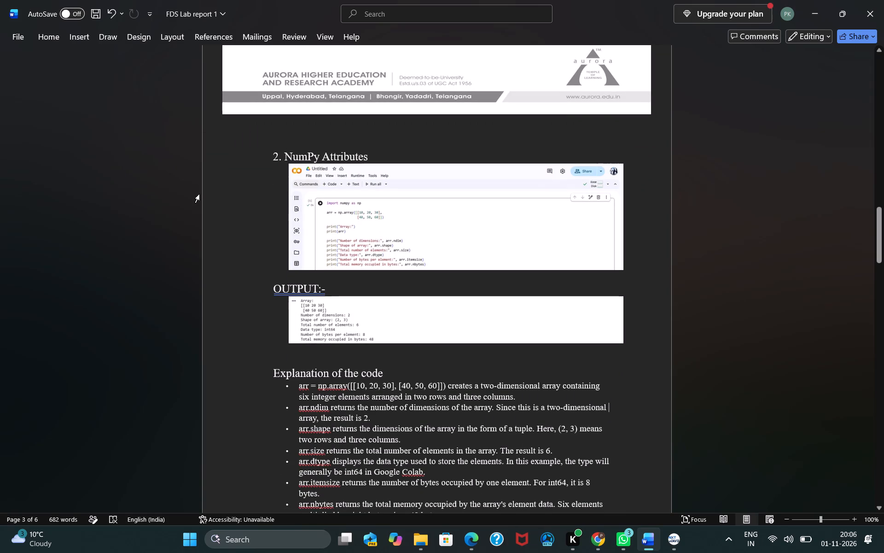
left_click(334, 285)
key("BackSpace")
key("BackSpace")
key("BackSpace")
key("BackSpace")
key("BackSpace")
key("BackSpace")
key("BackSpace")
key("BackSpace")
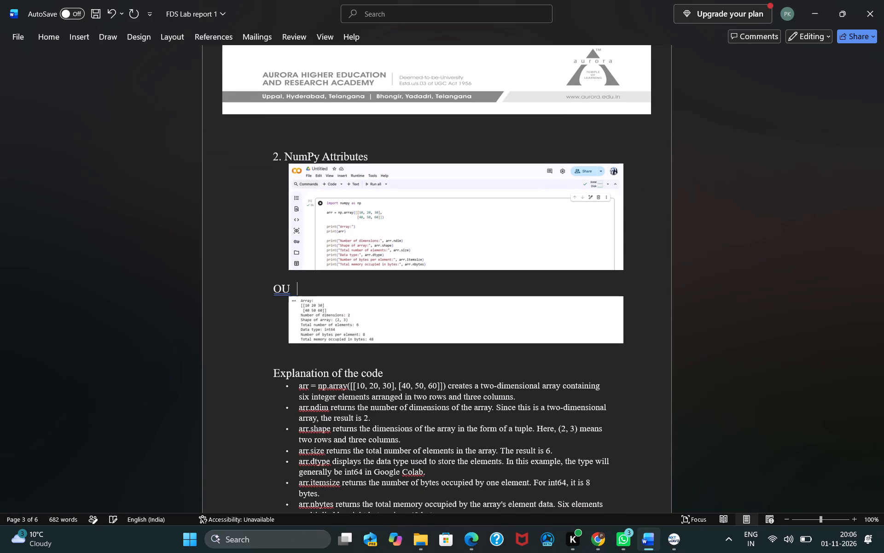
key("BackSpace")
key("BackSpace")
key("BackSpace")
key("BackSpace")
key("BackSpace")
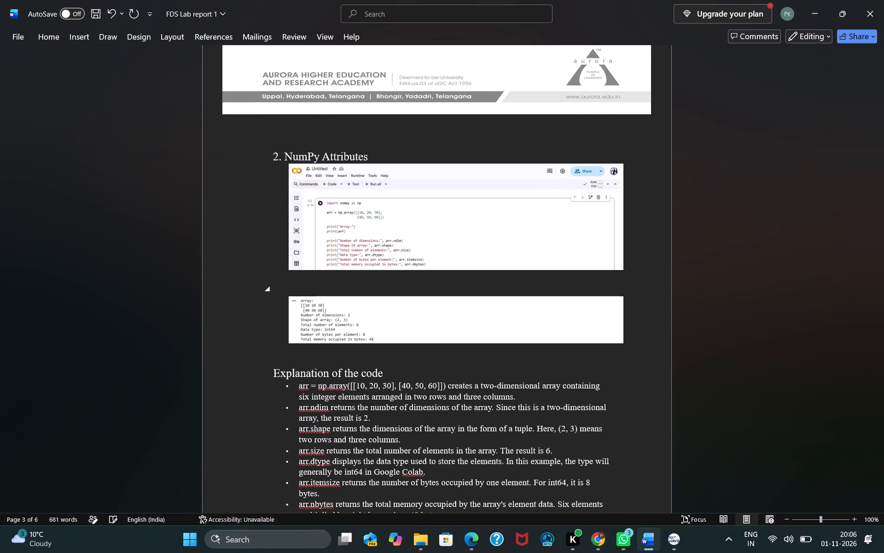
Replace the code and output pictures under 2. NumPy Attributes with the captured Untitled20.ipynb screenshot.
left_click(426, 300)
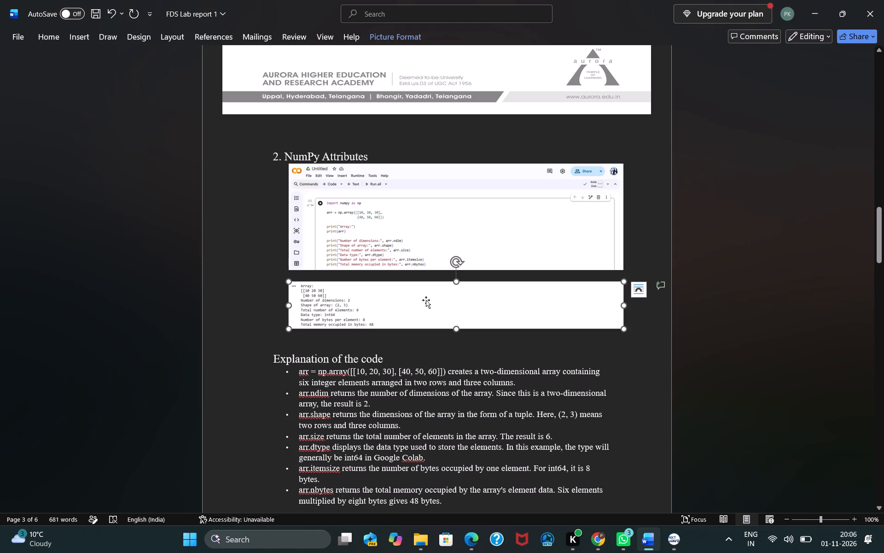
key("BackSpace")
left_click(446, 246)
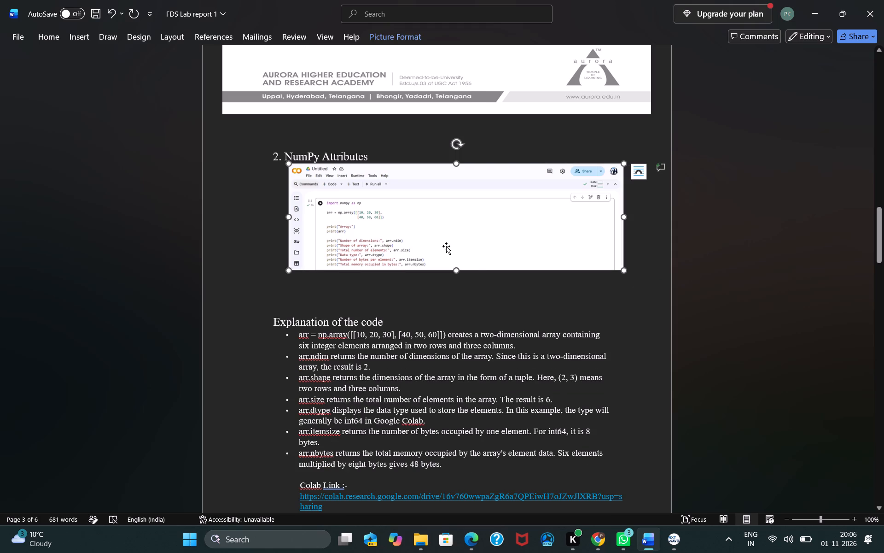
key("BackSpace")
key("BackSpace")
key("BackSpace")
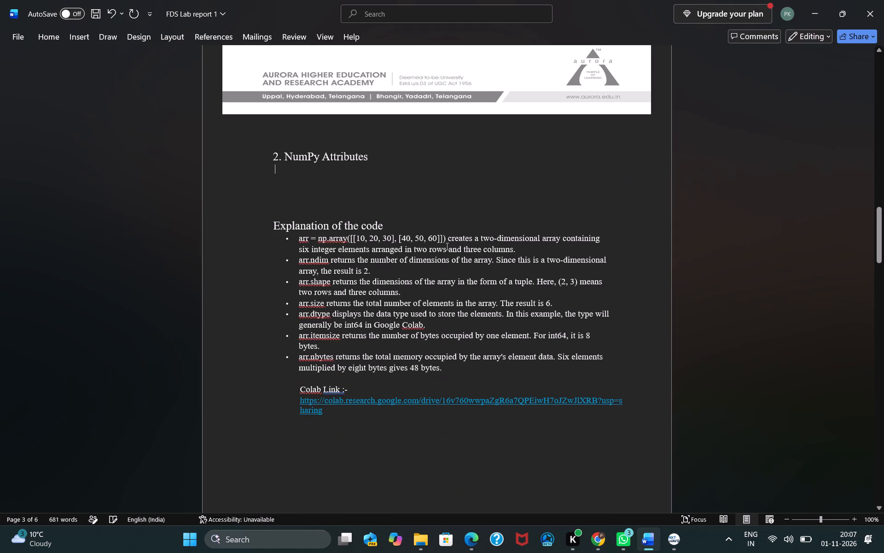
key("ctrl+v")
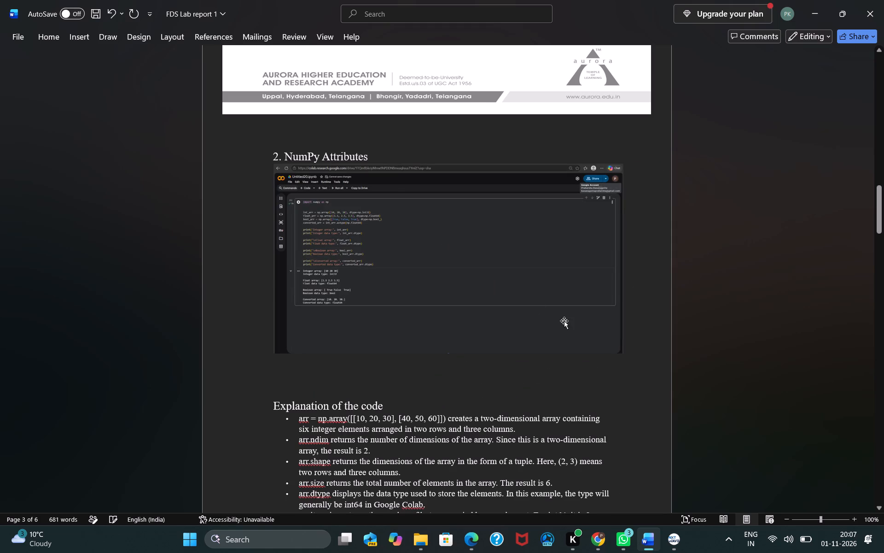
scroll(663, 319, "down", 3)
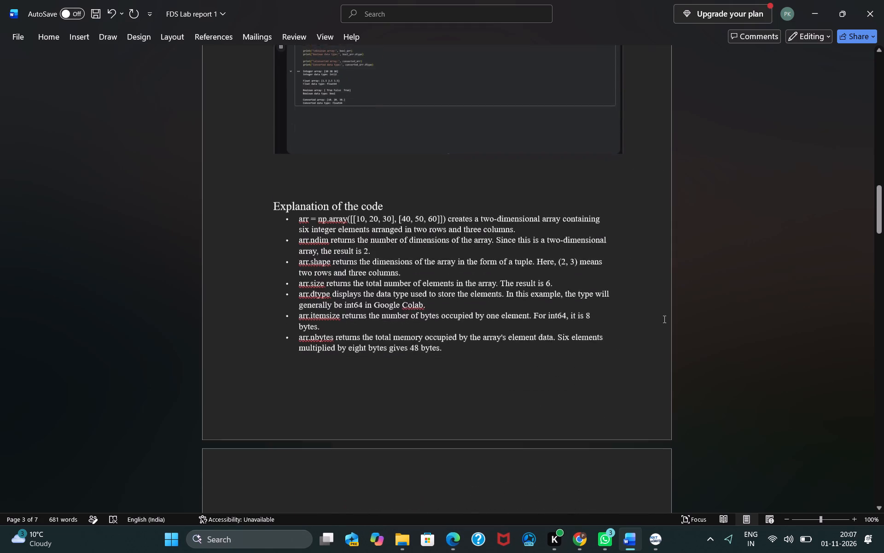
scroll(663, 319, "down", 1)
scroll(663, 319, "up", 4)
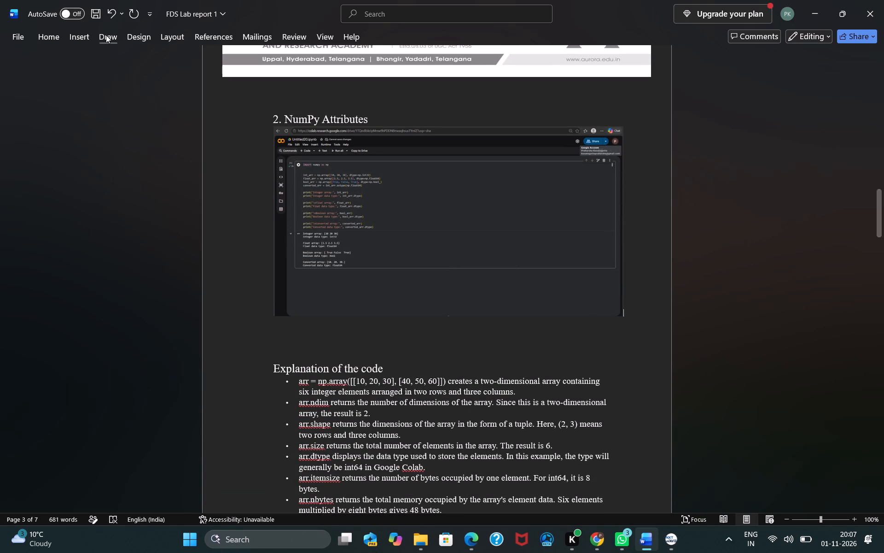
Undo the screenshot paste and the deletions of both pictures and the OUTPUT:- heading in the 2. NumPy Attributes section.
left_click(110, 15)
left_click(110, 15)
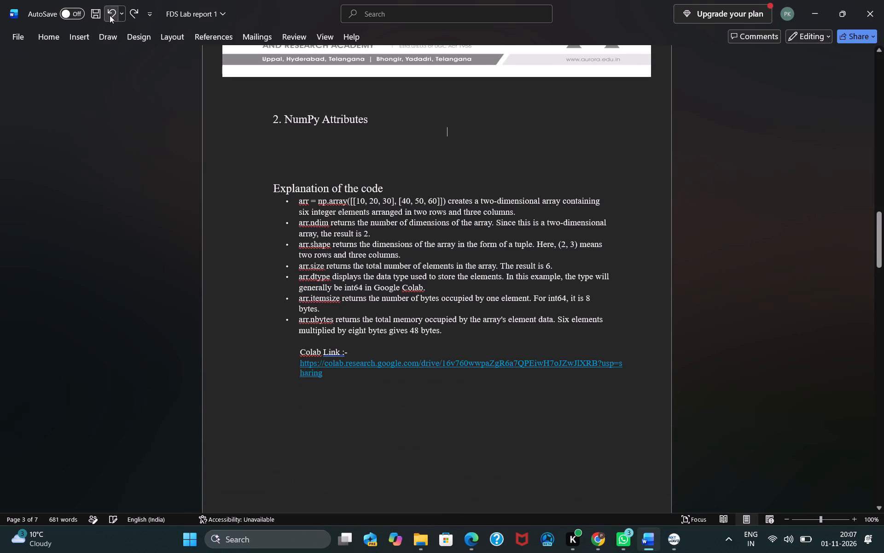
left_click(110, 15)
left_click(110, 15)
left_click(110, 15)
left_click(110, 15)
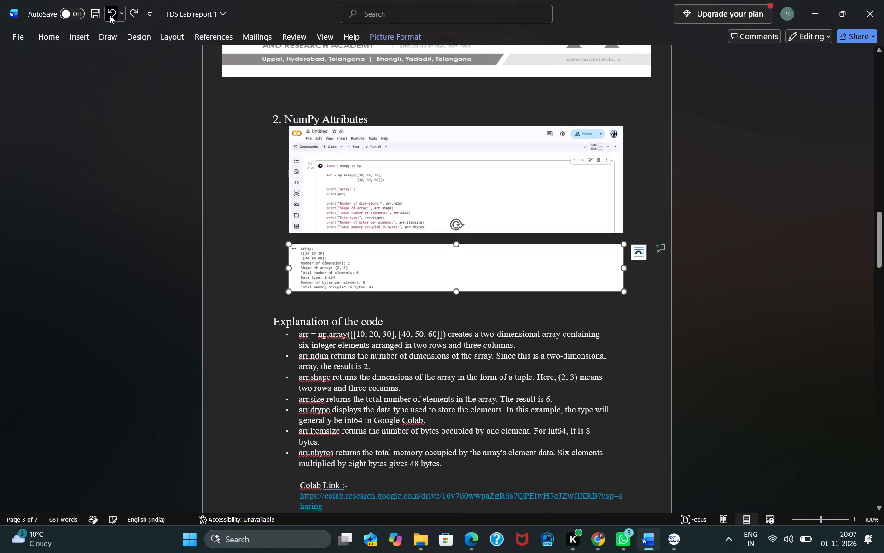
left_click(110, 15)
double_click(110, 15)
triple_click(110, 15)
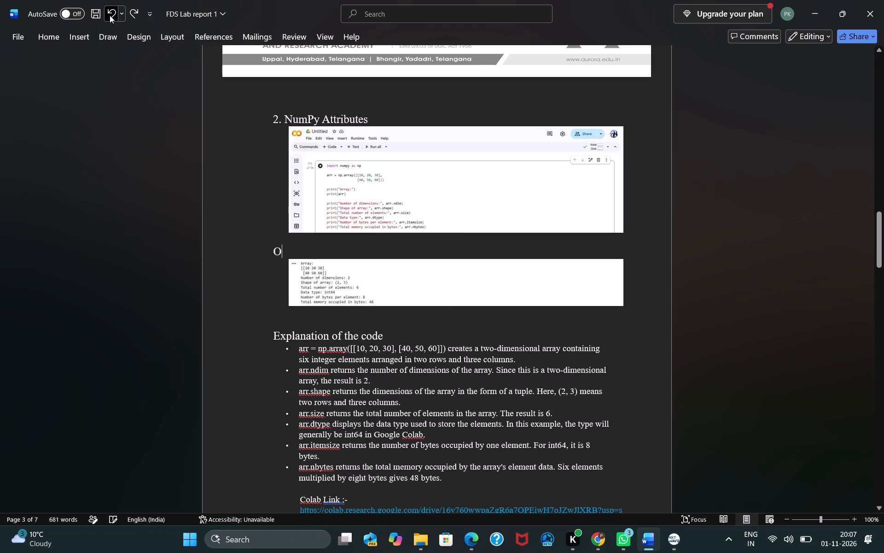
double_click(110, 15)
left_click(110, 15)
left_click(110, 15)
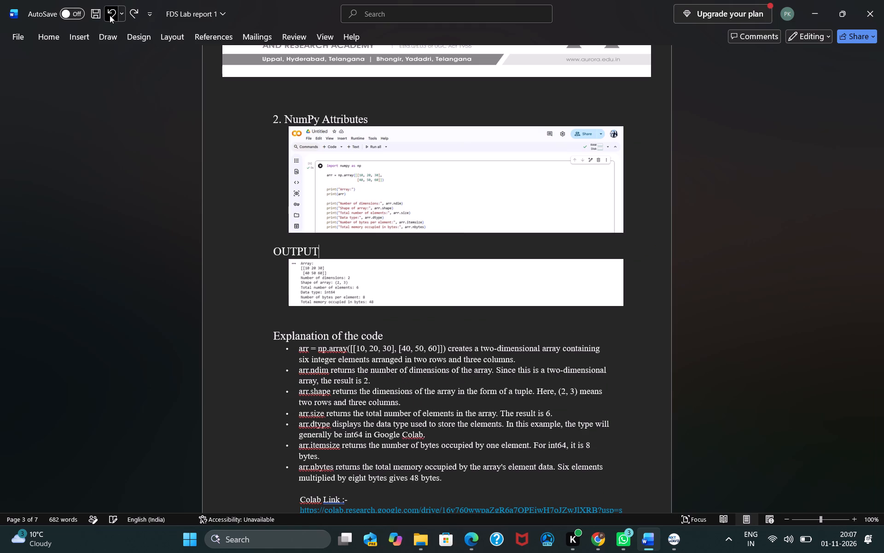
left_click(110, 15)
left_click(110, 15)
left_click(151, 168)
Delete the OUTPUT:- heading text in the 3. NumPy Data Types section.
scroll(222, 275, "down", 2)
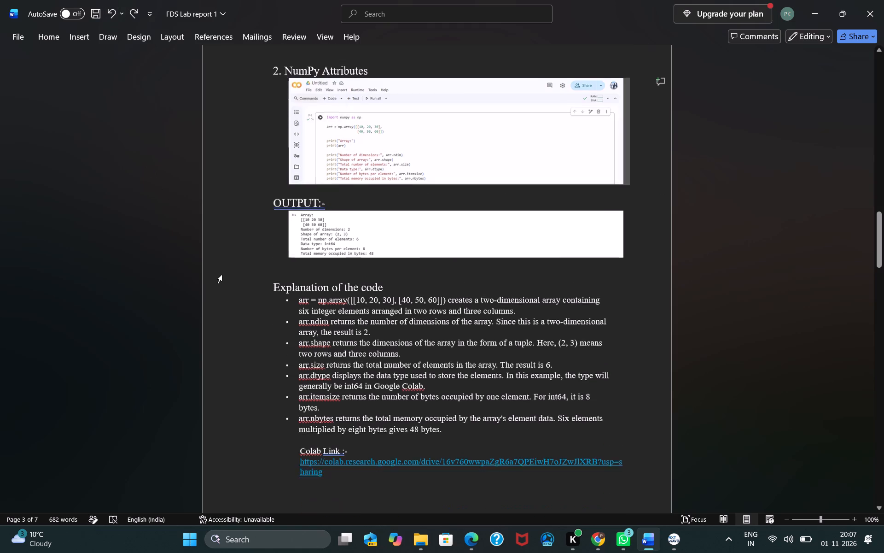
scroll(222, 275, "down", 5)
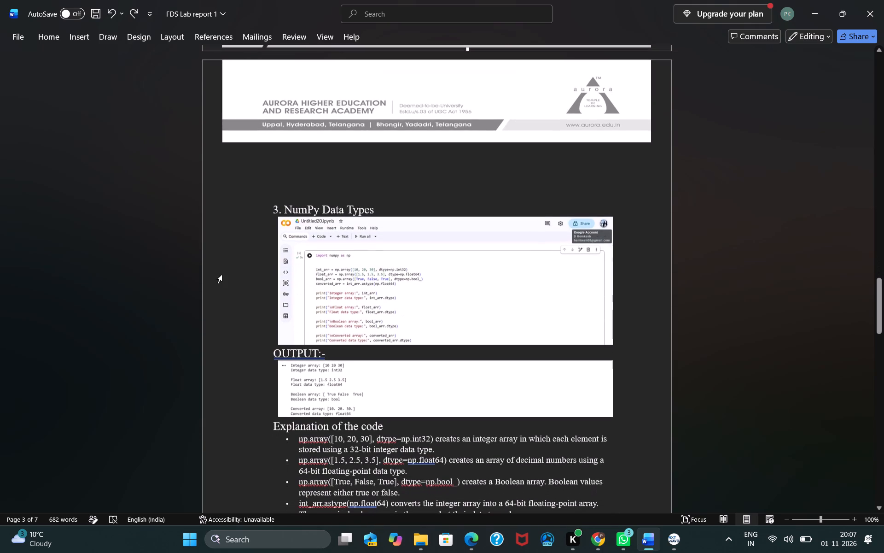
left_click(347, 354)
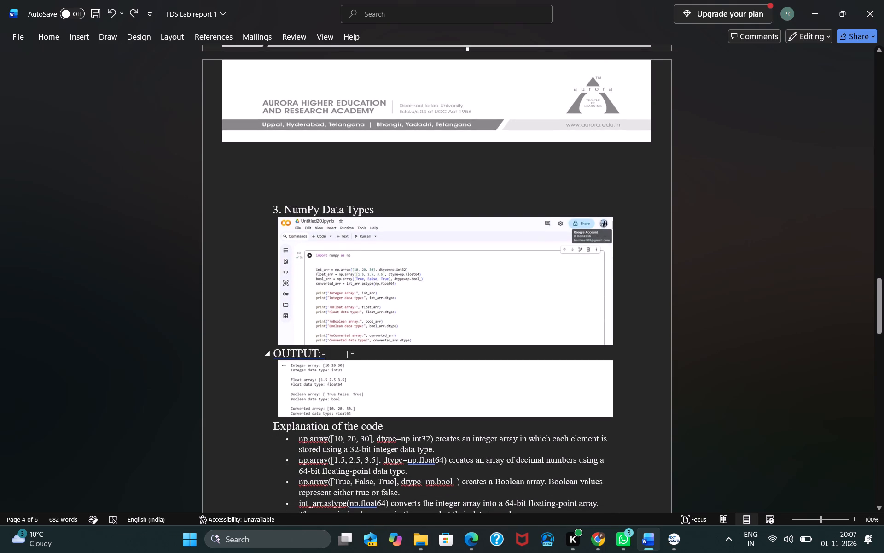
key("BackSpace")
key("BackSpace")
key("BackSpace")
key("BackSpace")
key("BackSpace")
key("BackSpace")
key("BackSpace")
key("BackSpace")
key("BackSpace")
key("BackSpace")
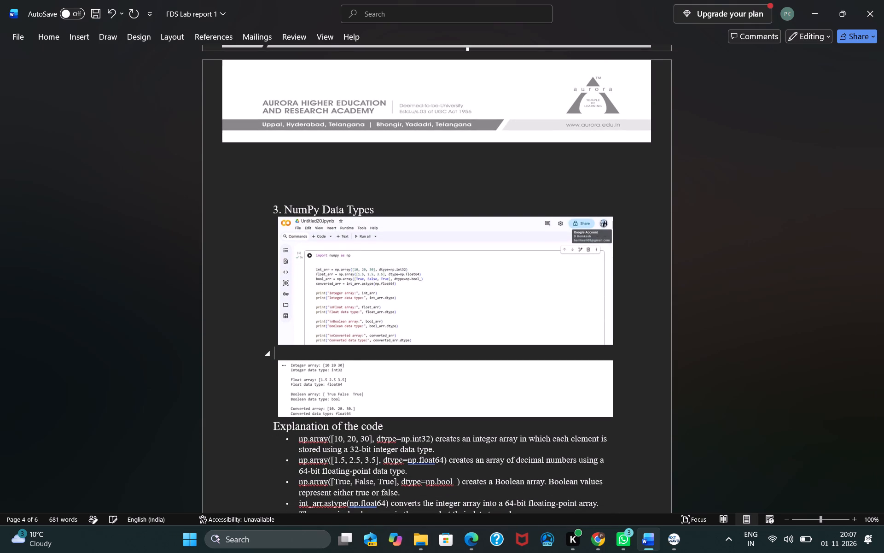
key("BackSpace")
key("BackSpace")
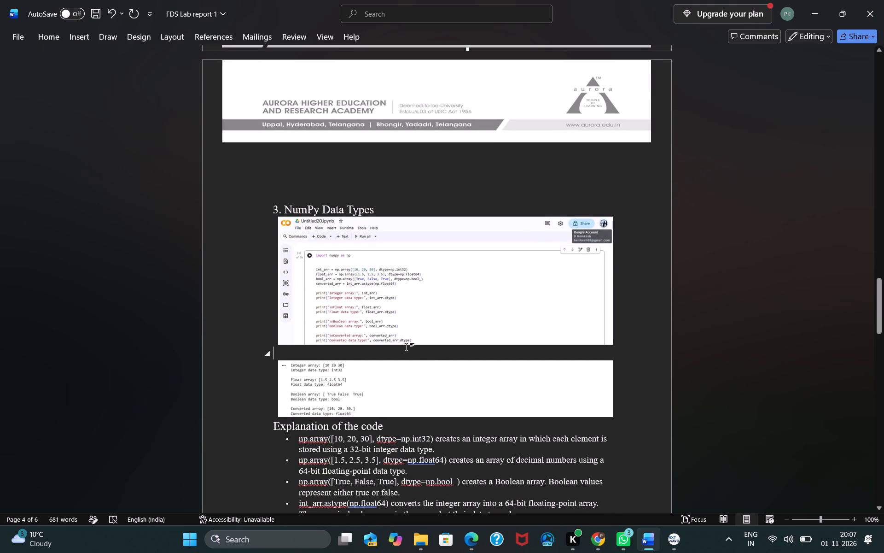
Replace the code and output pictures under 3. NumPy Data Types with the captured Untitled20.ipynb screenshot.
left_click(432, 371)
key("BackSpace")
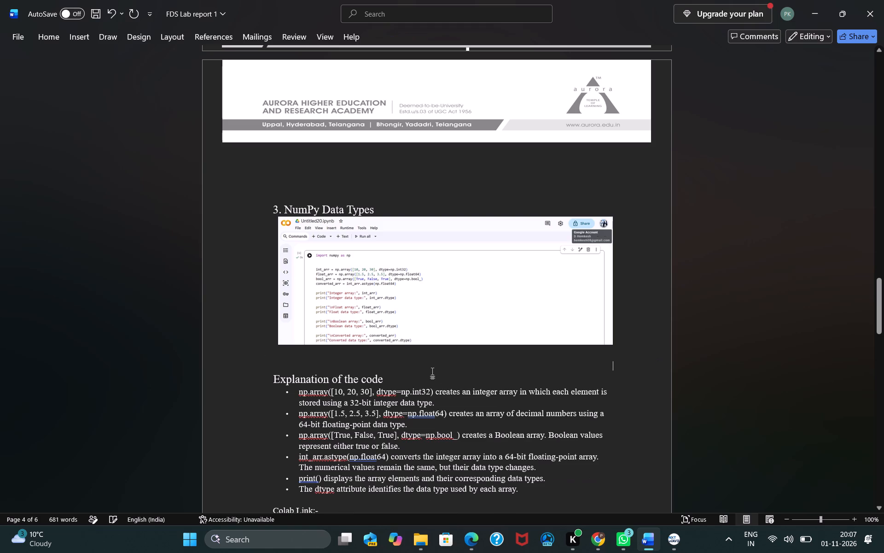
left_click(467, 321)
key("BackSpace")
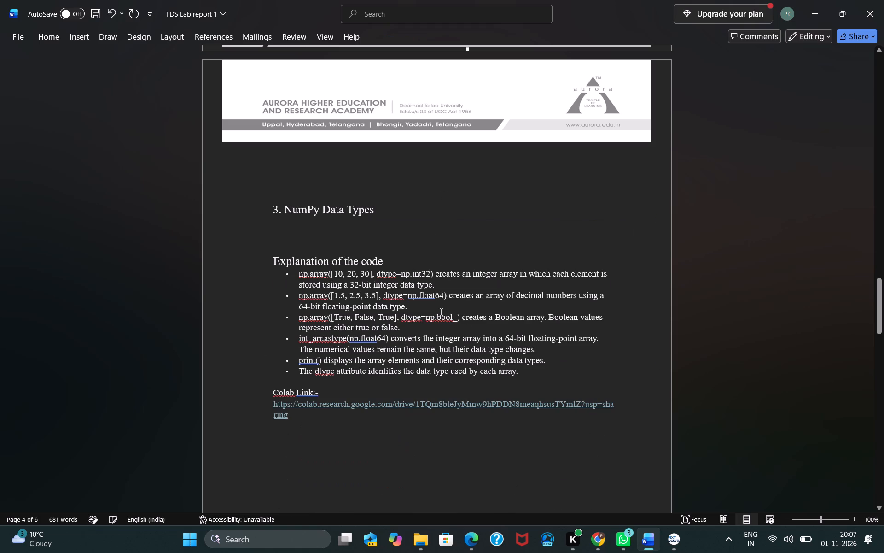
key("BackSpace")
key("BackSpace")
key("ctrl+v")
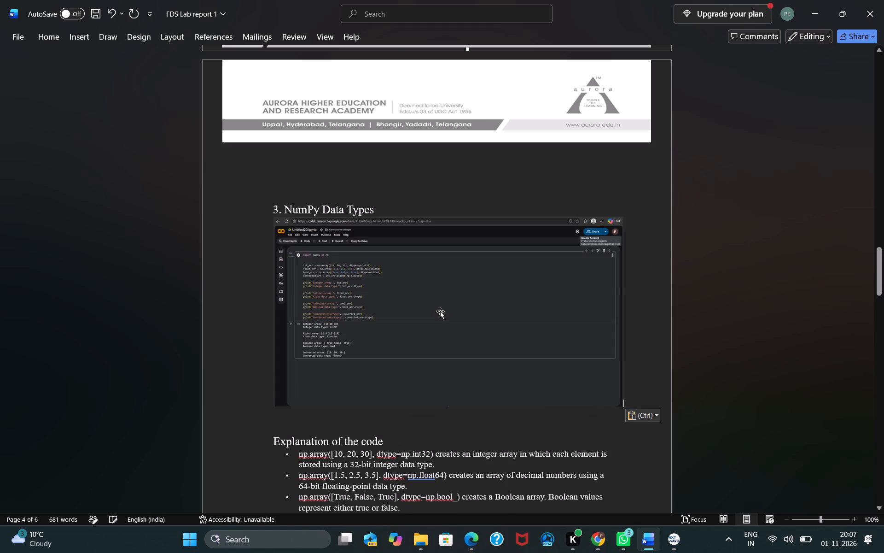
left_click(671, 388)
scroll(671, 388, "down", 2)
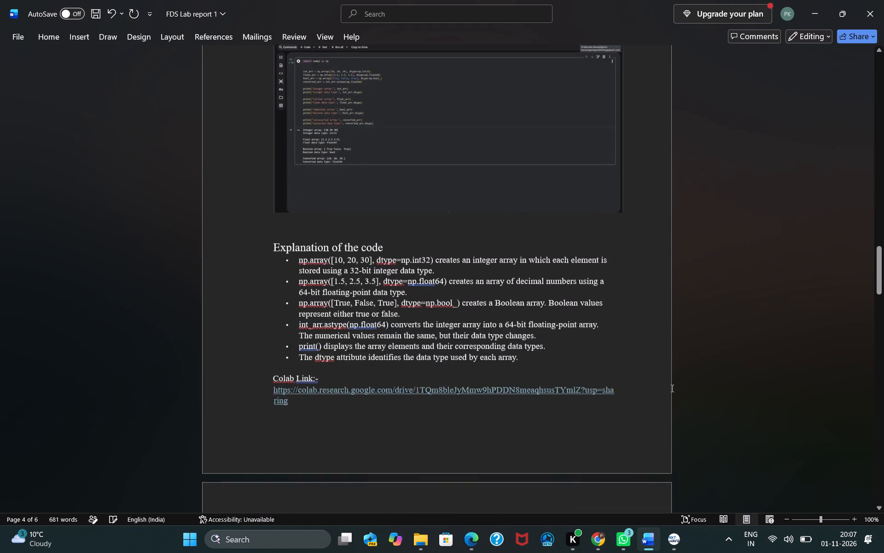
scroll(671, 388, "down", 7)
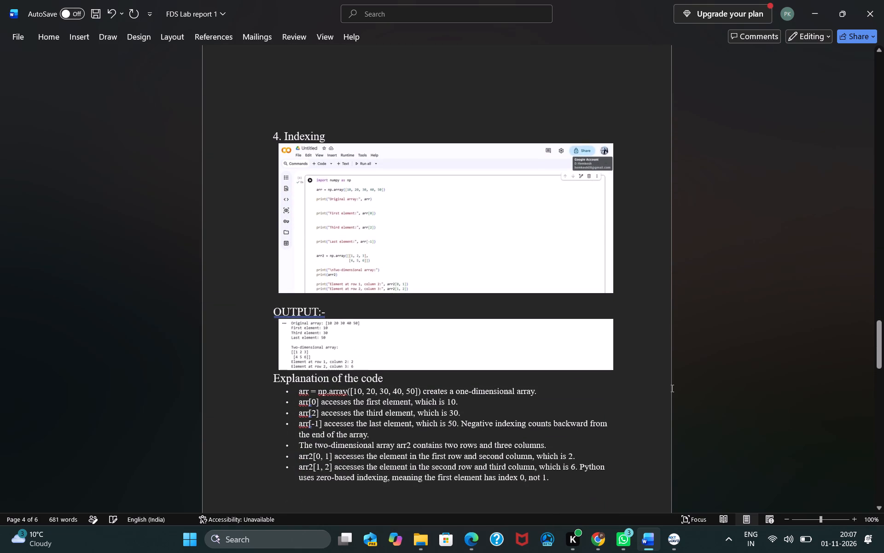
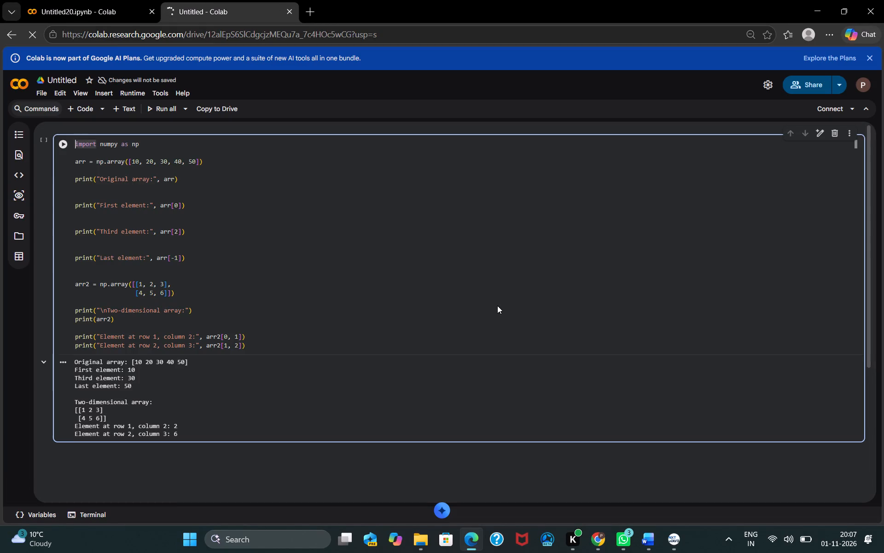
Dismiss the Google AI Plans banner and run the NumPy array indexing cell in the Untitled notebook, allowing it to run anyway.
left_click(872, 65)
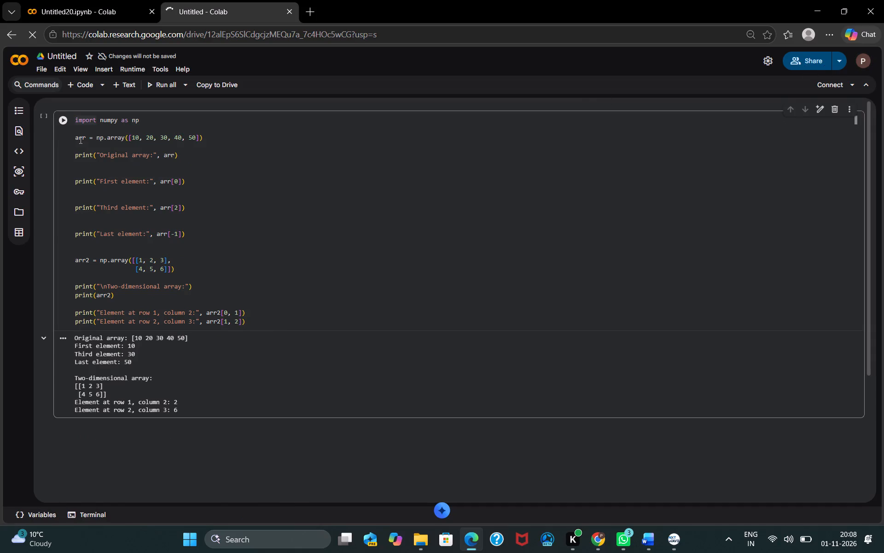
left_click(60, 113)
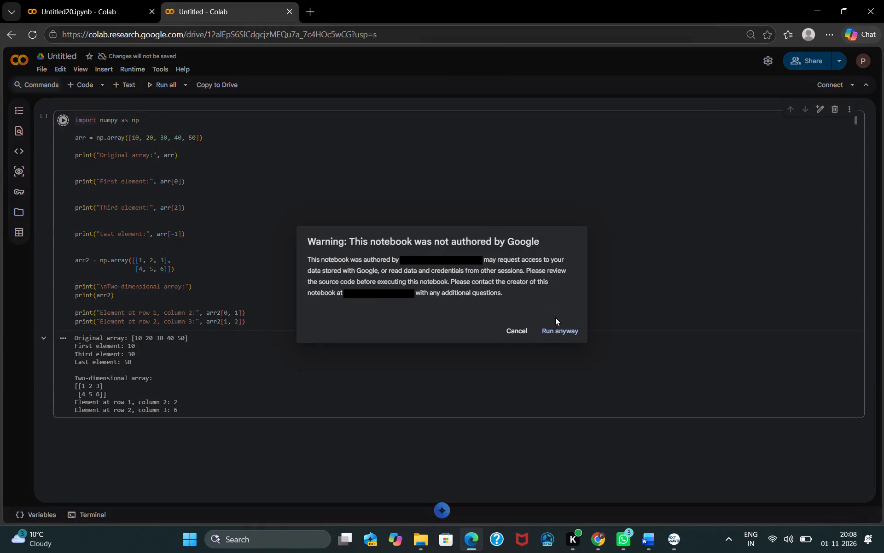
left_click(555, 331)
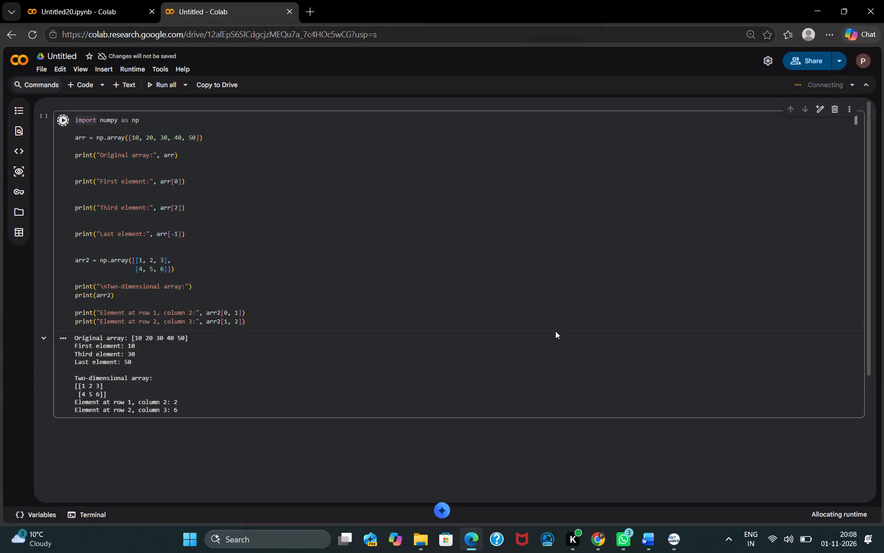
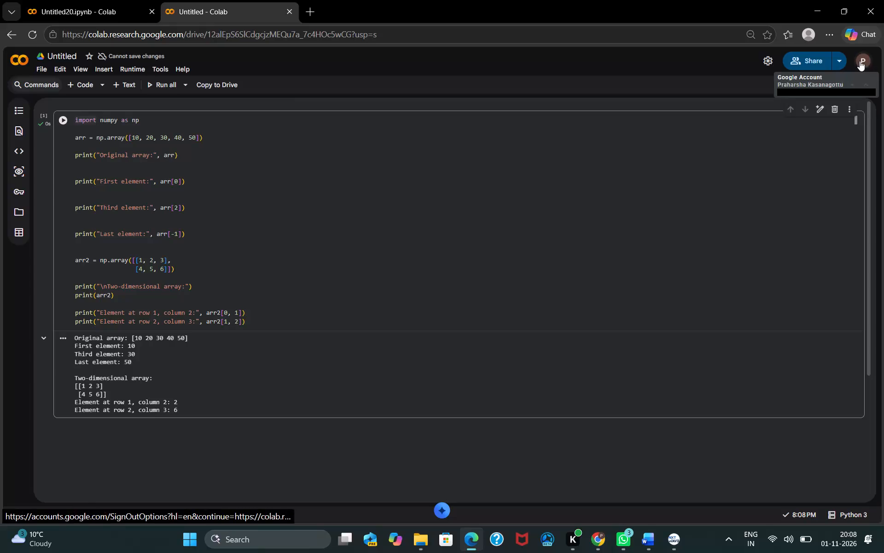
Capture a screenshot of the Untitled Colab notebook from the address bar down, including the indexing code, its output and the account tooltip.
key("Print")
left_click(402, 27)
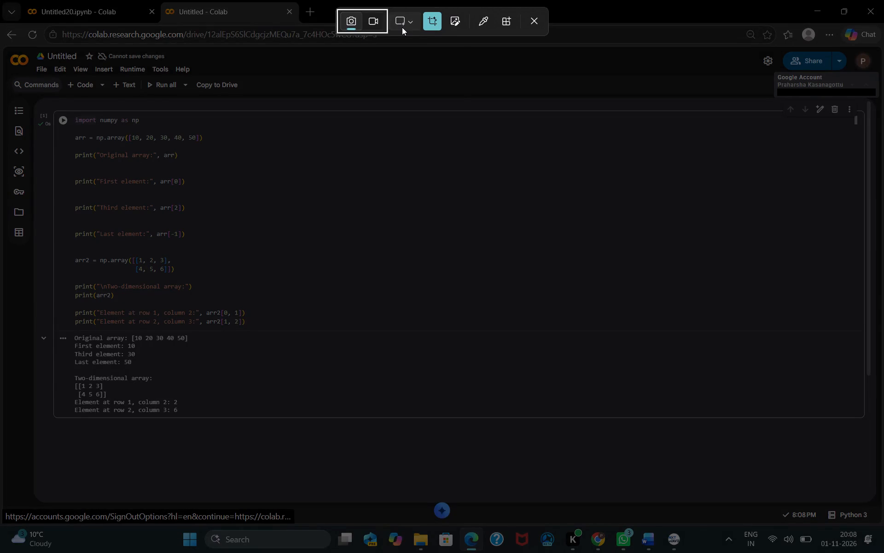
left_click(410, 29)
left_click_drag(4, 26, 529, 353)
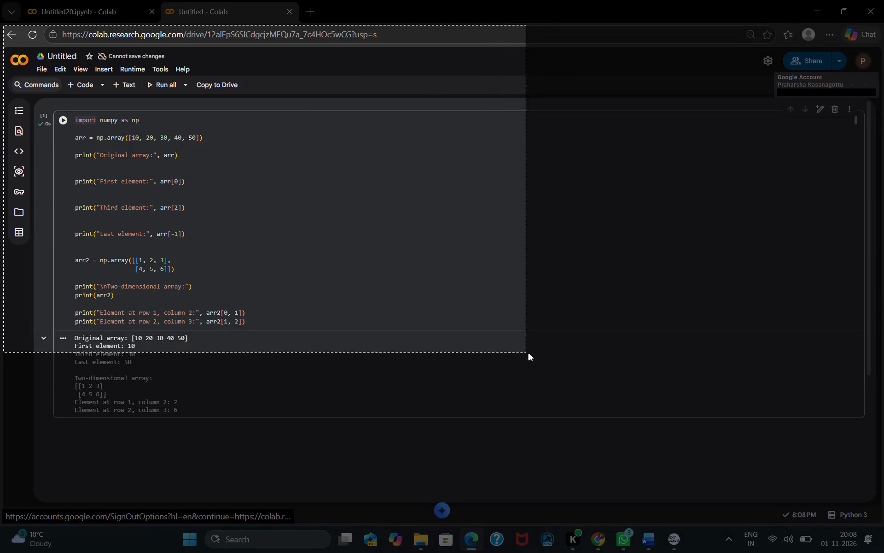
left_click_drag(529, 353, 720, 475)
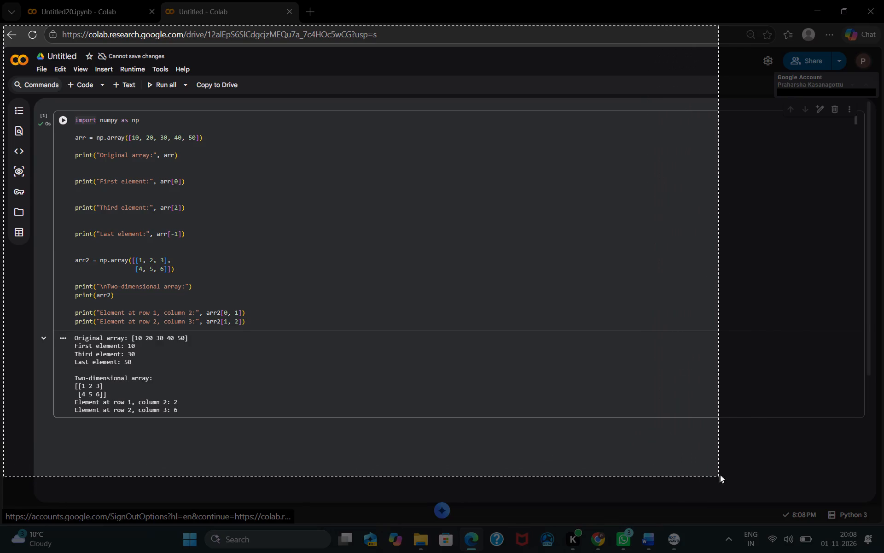
left_click_drag(720, 475, 871, 480)
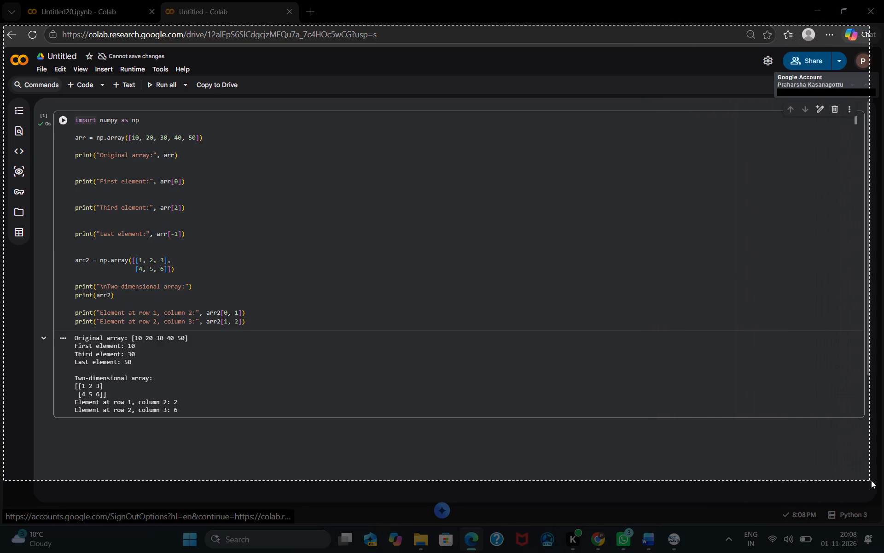
left_click_drag(871, 480, 883, 480)
left_click(436, 519)
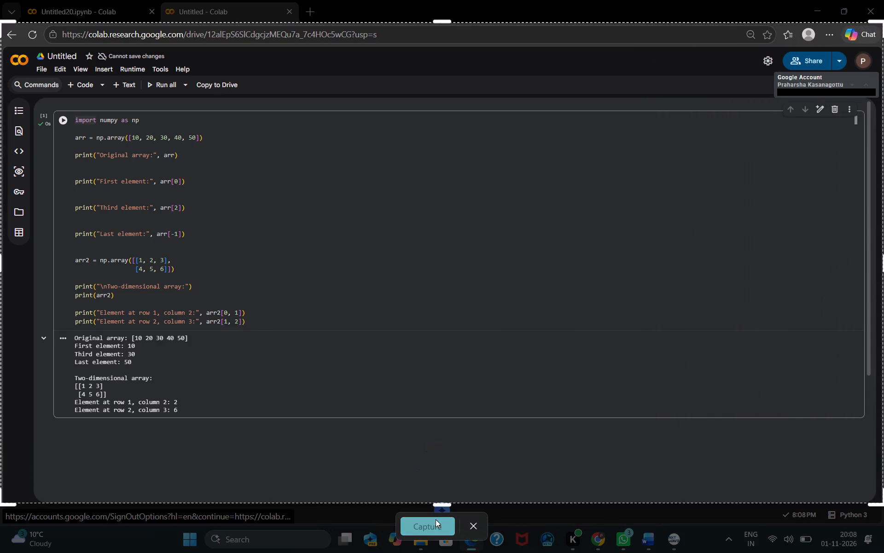
key("ctrl+c")
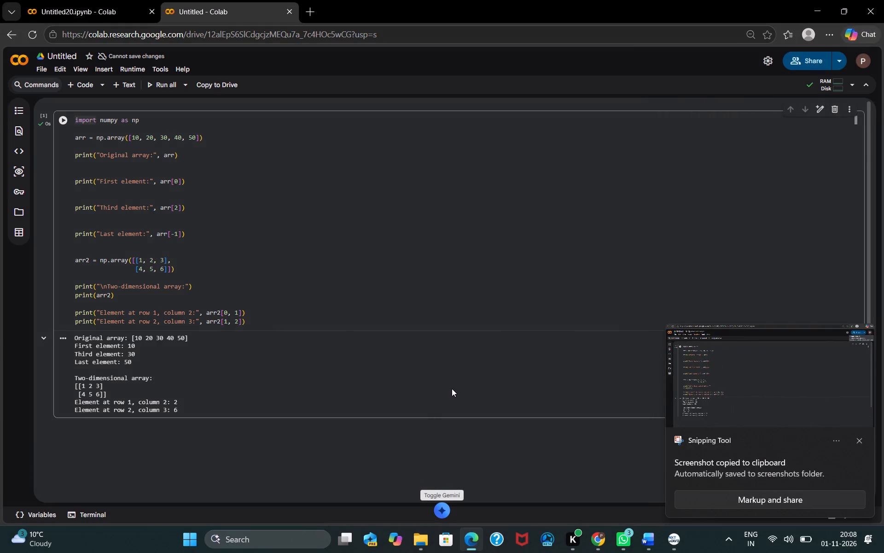
Switch to FDS Lab report 1 in Word and delete the code and output pictures under 4. Indexing.
left_click(590, 163)
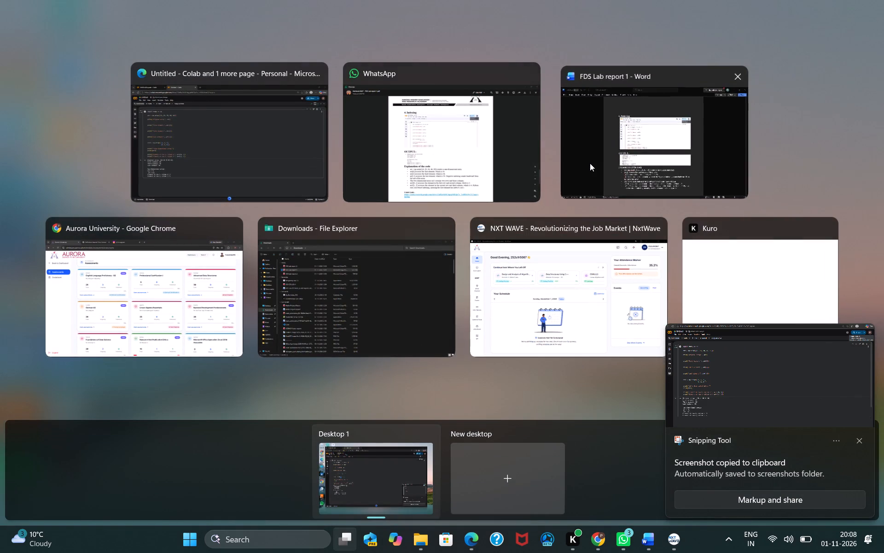
left_click(450, 227)
key("BackSpace")
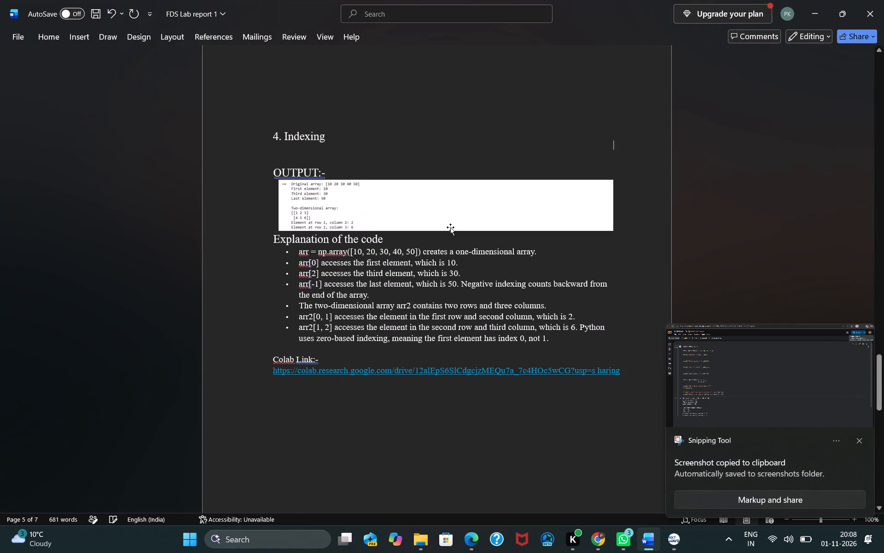
left_click(386, 180)
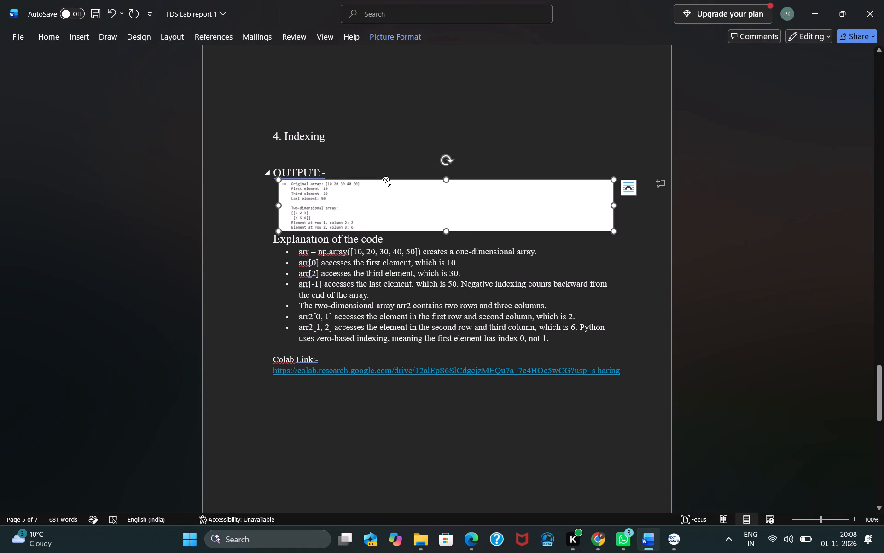
key("BackSpace")
key("BackSpace")
key("BackSpace")
key("BackSpace")
key("BackSpace")
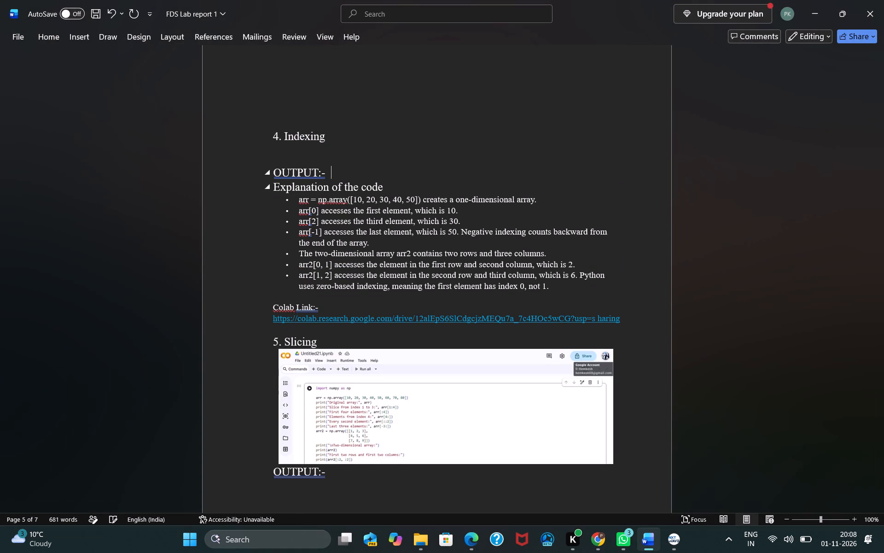
Replace the OUTPUT:- heading in the 4. Indexing section with the captured Untitled Colab notebook screenshot, above the code explanation.
key("BackSpace")
key("BackSpace")
key("BackSpace")
key("BackSpace")
key("BackSpace")
key("BackSpace")
key("BackSpace")
key("BackSpace")
key("BackSpace")
key("BackSpace")
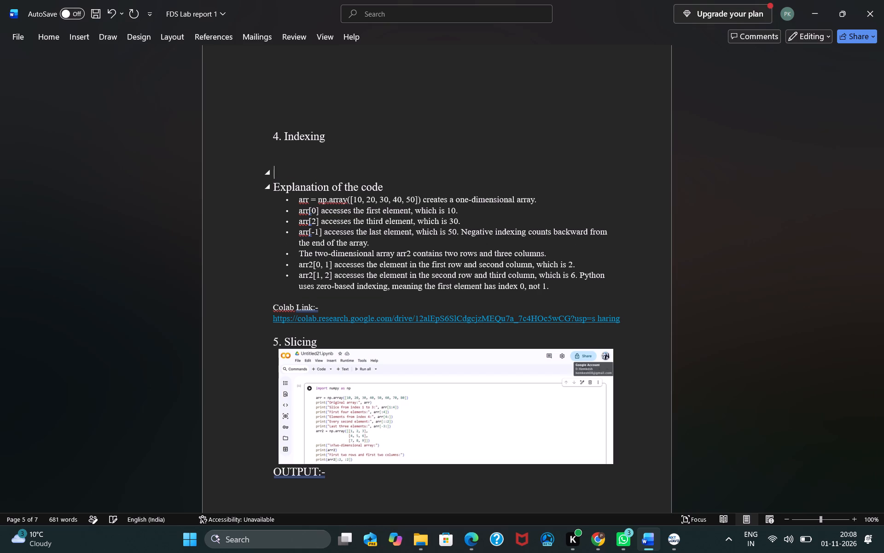
key("BackSpace")
key("BackSpace")
key("BackSpace")
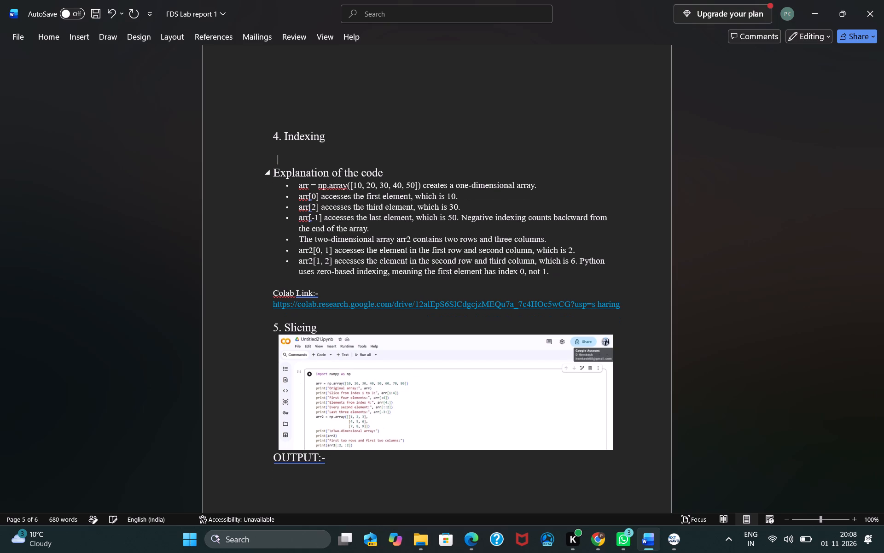
key("BackSpace")
key("ctrl+v")
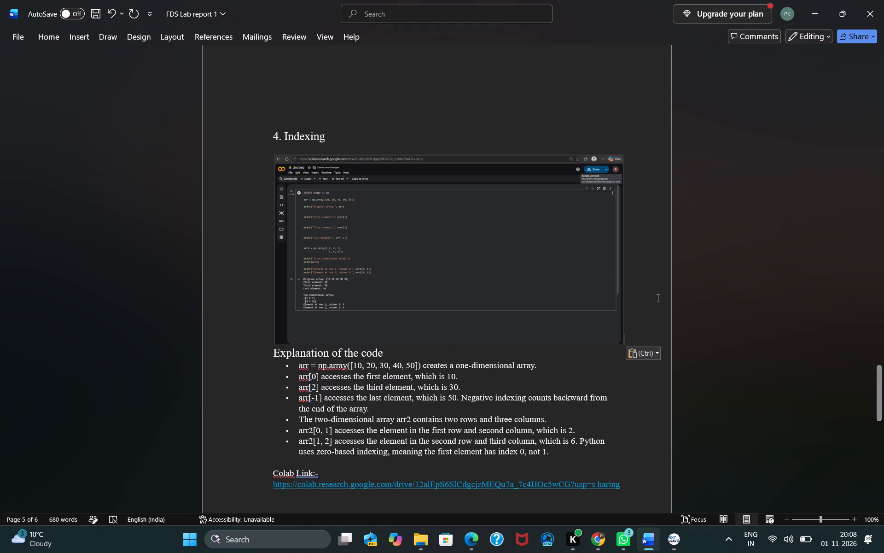
Review the 5. Slicing section, including its code and output pictures, explanation and Colab link.
scroll(657, 297, "down", 9)
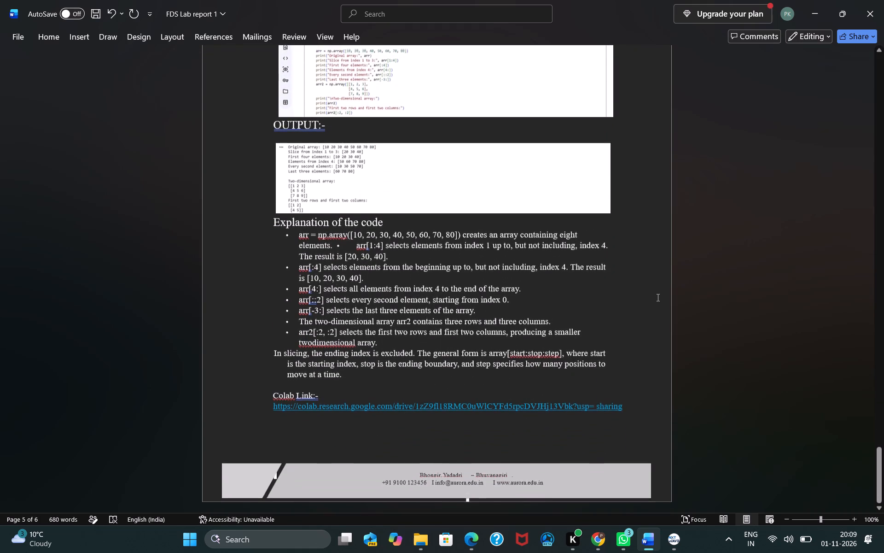
scroll(657, 297, "down", 2)
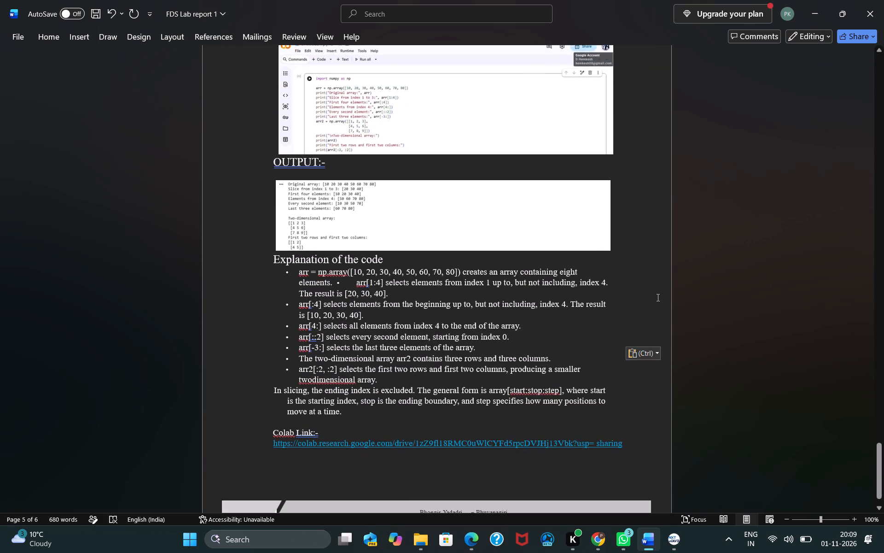
scroll(657, 297, "down", 1)
scroll(657, 297, "up", 1)
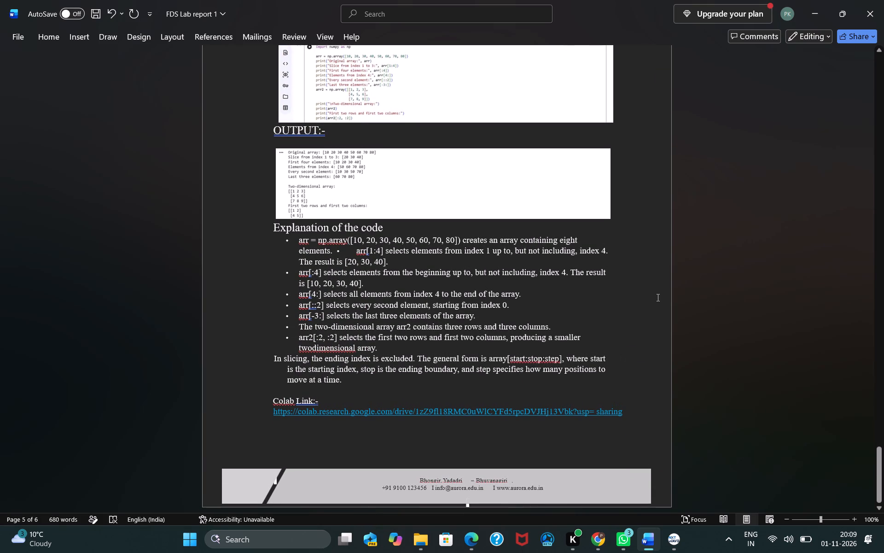
scroll(657, 297, "up", 1)
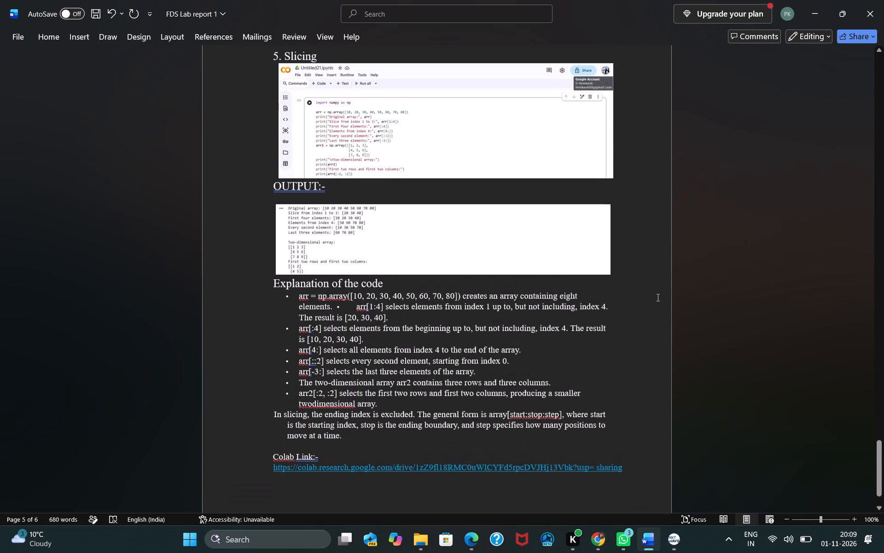
scroll(657, 297, "up", 1)
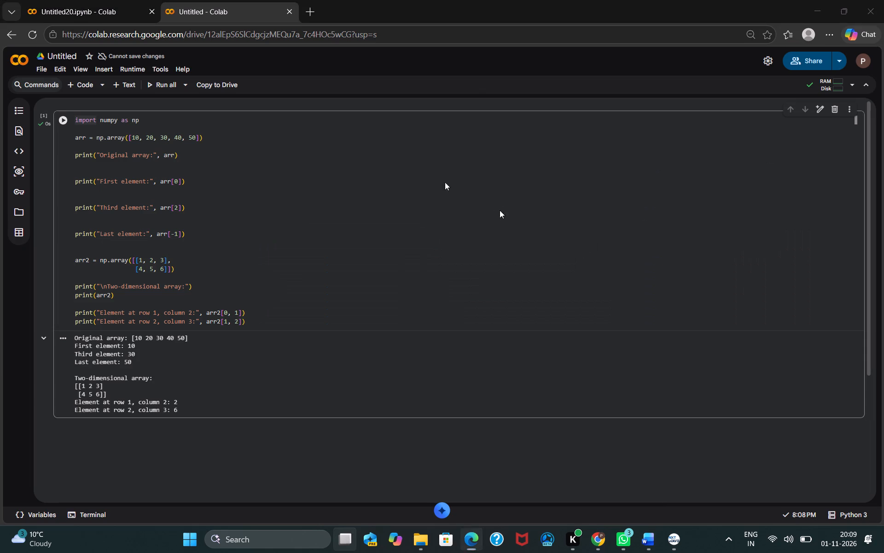
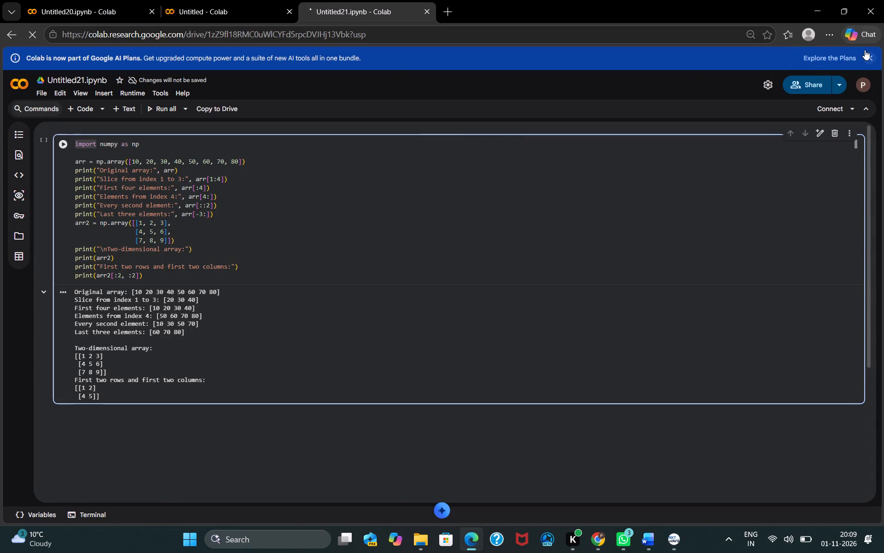
Dismiss the Google AI Plans announcement above the Untitled21.ipynb notebook.
left_click(865, 50)
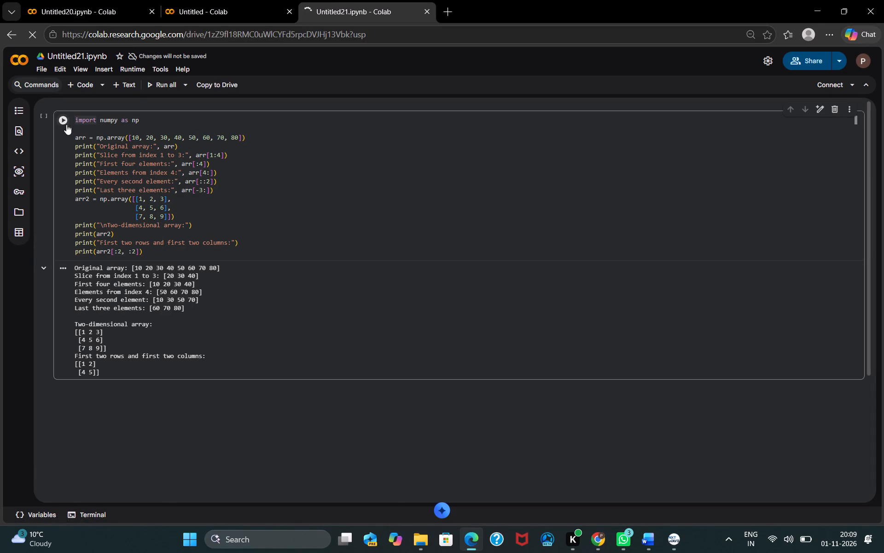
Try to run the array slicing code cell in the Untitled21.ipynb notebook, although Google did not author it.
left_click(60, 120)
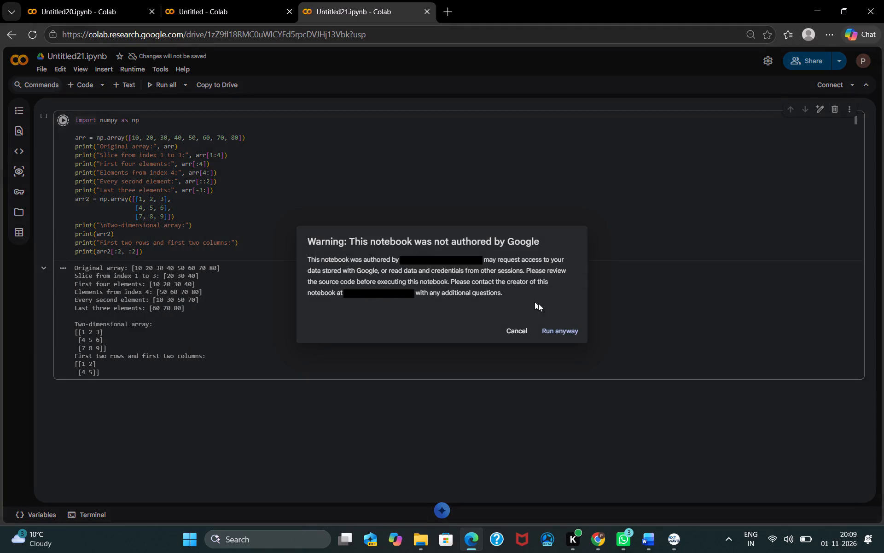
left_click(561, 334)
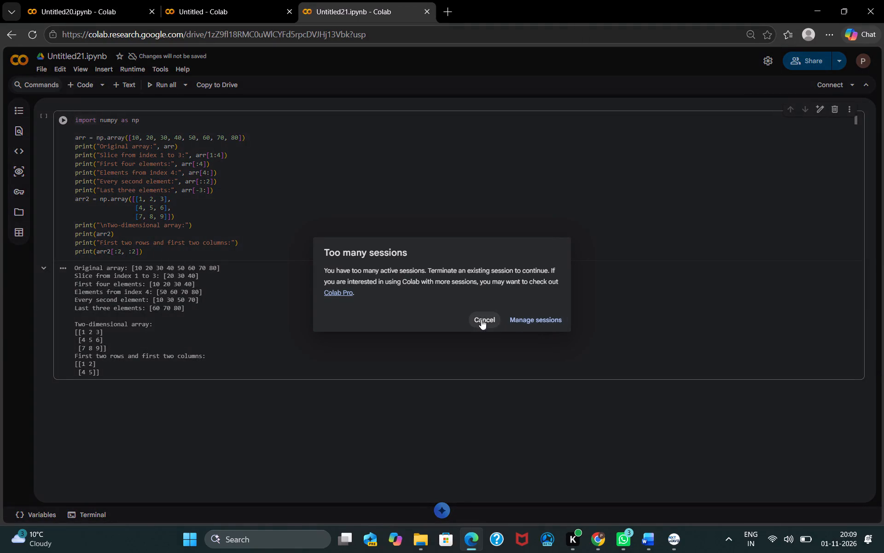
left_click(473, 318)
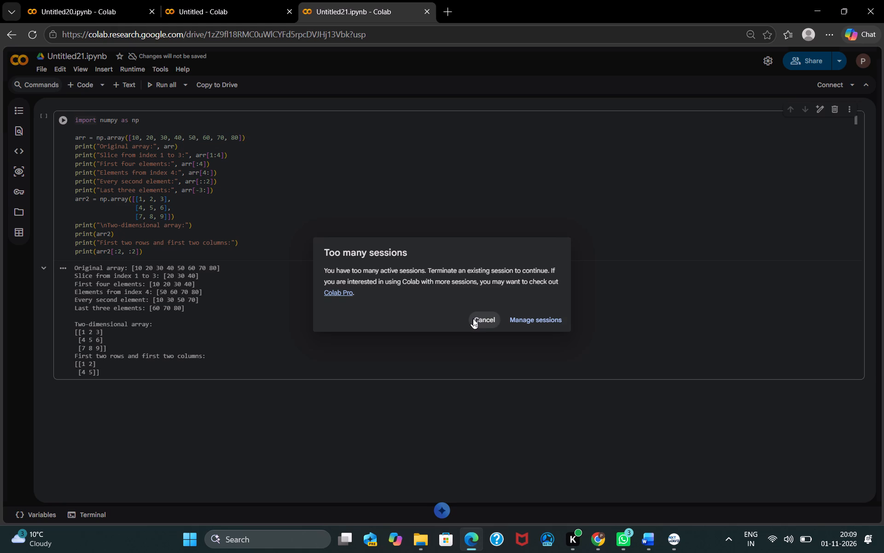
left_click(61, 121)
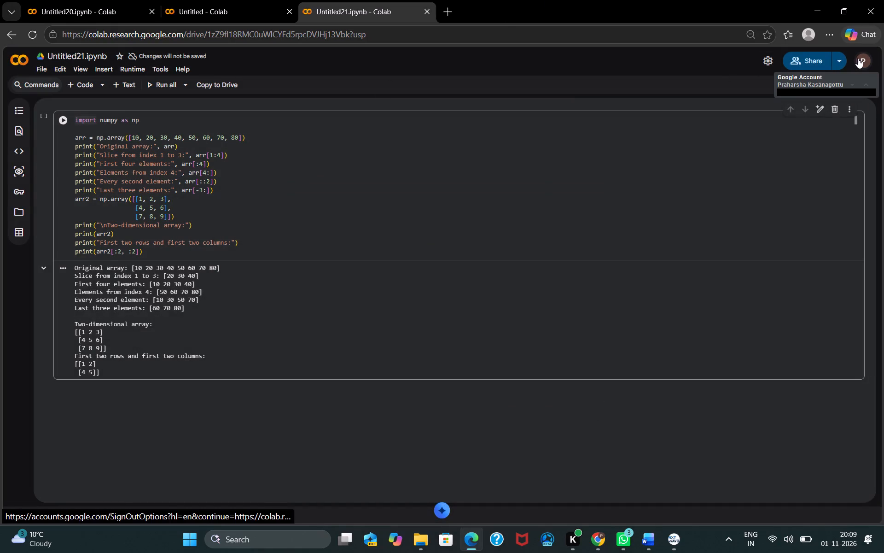
Capture a full-width rectangular screenshot of Untitled21.ipynb, from the address bar to below the slicing output, with the account tooltip showing.
key("Print")
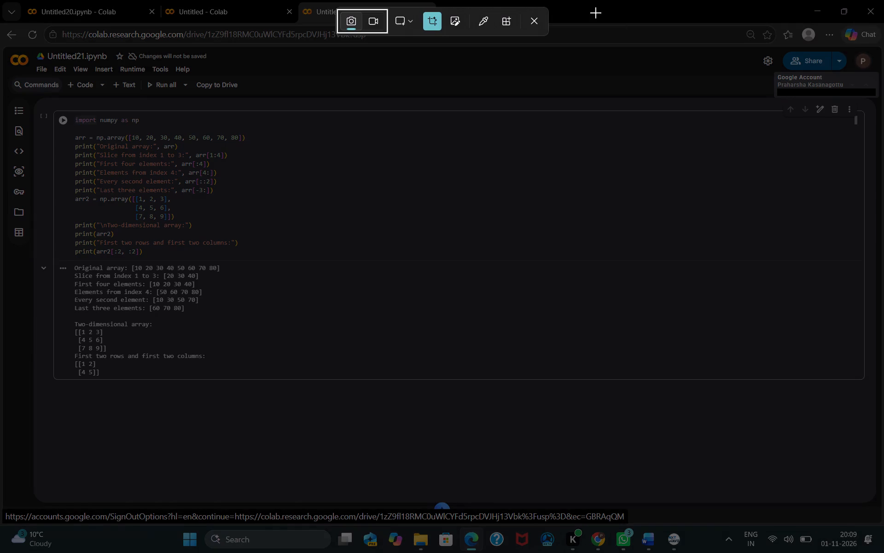
left_click(411, 23)
left_click(420, 22)
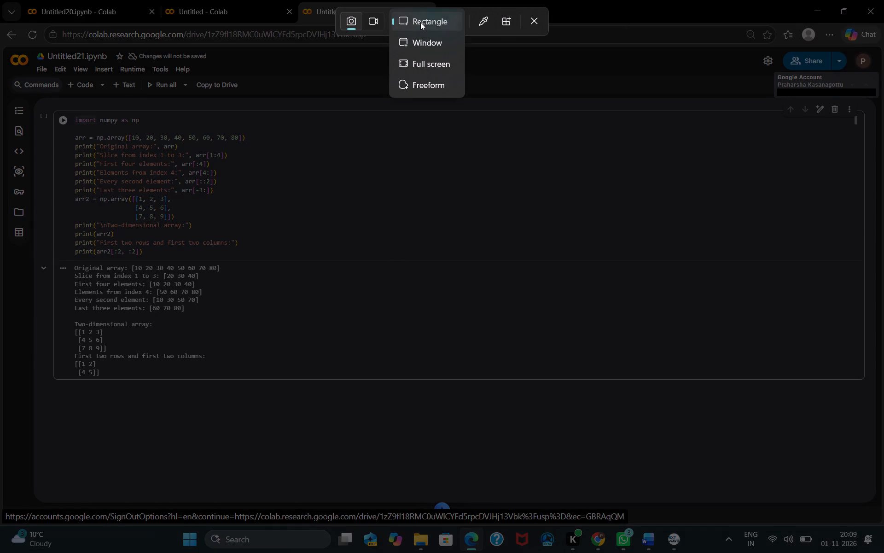
left_click_drag(3, 28, 680, 425)
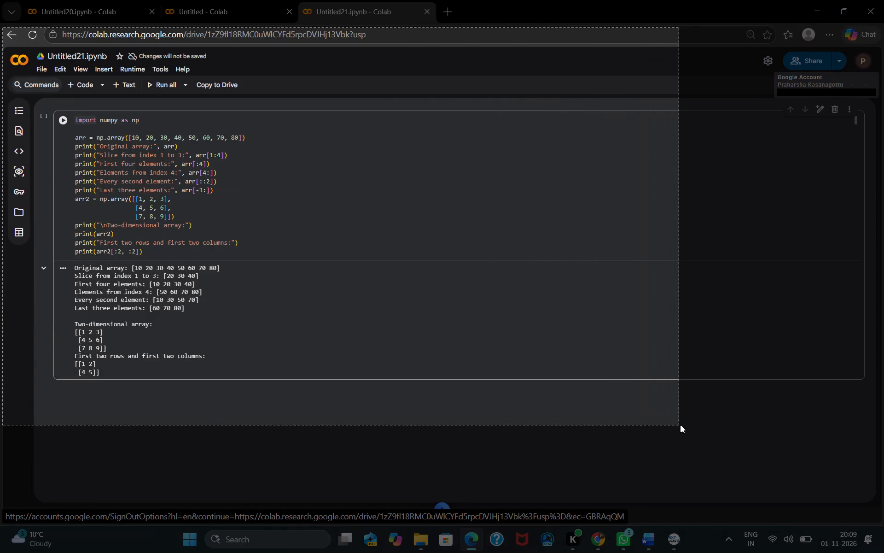
left_click_drag(680, 425, 831, 423)
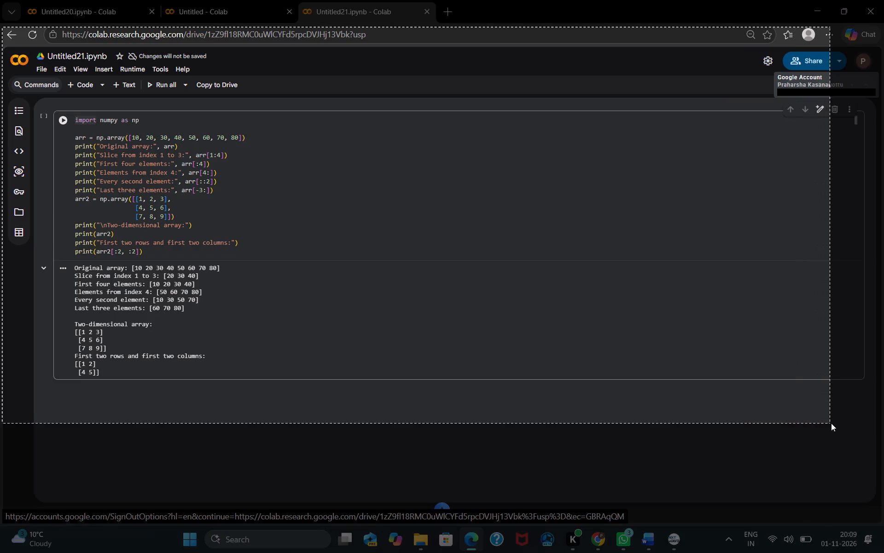
left_click_drag(831, 423, 883, 453)
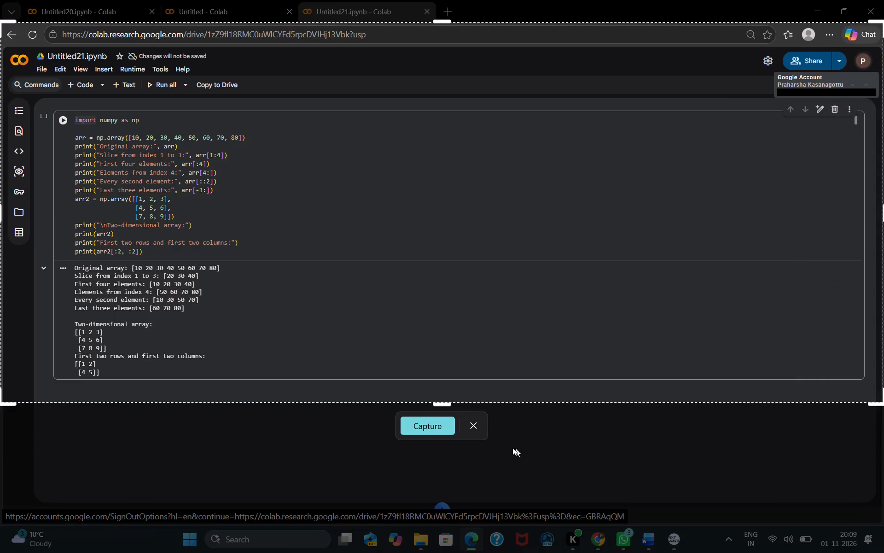
left_click(445, 421)
key("ctrl+c")
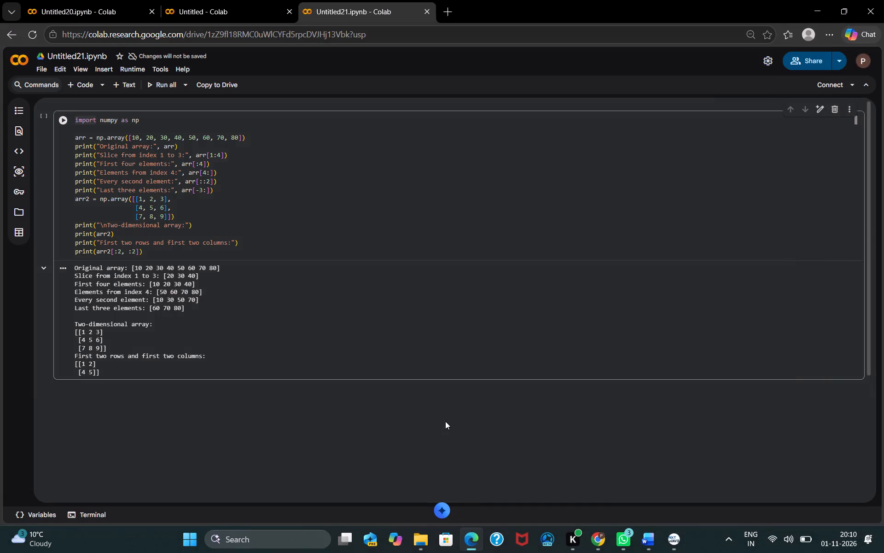
Switch to FDS Lab report 1 in Word and delete the output picture and OUTPUT:- heading in the 5. Slicing section.
left_click(614, 118)
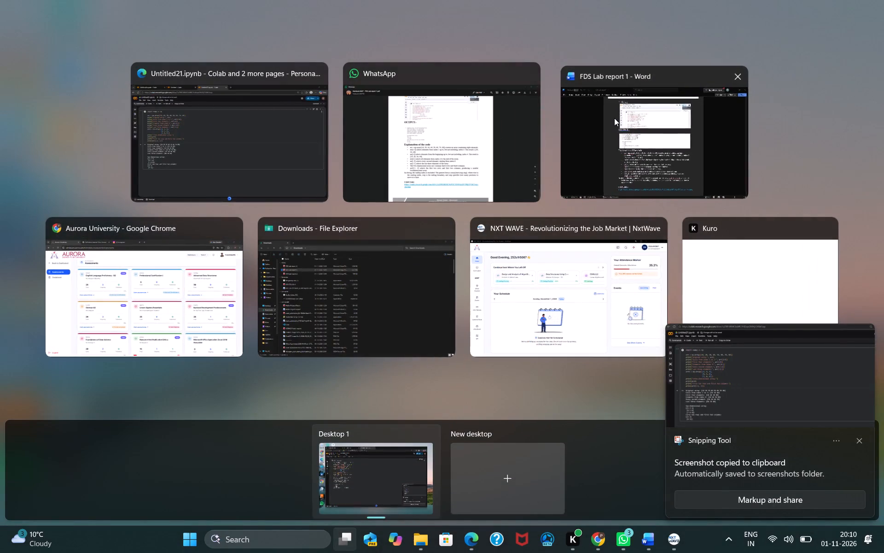
left_click(438, 257)
key("BackSpace")
key("BackSpace")
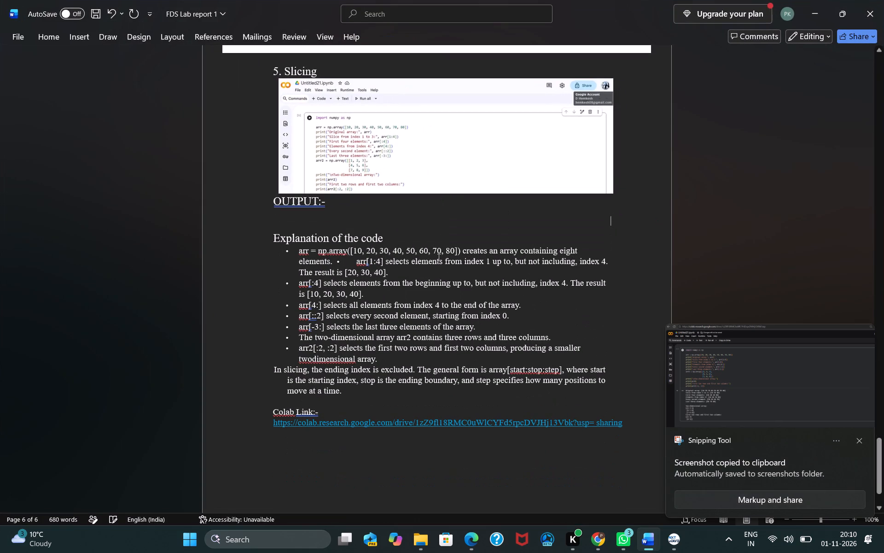
key("BackSpace")
key("BackSpace")
key("BackSpace")
key("BackSpace")
key("BackSpace")
key("BackSpace")
key("BackSpace")
key("BackSpace")
key("BackSpace")
key("BackSpace")
key("BackSpace")
key("BackSpace")
key("BackSpace")
key("BackSpace")
key("BackSpace")
key("BackSpace")
key("BackSpace")
key("BackSpace")
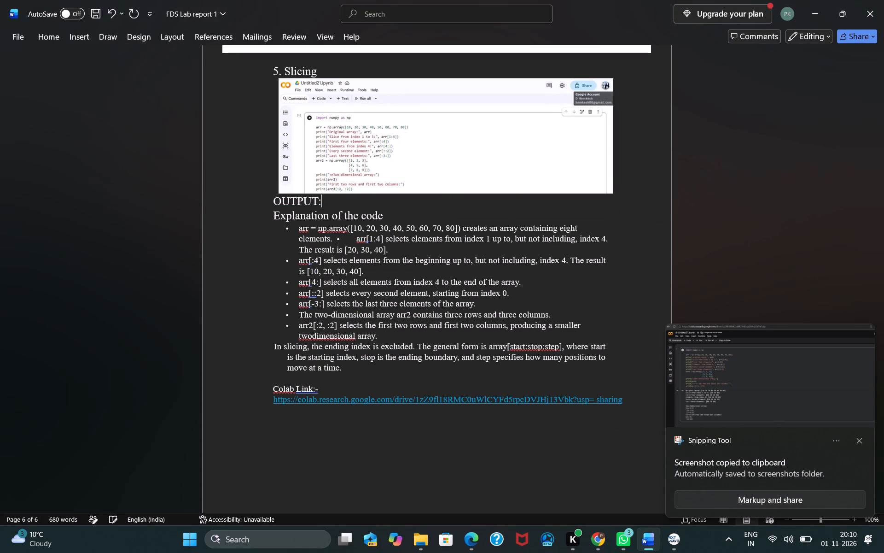
key("BackSpace")
key("BackSpace")
key("BackSpace")
key("BackSpace")
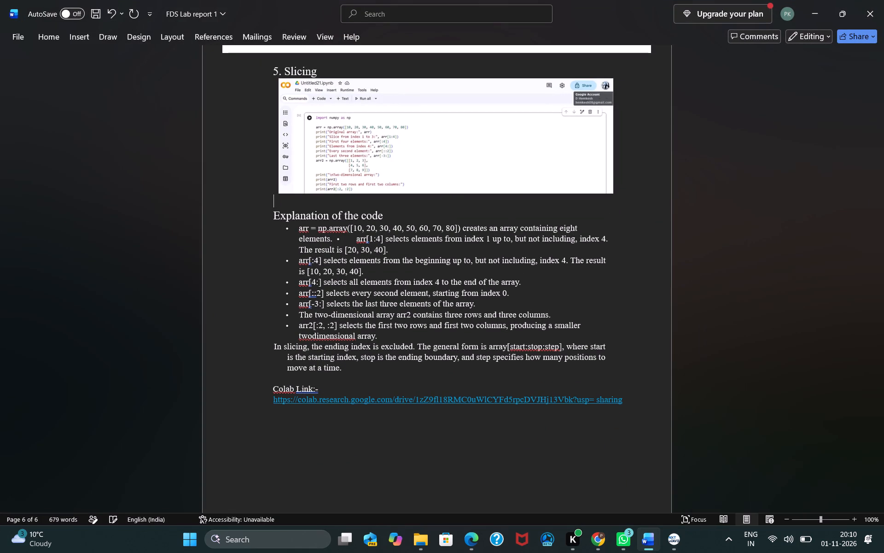
Replace the code picture under the 5. Slicing heading with the captured Untitled21.ipynb screenshot.
left_click(464, 170)
key("BackSpace")
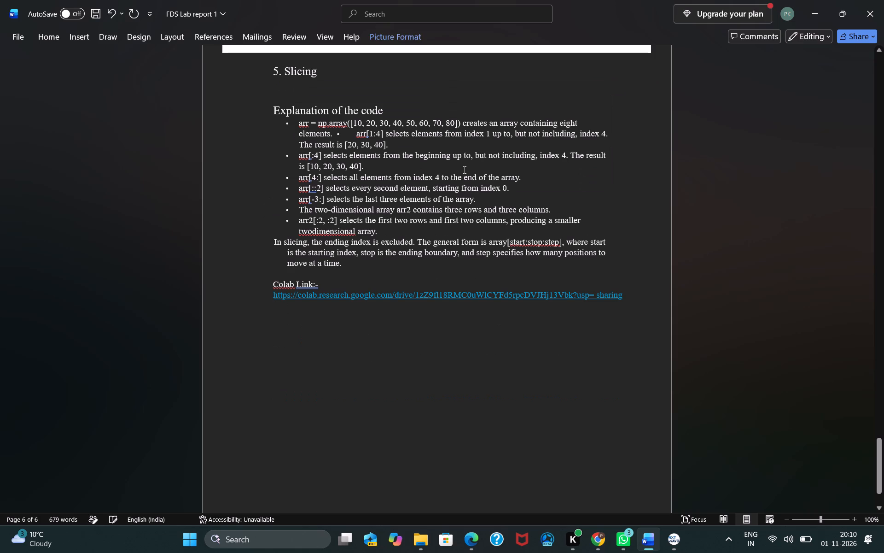
key("BackSpace")
key("BackSpace")
key("ctrl+v")
left_click(709, 376)
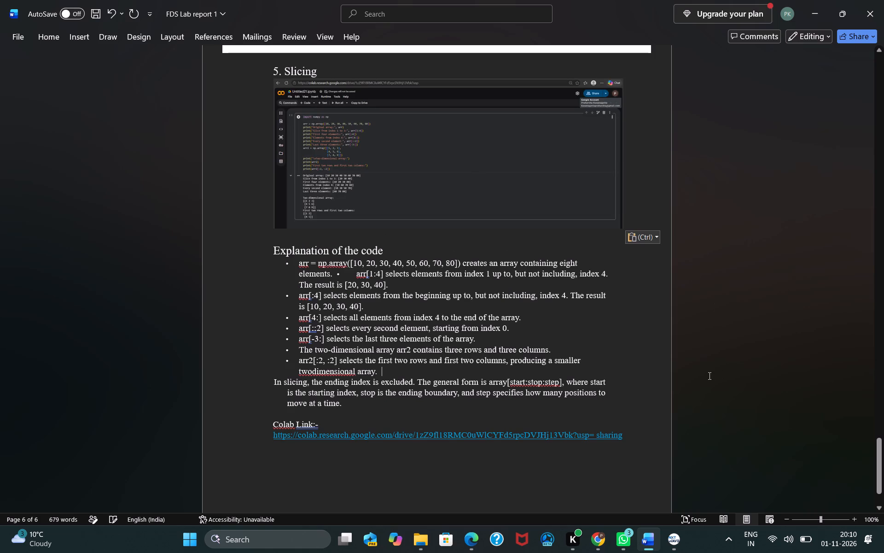
Check the earlier report sections, back to 2. NumPy Attributes, for code and output pictures that still need replacing.
scroll(657, 371, "up", 1)
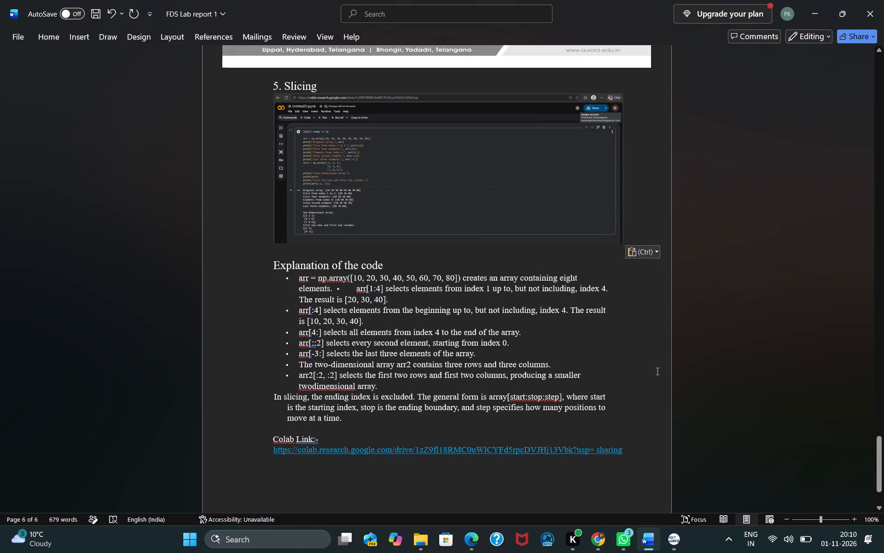
scroll(657, 371, "up", 6)
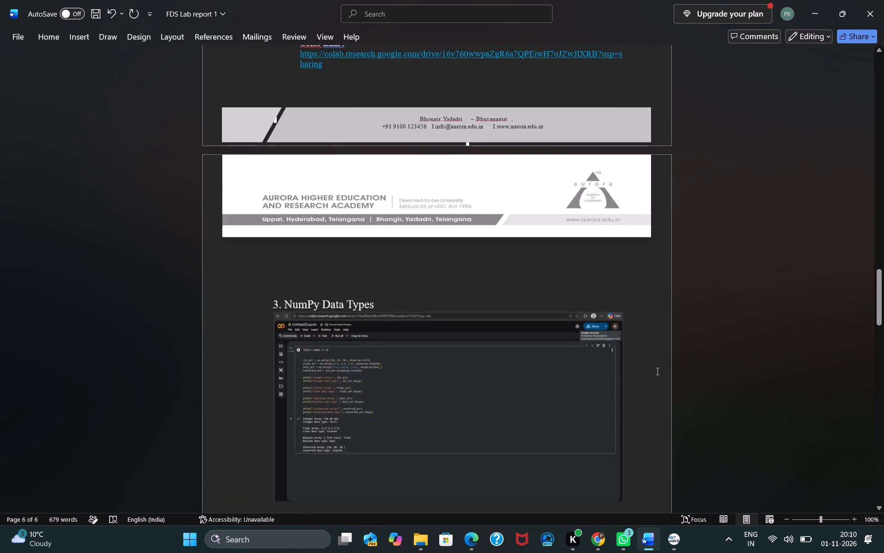
scroll(684, 369, "up", 4)
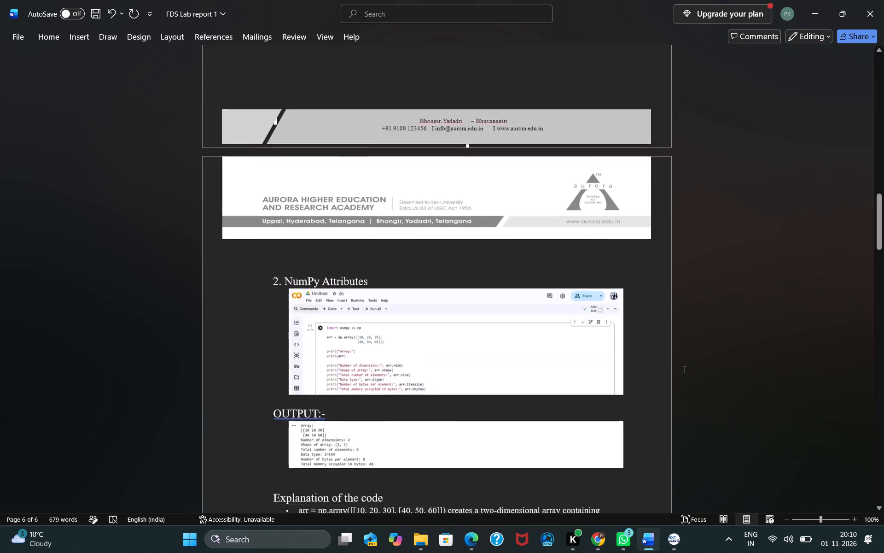
scroll(684, 369, "down", 4)
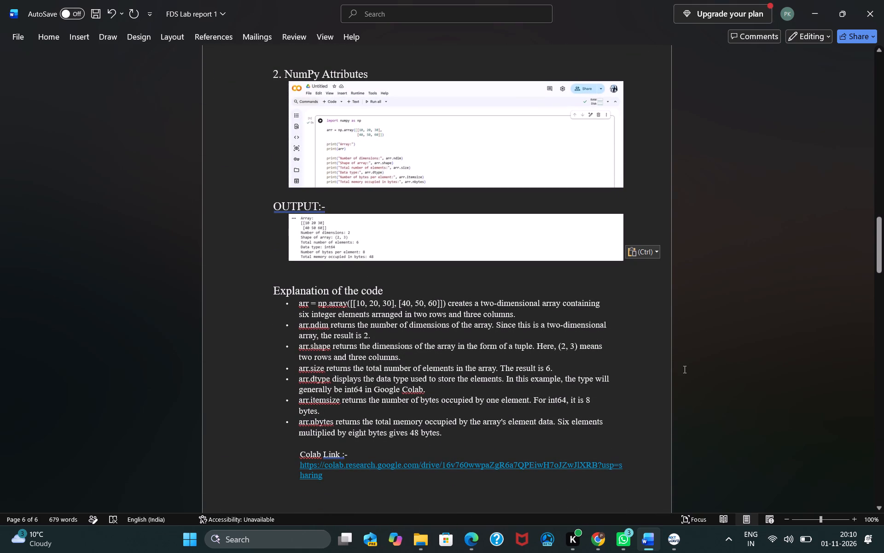
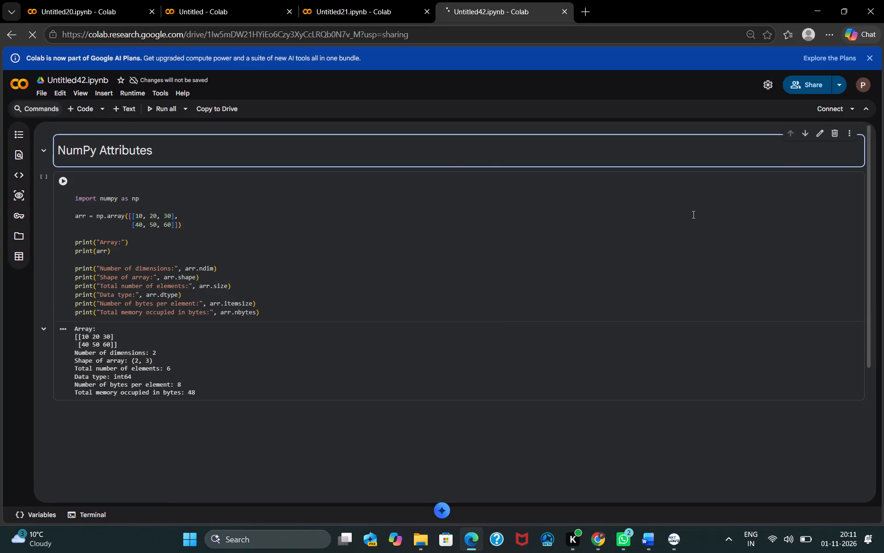
Dismiss the Google AI Plans banner in Untitled42.ipynb and run the NumPy Attributes code cell, accepting the authorship warning.
left_click(867, 62)
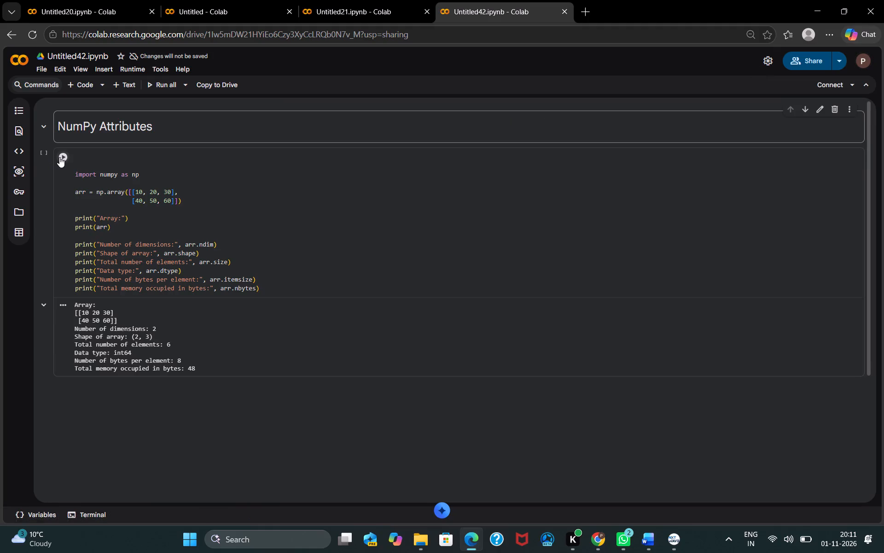
left_click(59, 157)
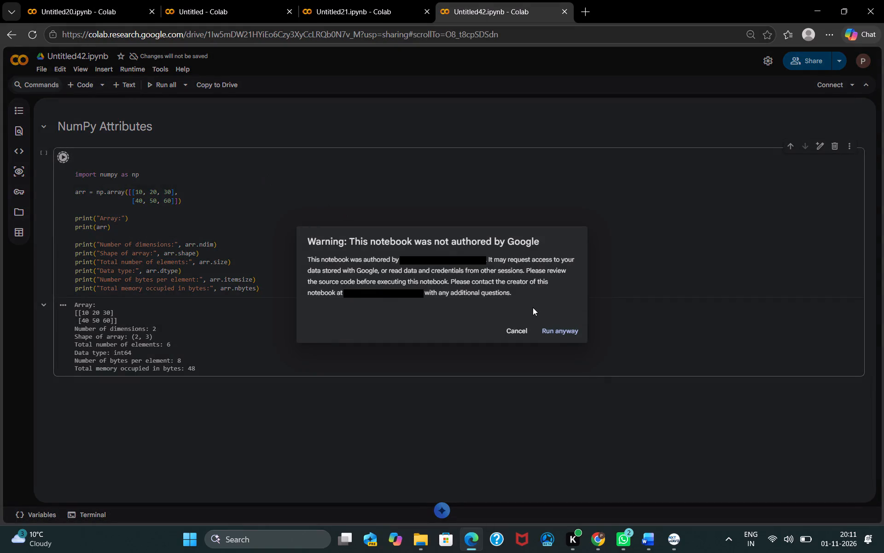
left_click(553, 329)
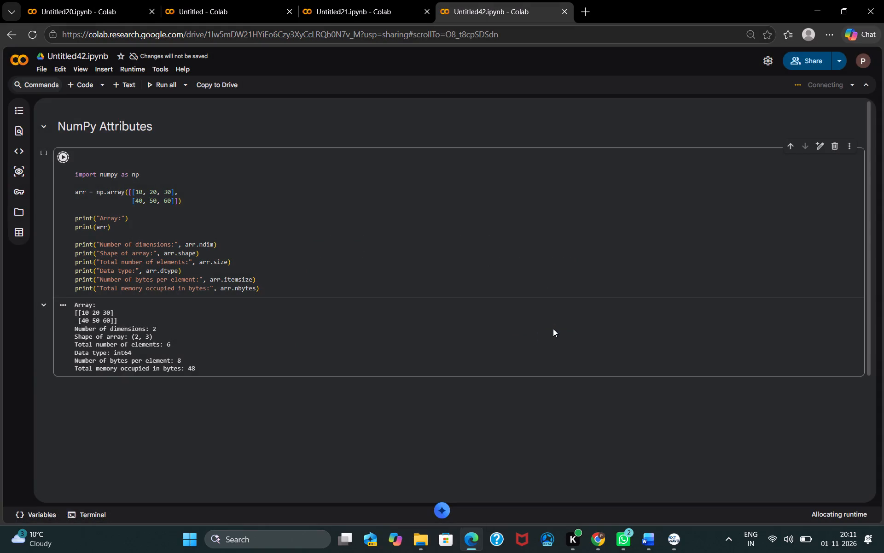
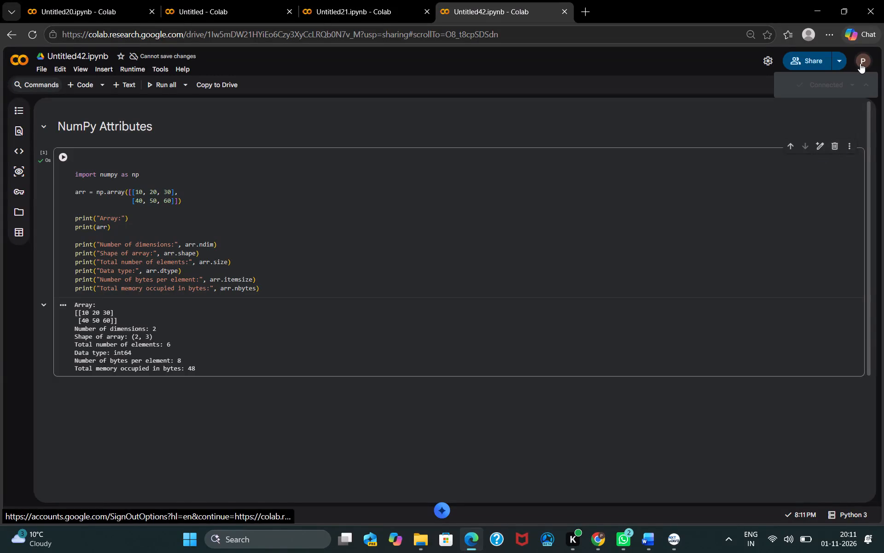
Capture a rectangular screenshot of the Untitled42.ipynb notebook page showing the NumPy Attributes code and its output.
key("Print")
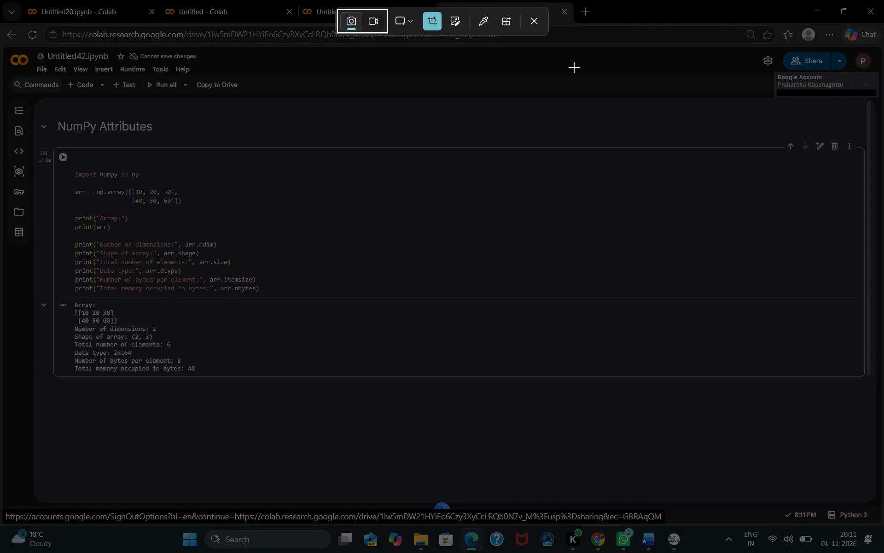
left_click(401, 21)
left_click(418, 21)
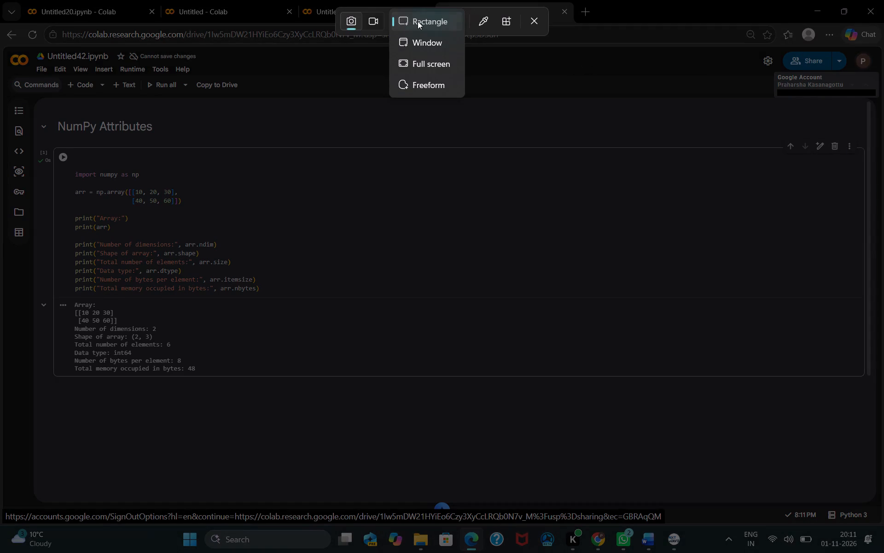
left_click_drag(2, 23, 685, 408)
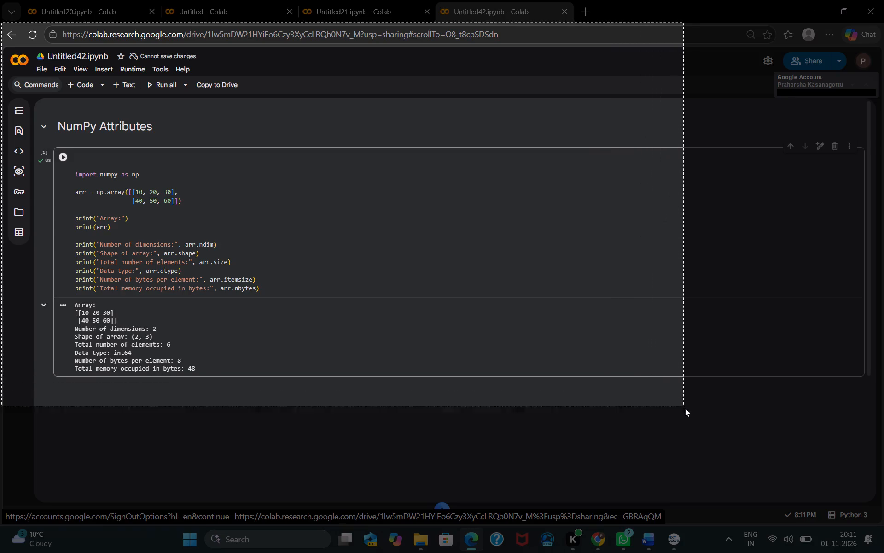
left_click_drag(685, 408, 849, 489)
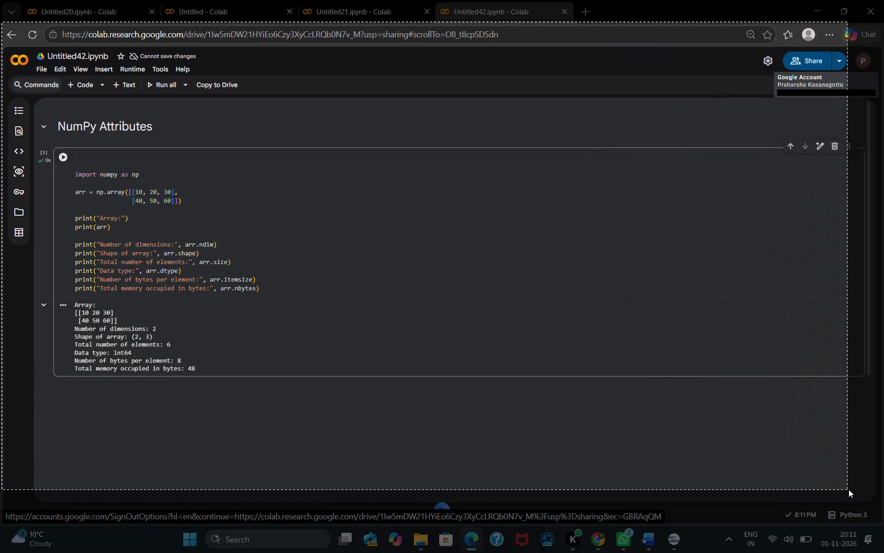
left_click_drag(849, 489, 883, 489)
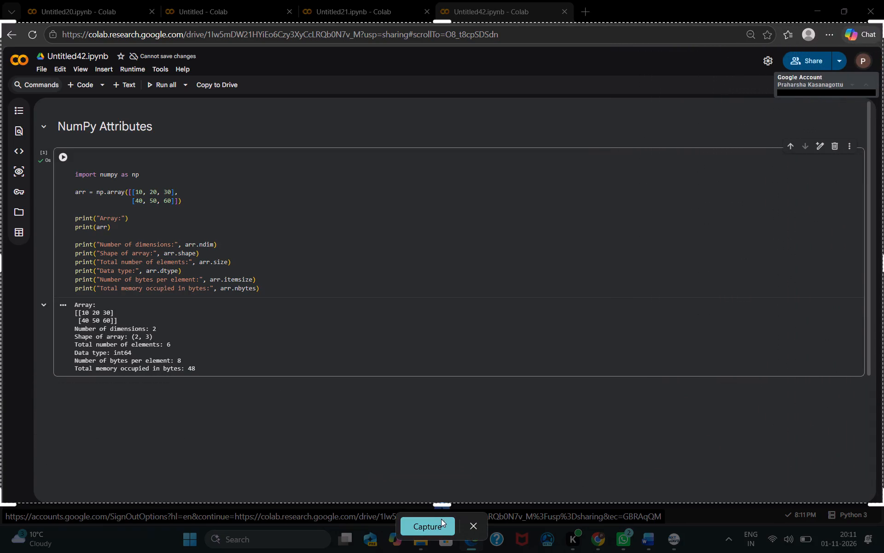
left_click(438, 524)
key("ctrl+c")
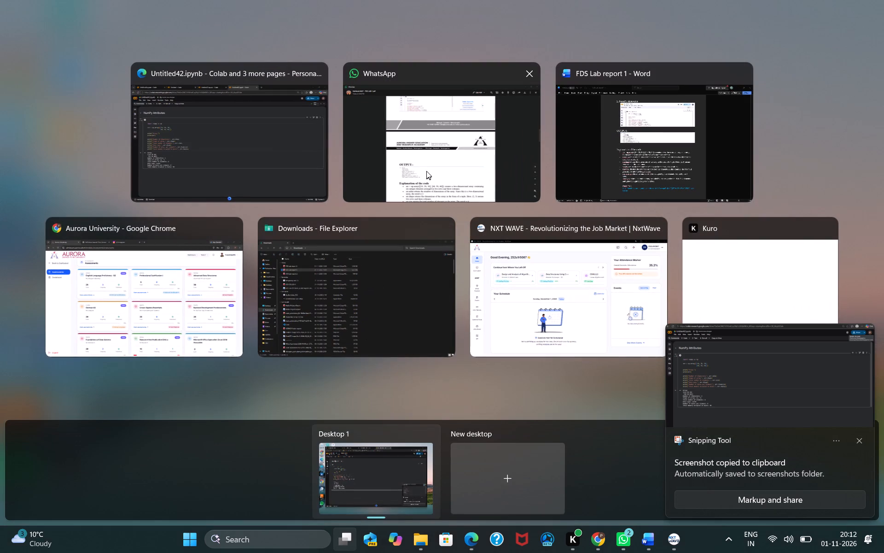
left_click(640, 168)
left_click(491, 233)
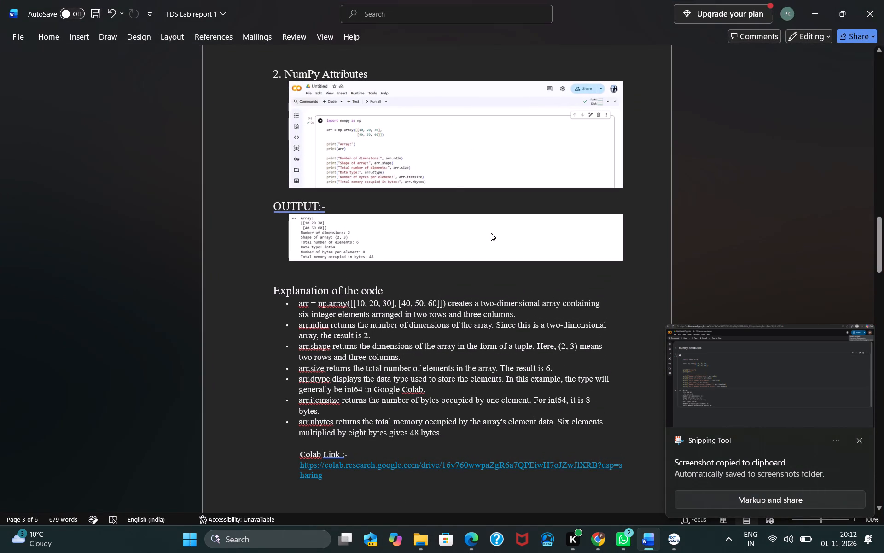
key("BackSpace")
key("BackSpace")
key("BackSpace")
key("BackSpace")
key("BackSpace")
key("BackSpace")
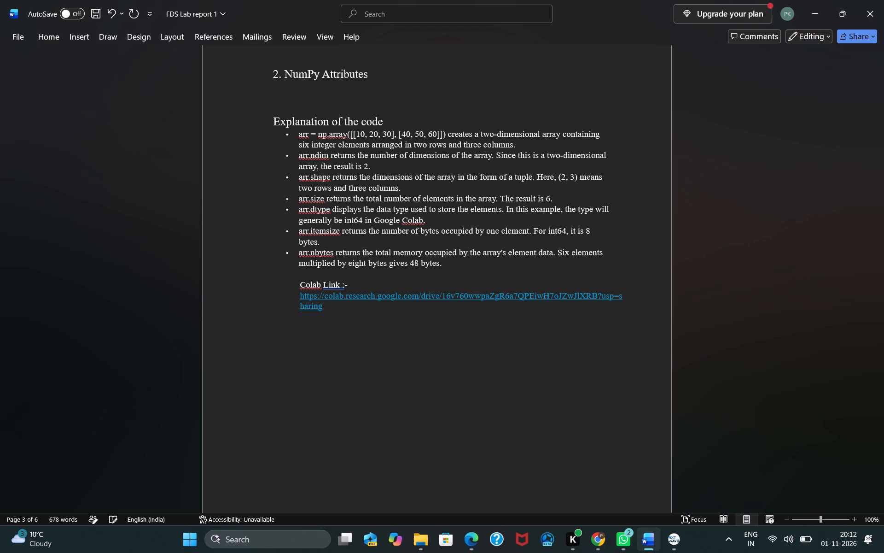
key("BackSpace")
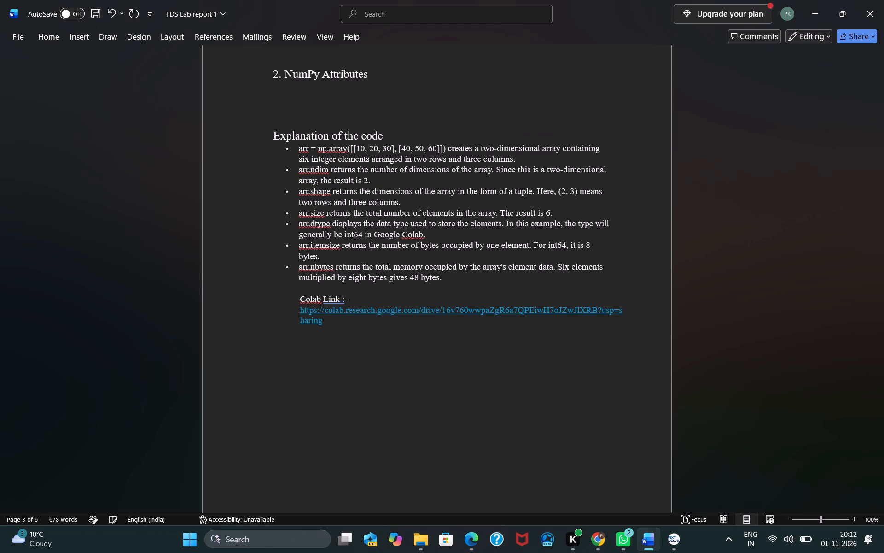
key("ctrl+v")
left_click(649, 324)
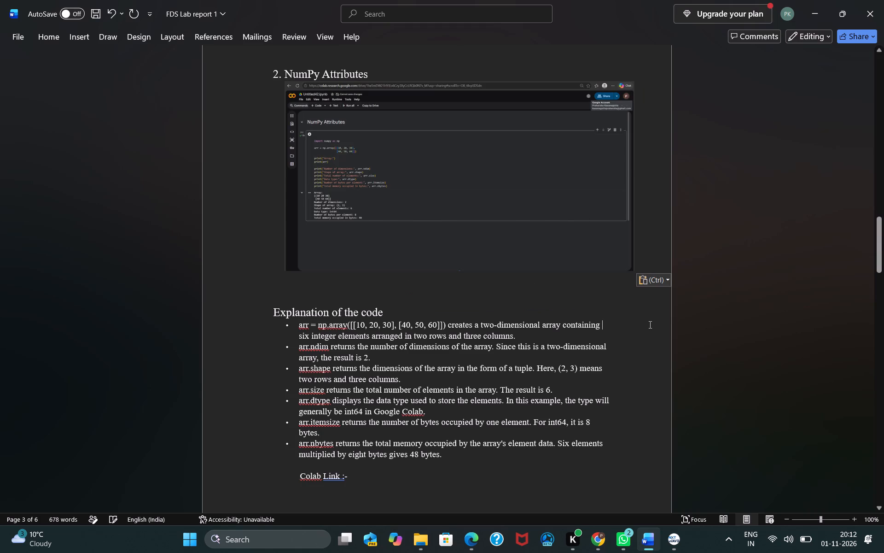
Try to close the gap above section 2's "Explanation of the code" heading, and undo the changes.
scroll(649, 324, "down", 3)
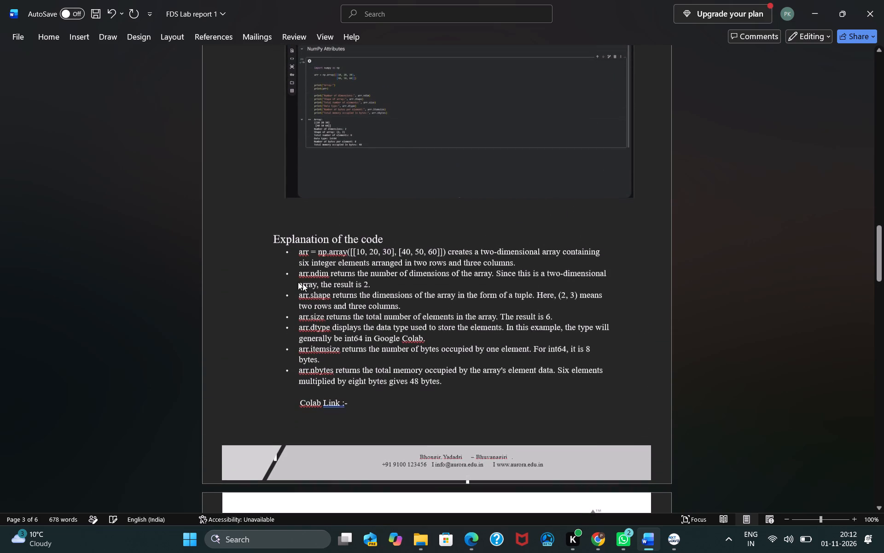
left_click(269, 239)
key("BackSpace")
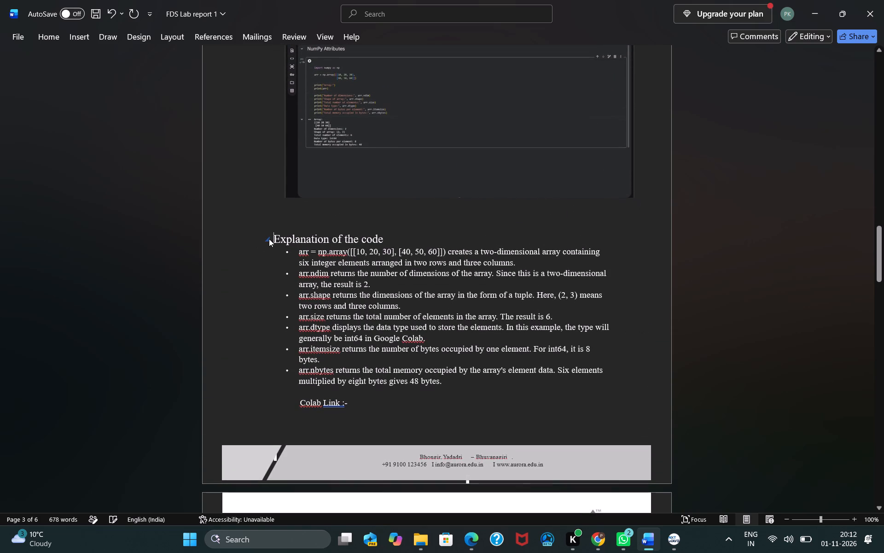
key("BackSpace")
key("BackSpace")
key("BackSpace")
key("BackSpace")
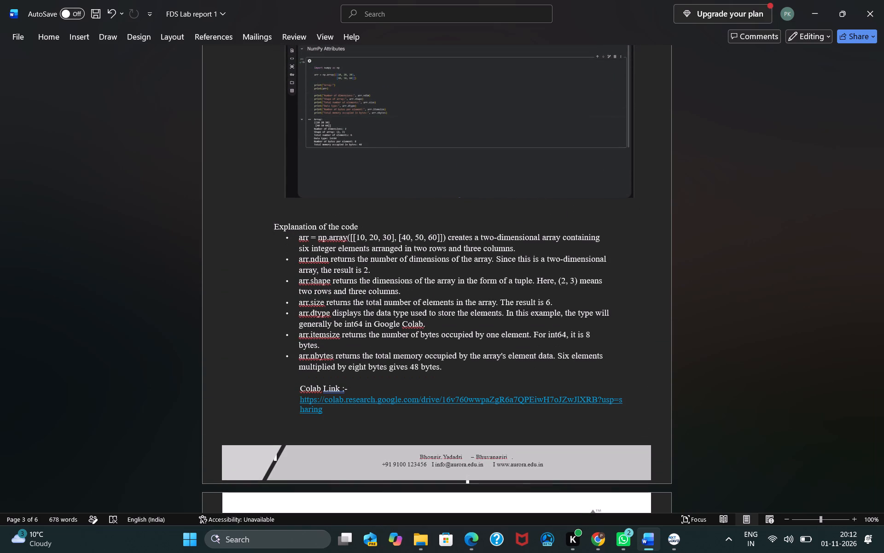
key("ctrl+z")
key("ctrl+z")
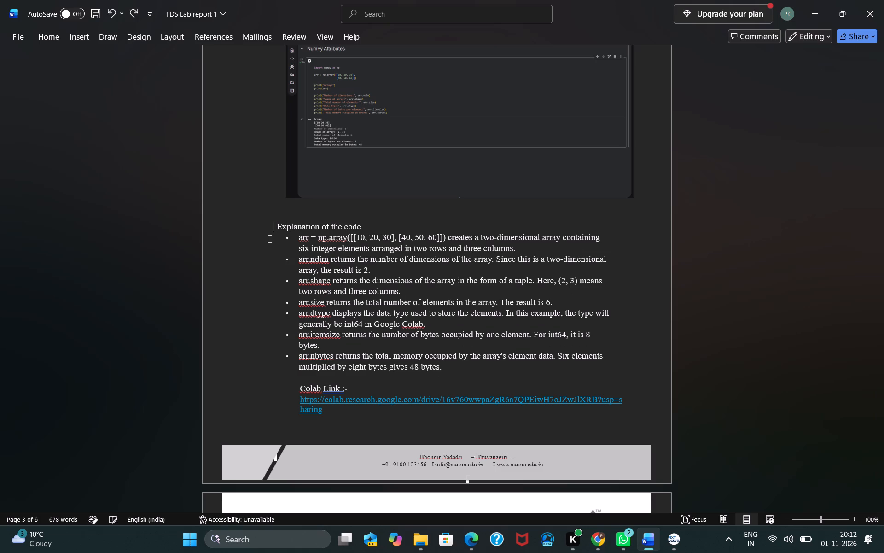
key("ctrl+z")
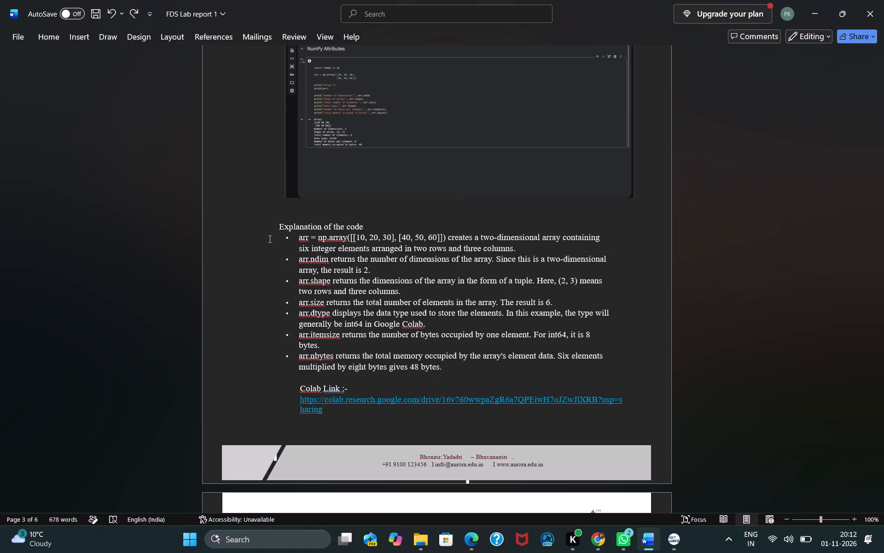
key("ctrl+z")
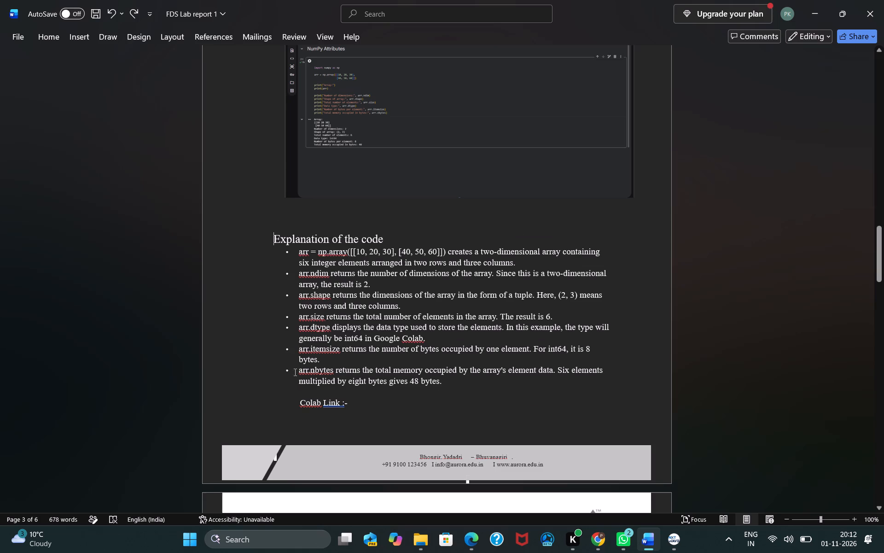
Move section 2's "Colab Link :-" label onto the next page, directly above its link.
scroll(256, 339, "down", 5)
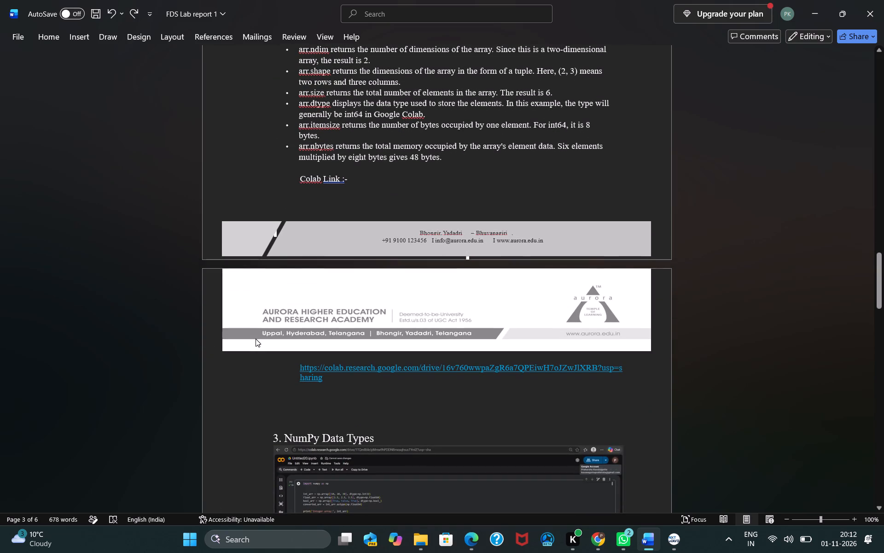
left_click(298, 176)
key("Return")
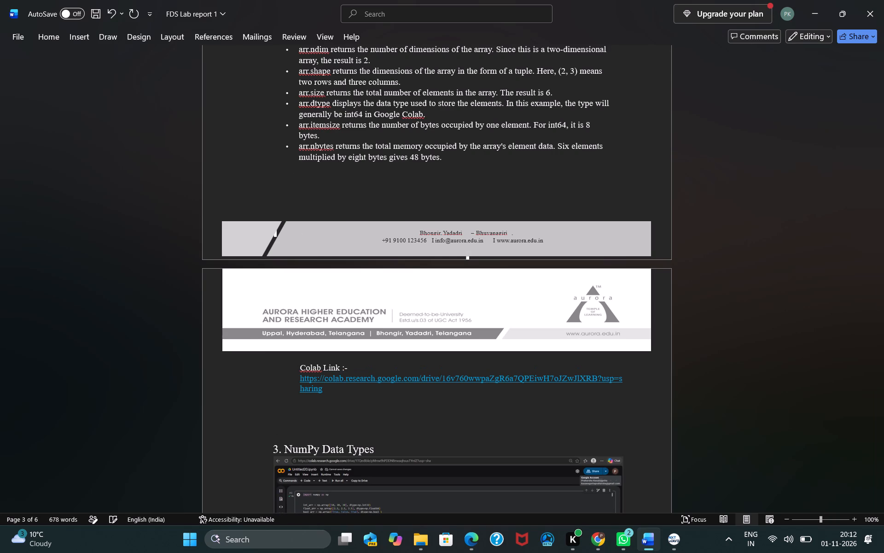
Remove surplus blank lines between section 3's Colab link and the "4. Indexing" heading.
scroll(298, 176, "up", 2)
scroll(298, 176, "down", 2)
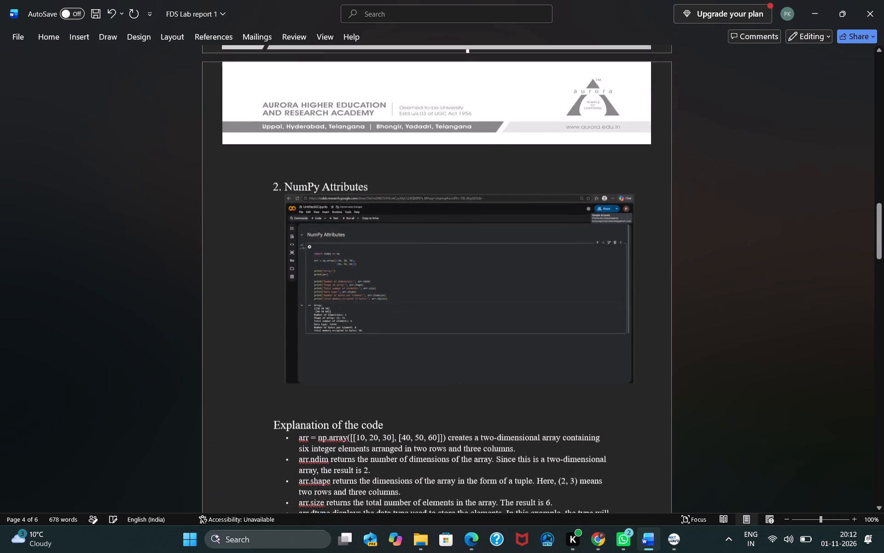
scroll(298, 176, "down", 7)
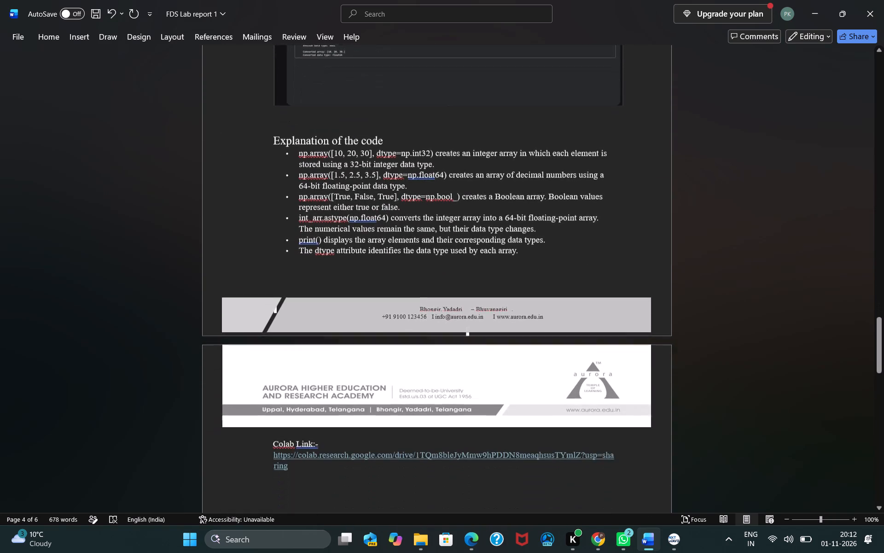
scroll(298, 176, "down", 3)
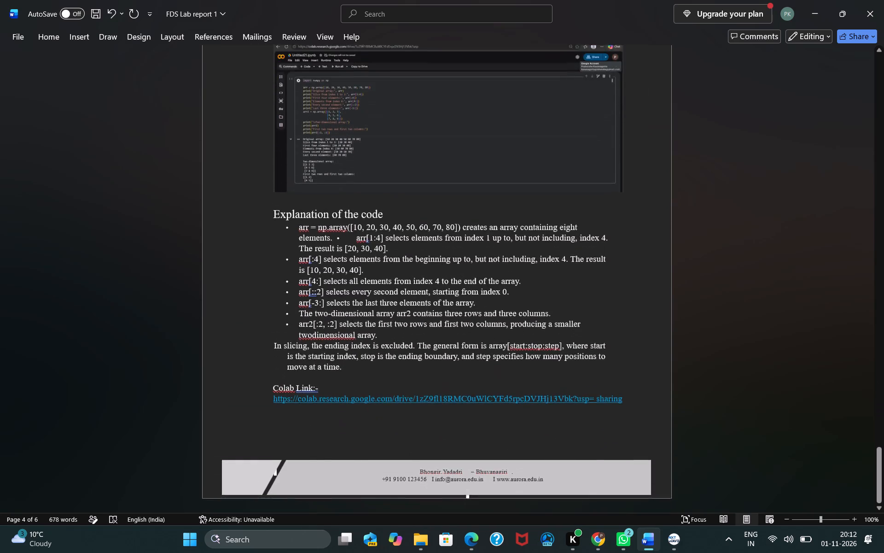
scroll(298, 176, "up", 7)
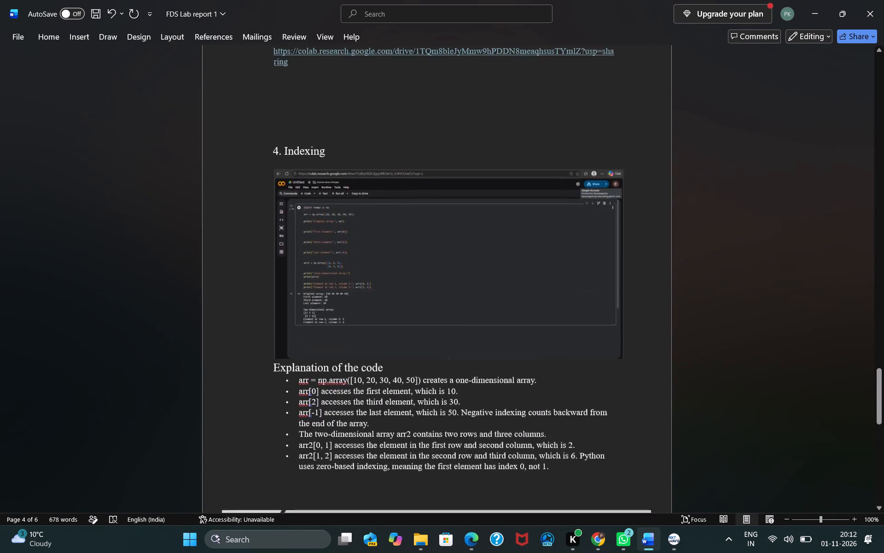
left_click(278, 193)
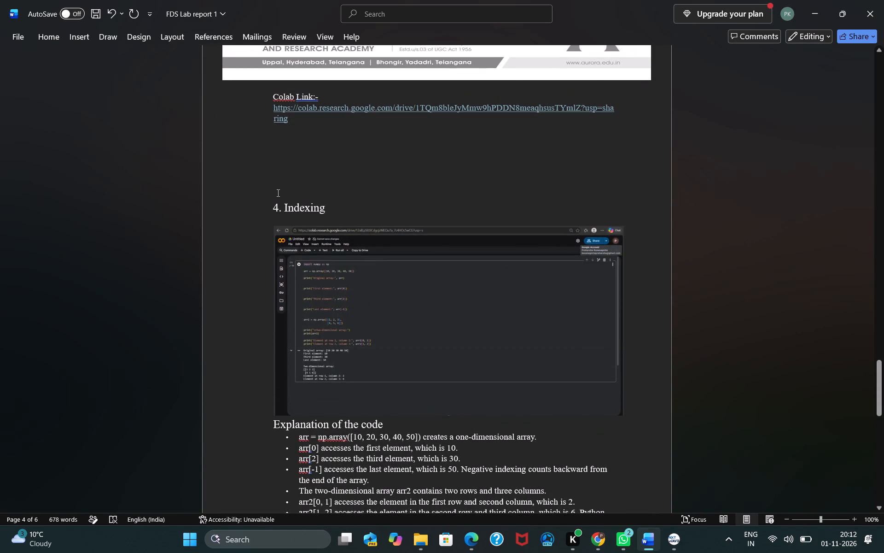
key("BackSpace")
key("BackSpace")
key("BackSpace")
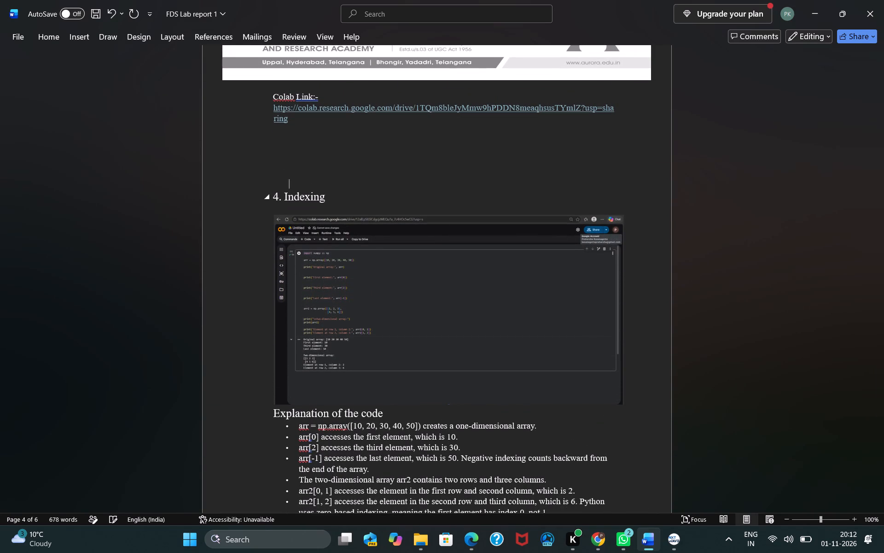
key("BackSpace")
key("BackSpace")
key("BackSpace")
key("BackSpace")
key("BackSpace")
key("BackSpace")
key("BackSpace")
key("BackSpace")
key("BackSpace")
key("BackSpace")
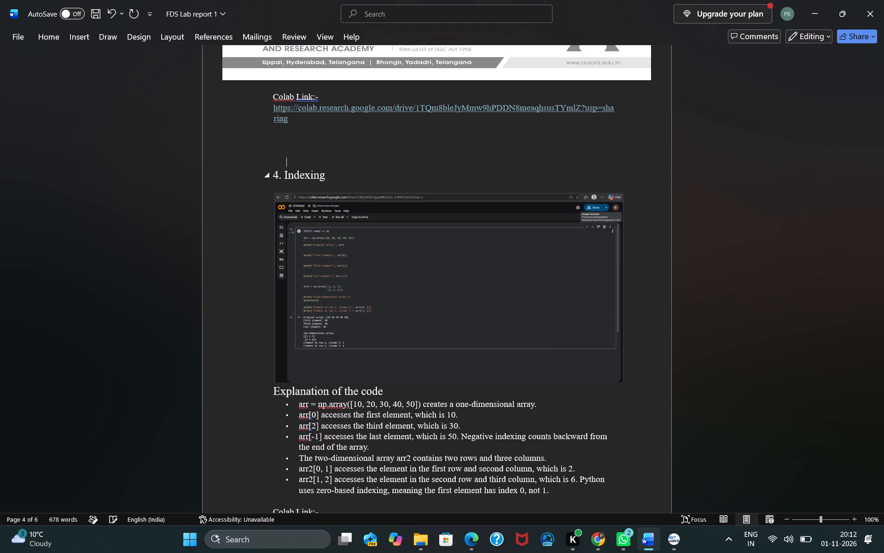
key("BackSpace")
key("BackSpace")
Check the page layout of the Indexing and following sections, and return to the Lab Report - 01 title table.
scroll(278, 193, "down", 3)
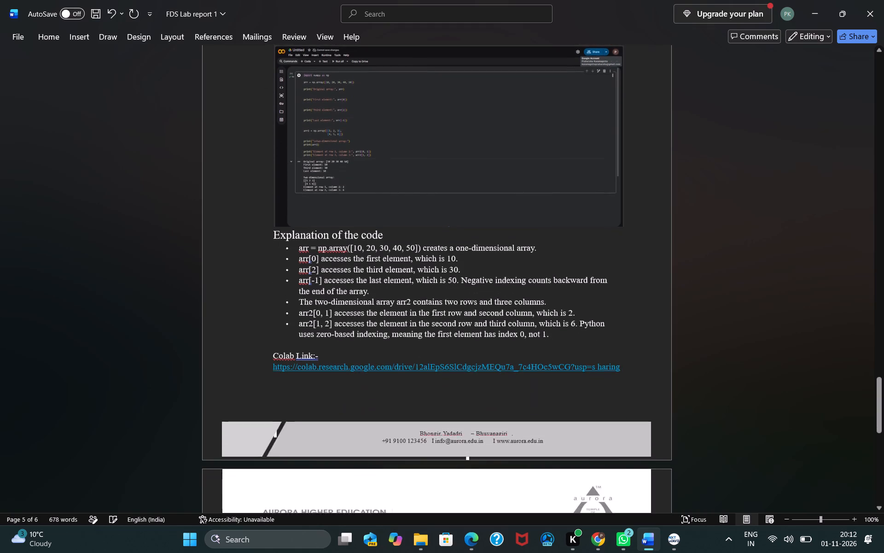
scroll(278, 193, "down", 4)
scroll(278, 193, "up", 5)
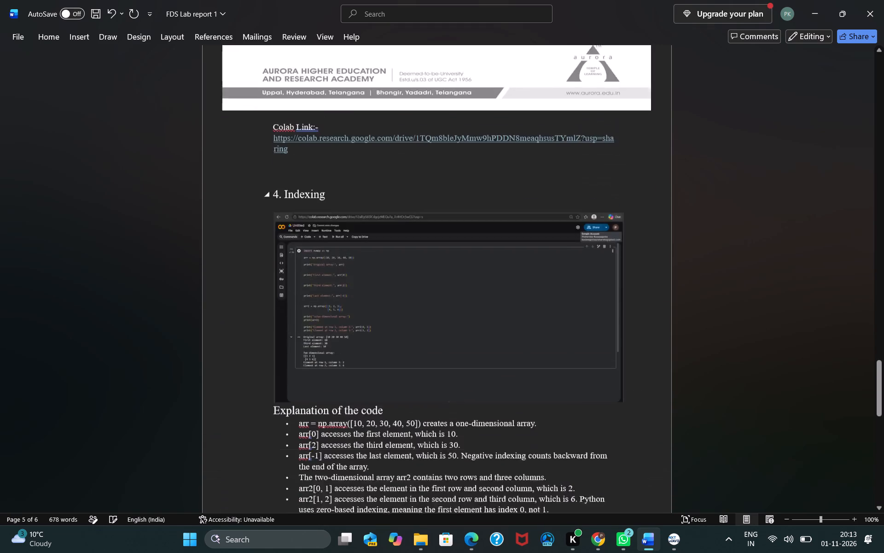
scroll(278, 193, "up", 6)
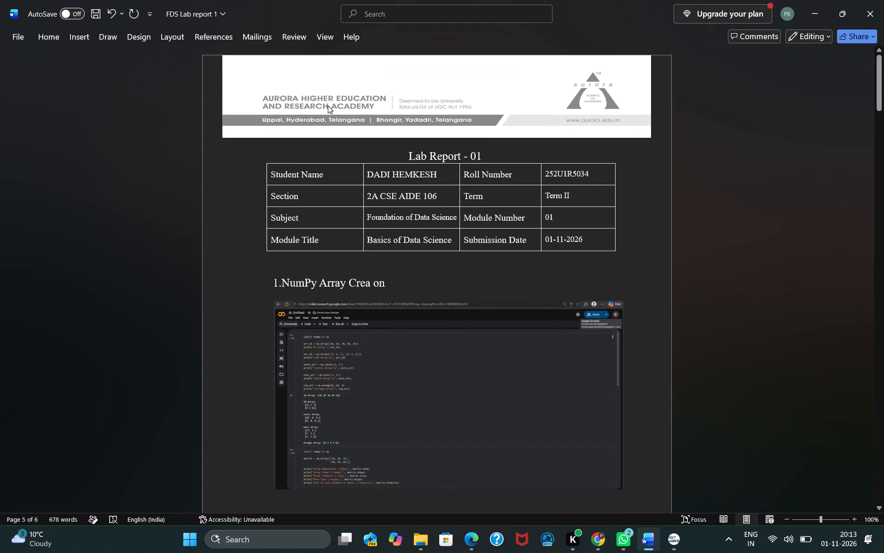
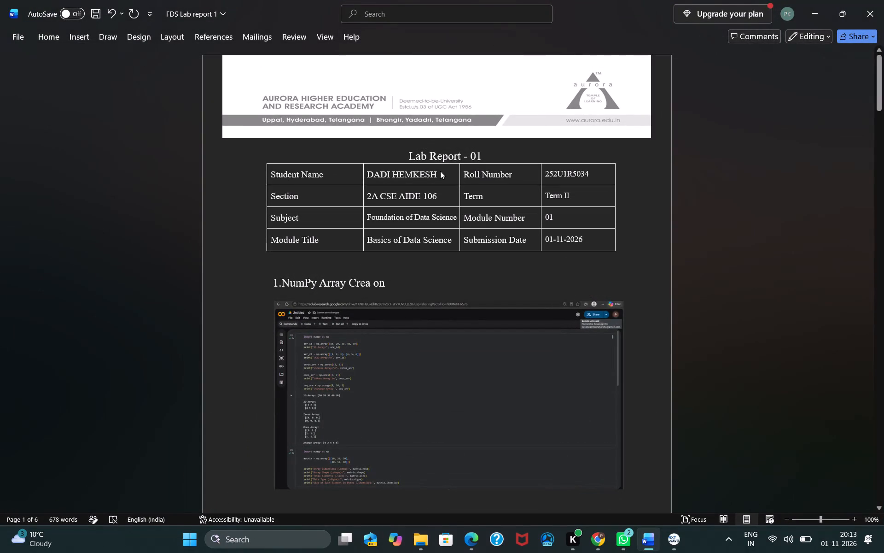
Replace the student name in the Lab Report - 01 title table with the report owner's own full name in capitals.
left_click(441, 171)
key("ctrl+BackSpace")
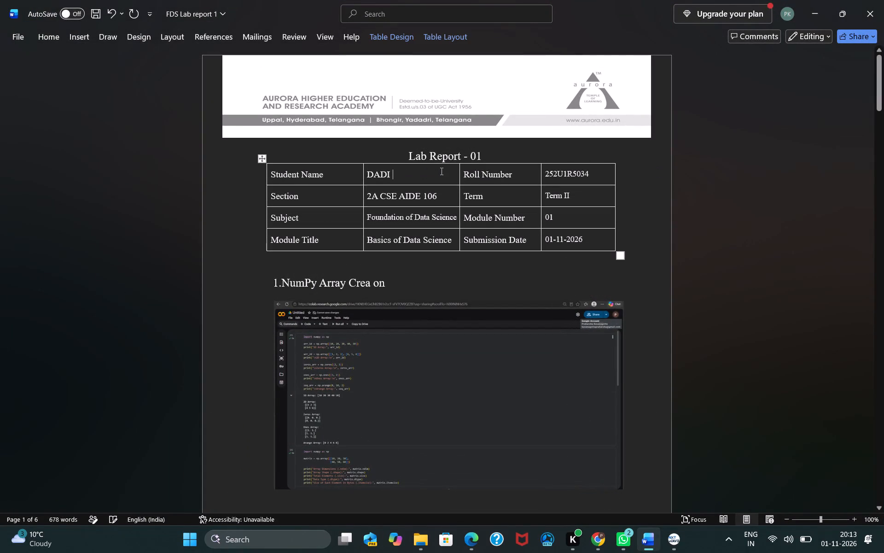
key("ctrl+BackSpace")
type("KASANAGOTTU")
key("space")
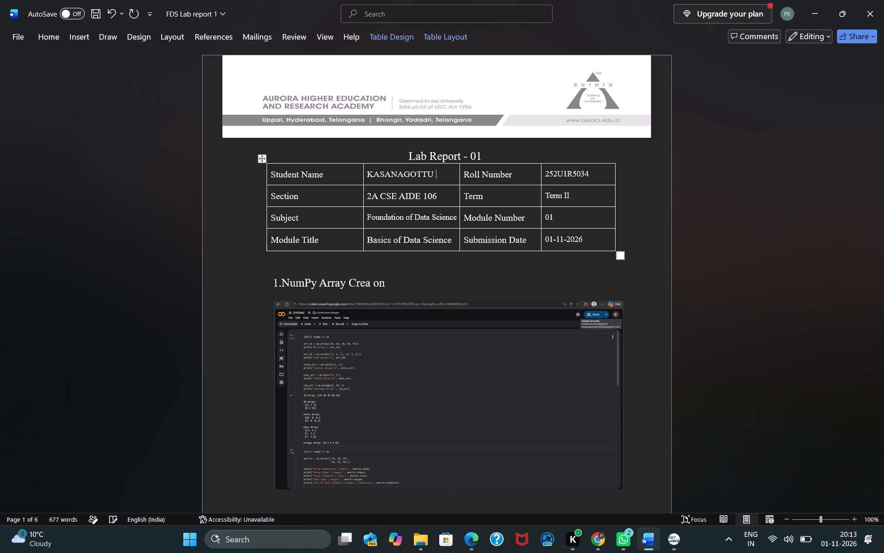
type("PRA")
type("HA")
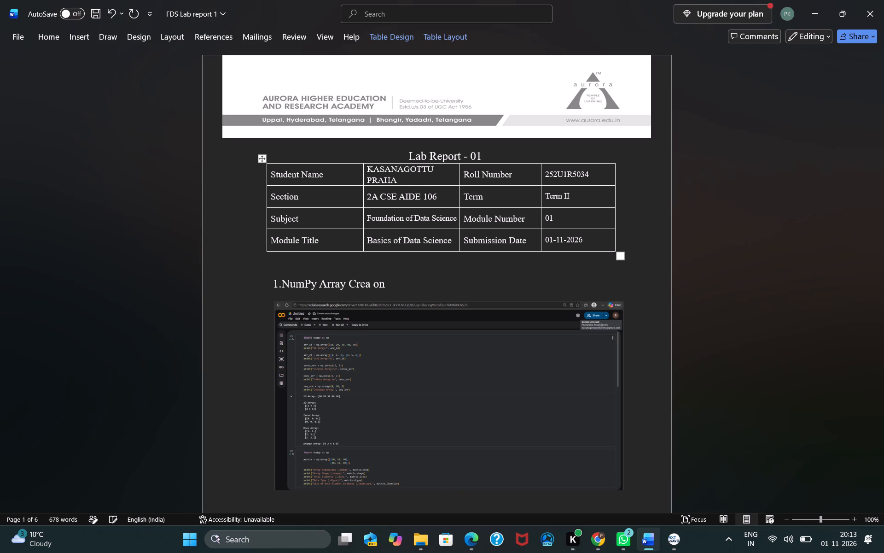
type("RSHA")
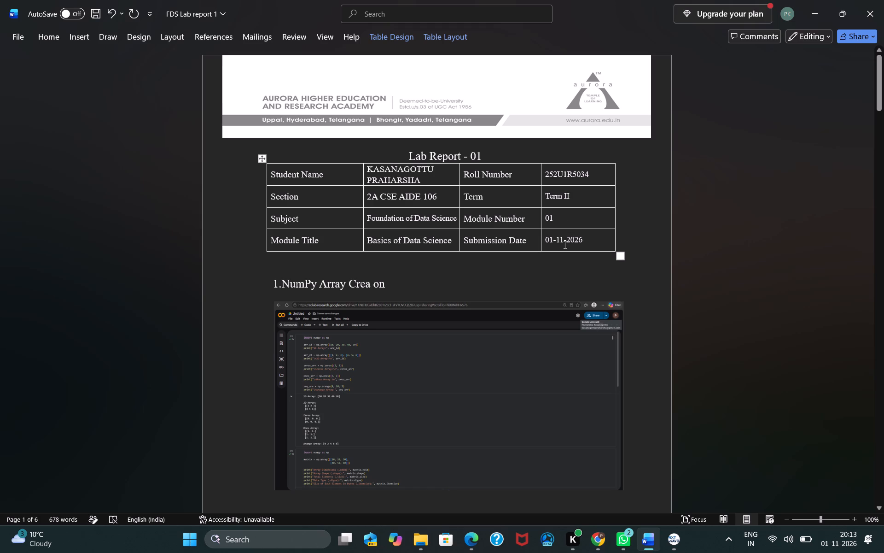
Change the last two digits of the roll number in the title table to match the report owner's own number.
left_click(589, 174)
key("BackSpace")
key("BackSpace")
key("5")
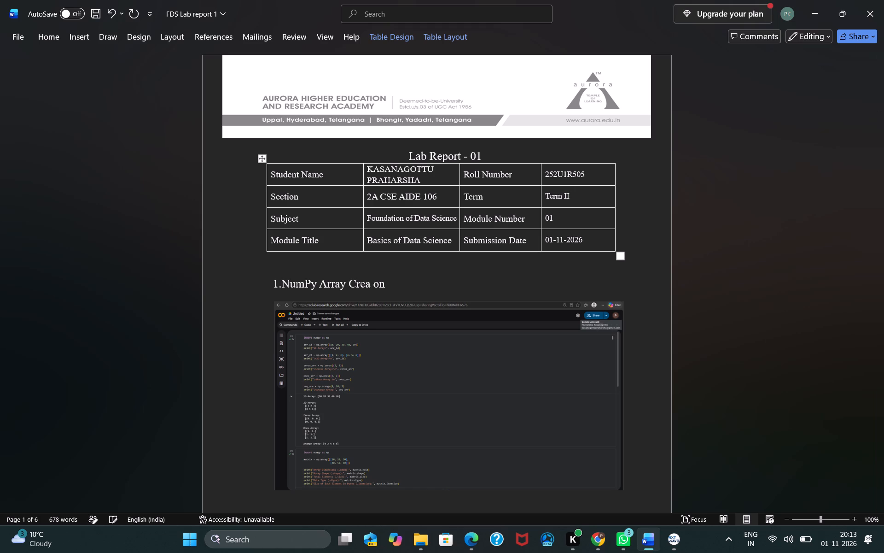
key("BackSpace")
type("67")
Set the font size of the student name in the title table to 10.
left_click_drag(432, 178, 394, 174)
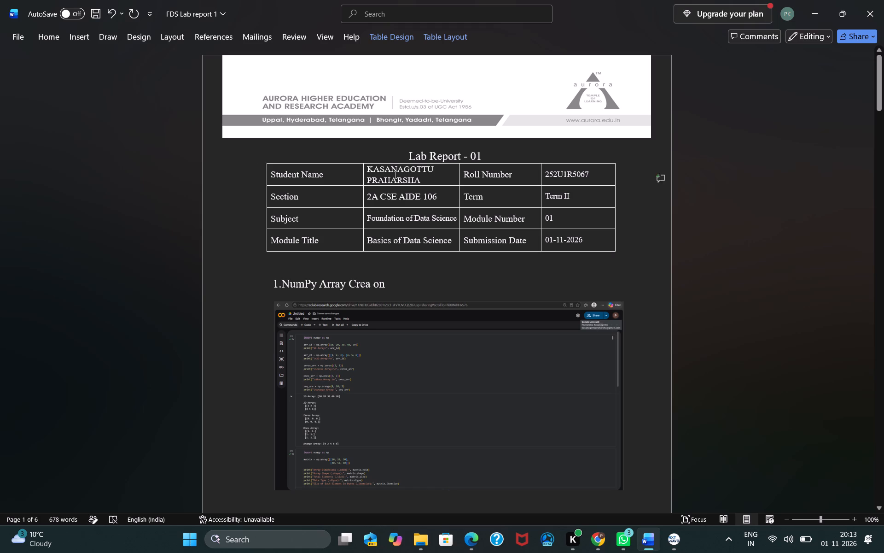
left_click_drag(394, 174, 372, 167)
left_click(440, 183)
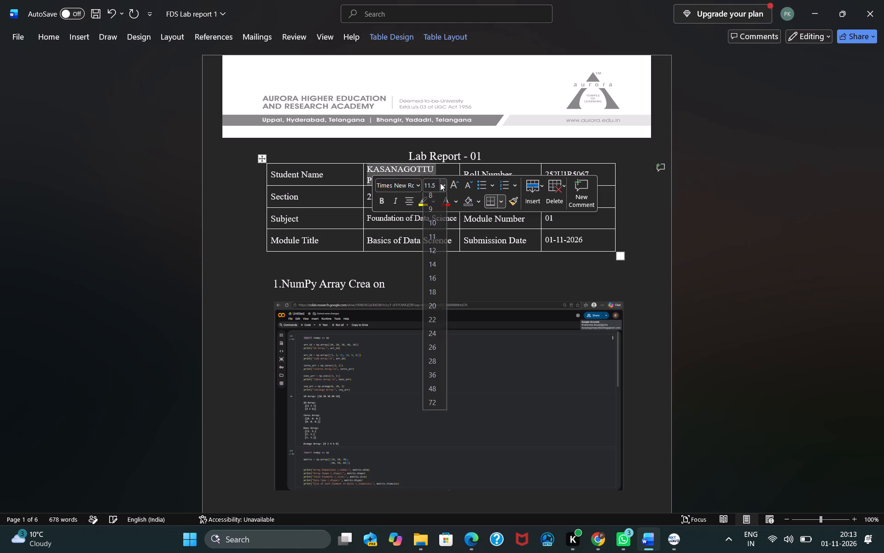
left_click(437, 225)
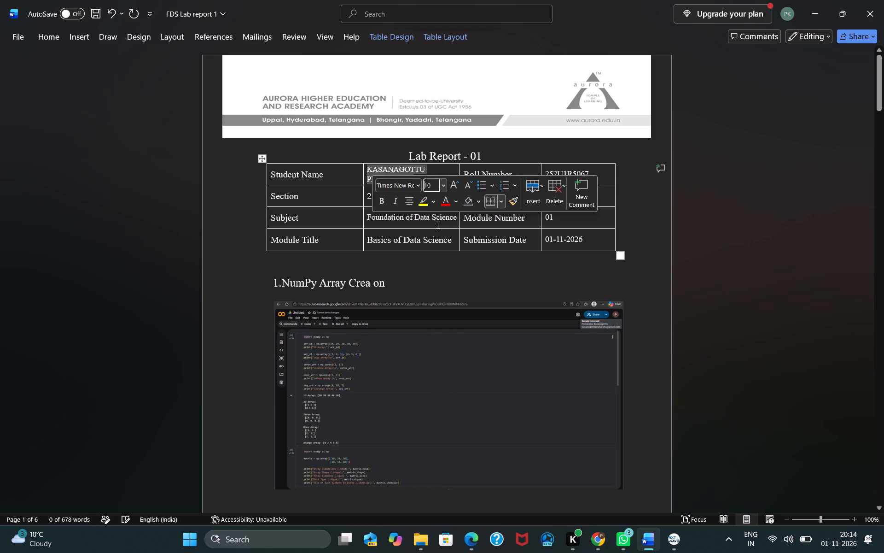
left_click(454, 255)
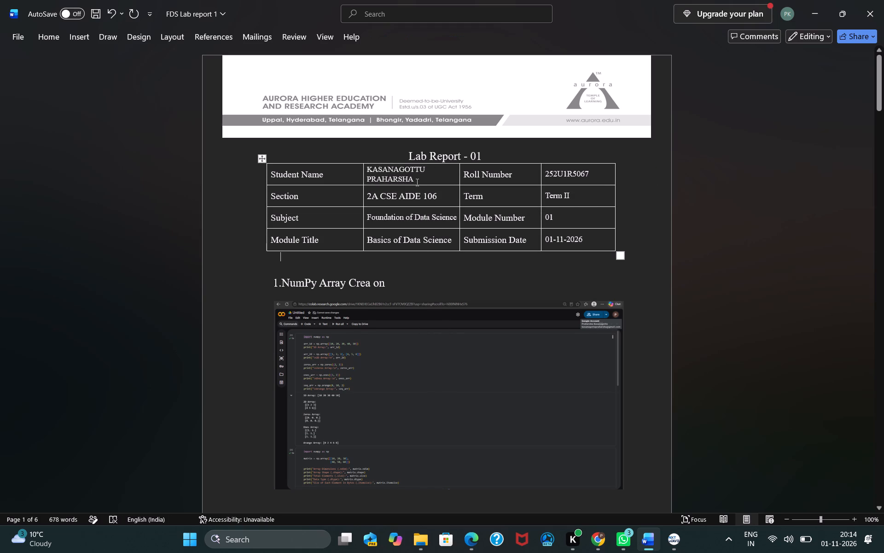
Set the font size of the student name in the title table to 11.
left_click_drag(417, 181, 378, 169)
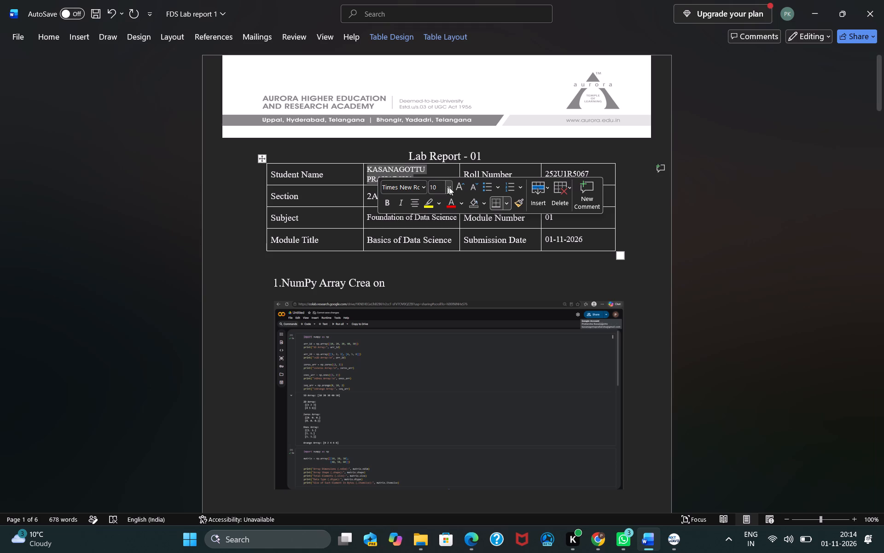
left_click(446, 187)
left_click(438, 239)
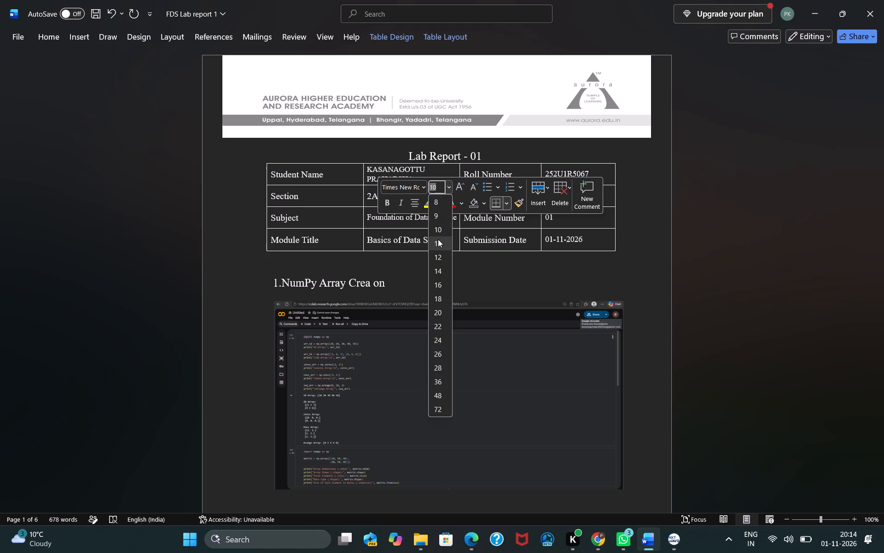
left_click(477, 260)
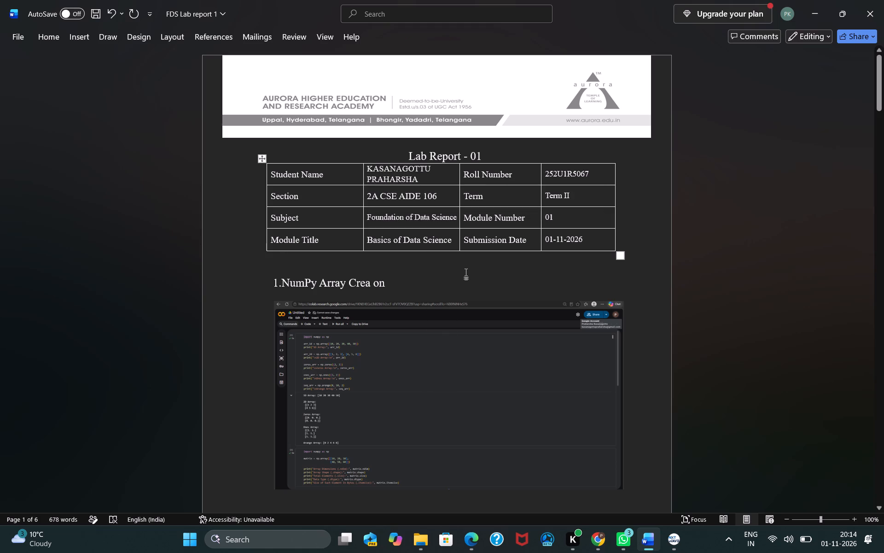
left_click(454, 240)
Start saving the report as a new Word document and set its file name to FDS LAB-1.
left_click(93, 12)
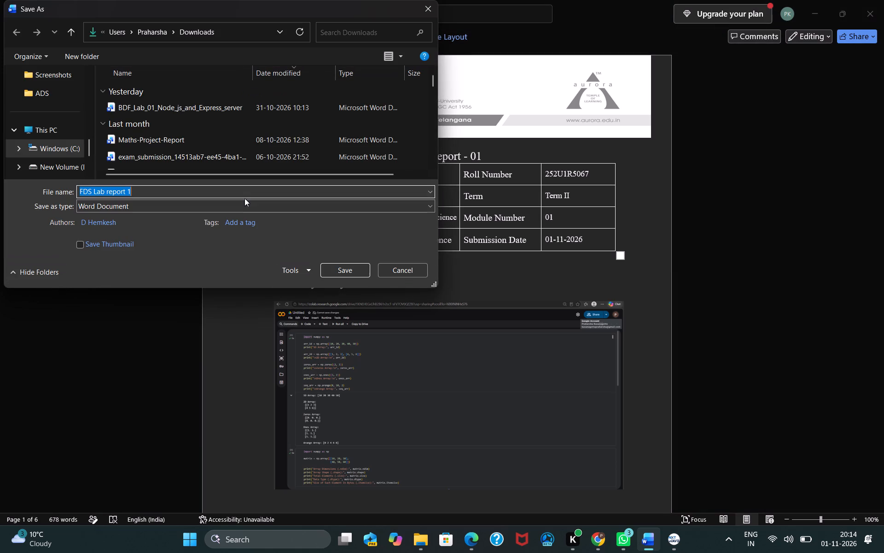
left_click(138, 191)
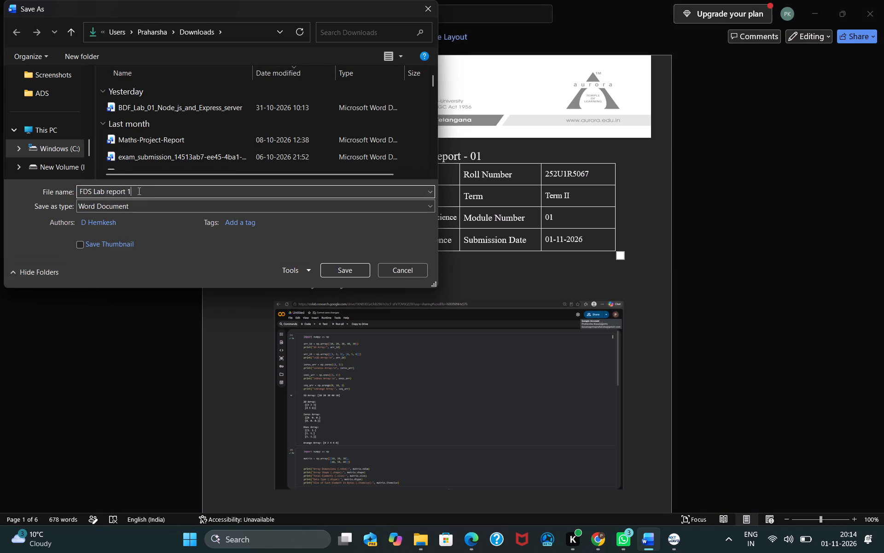
key("ctrl+BackSpace")
key("ctrl+BackSpace")
key("BackSpace")
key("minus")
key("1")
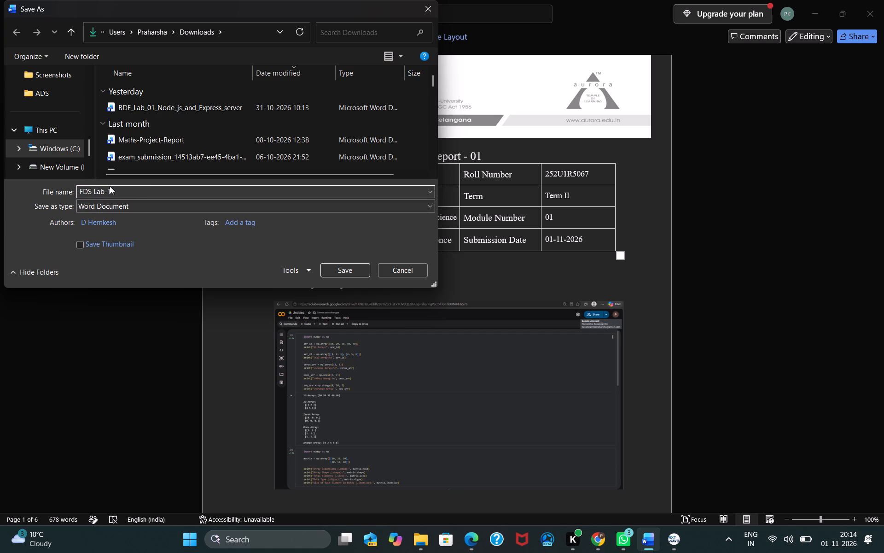
key("Left")
key("Left")
key("Left")
key("Right")
key("BackSpace")
key("BackSpace")
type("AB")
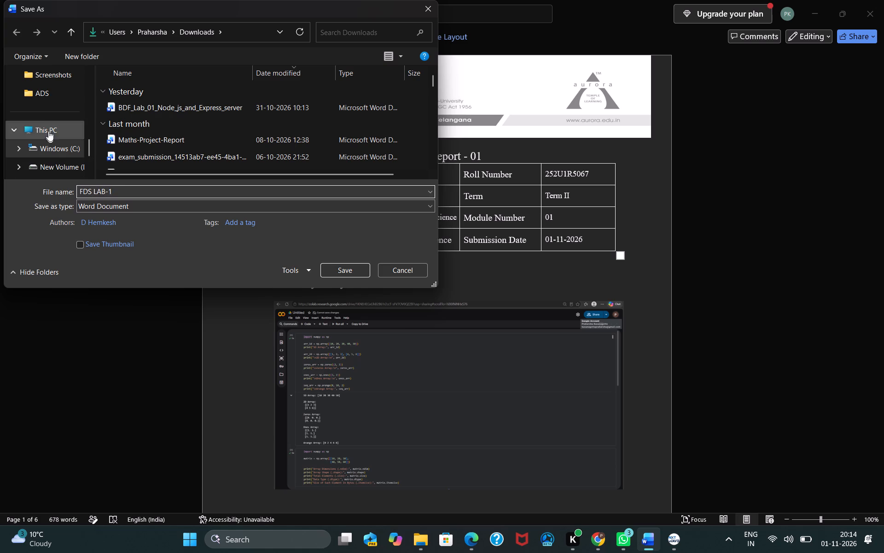
Save the document in the Documents folder under 2 YEAR, TERM-2, FDS.
scroll(51, 96, "up", 1)
right_click(51, 96)
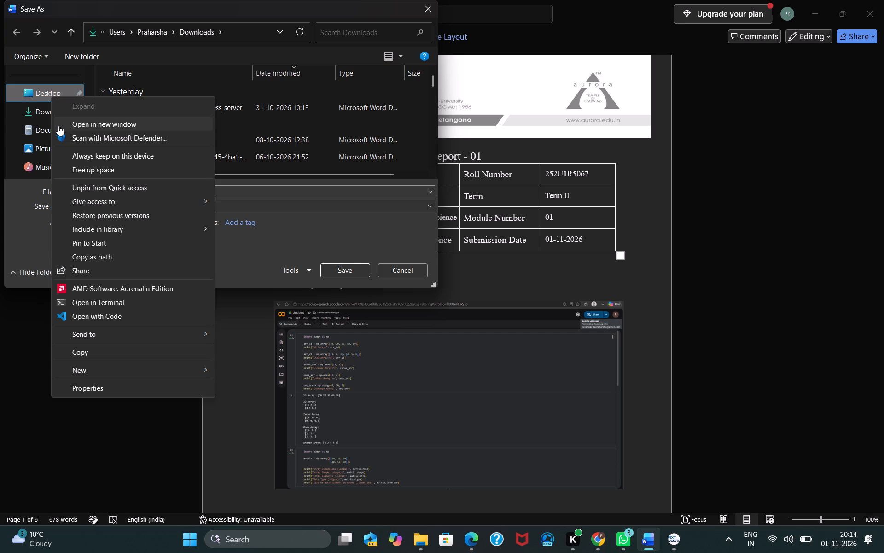
left_click(36, 131)
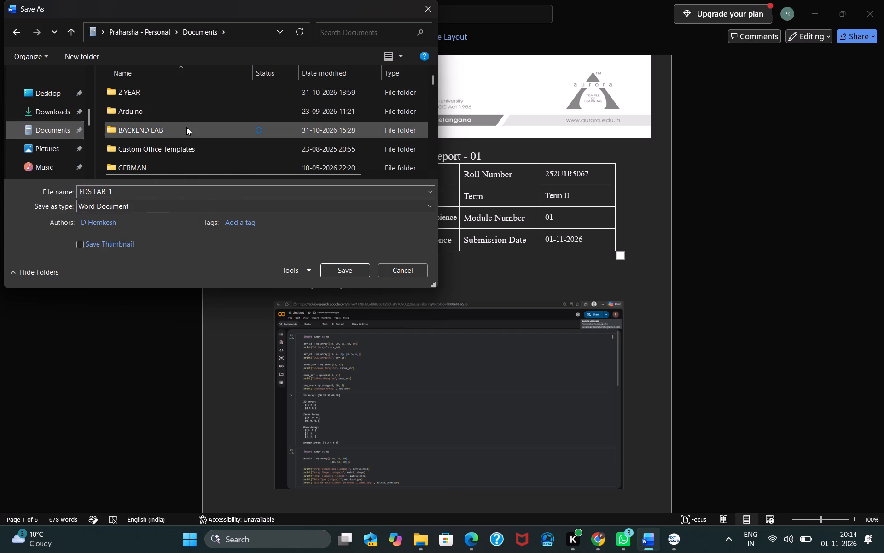
double_click(157, 93)
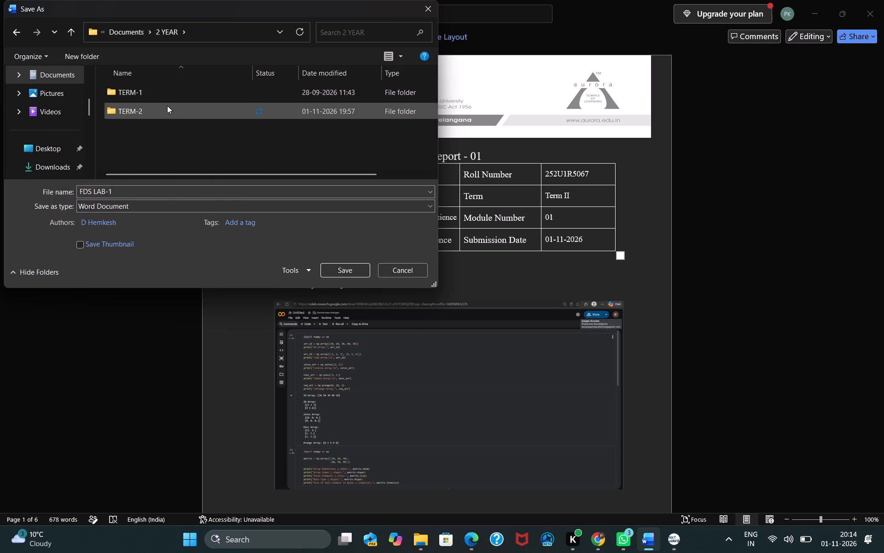
double_click(174, 112)
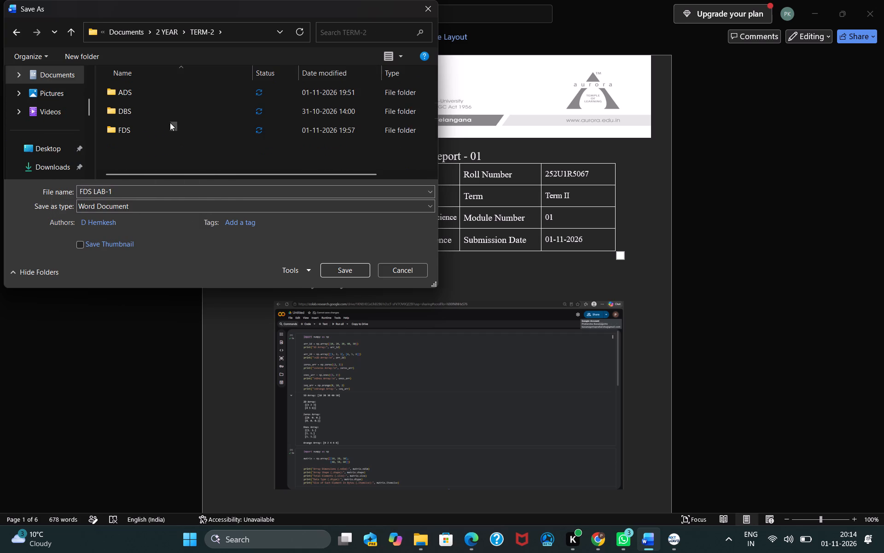
double_click(169, 132)
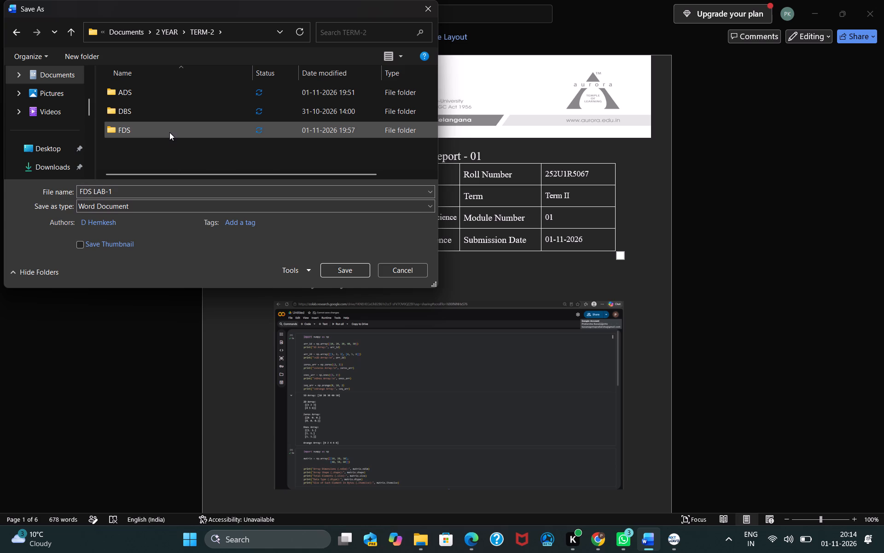
left_click(340, 271)
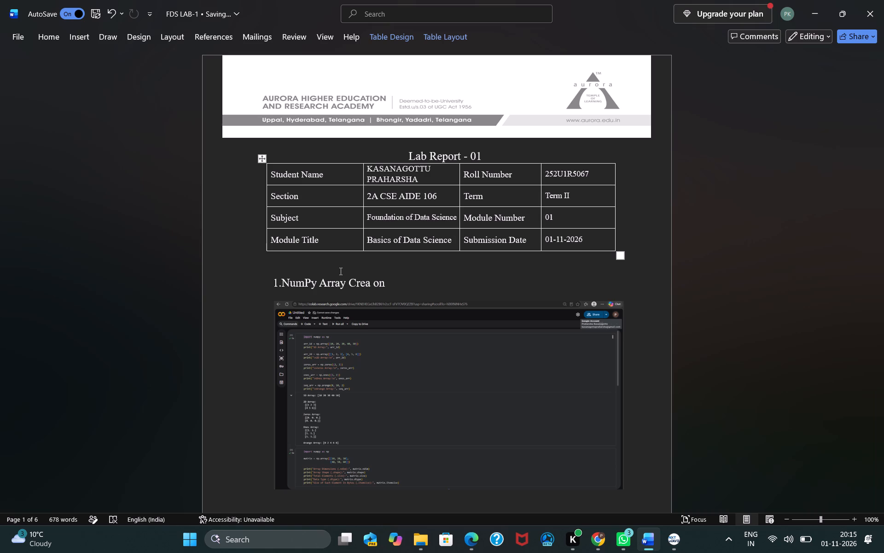
Export the FDS LAB-1 report as a PDF into the same FDS folder.
key("alt+f")
key("alt+e")
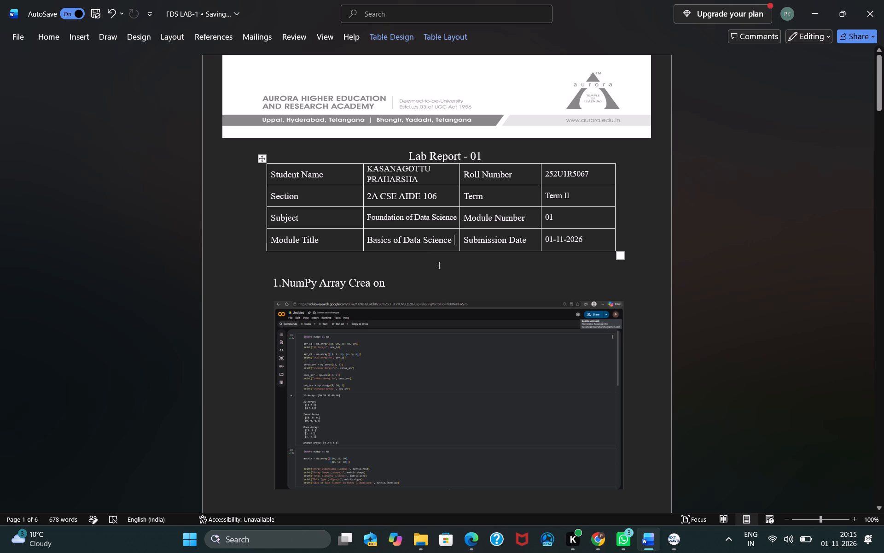
left_click(326, 159)
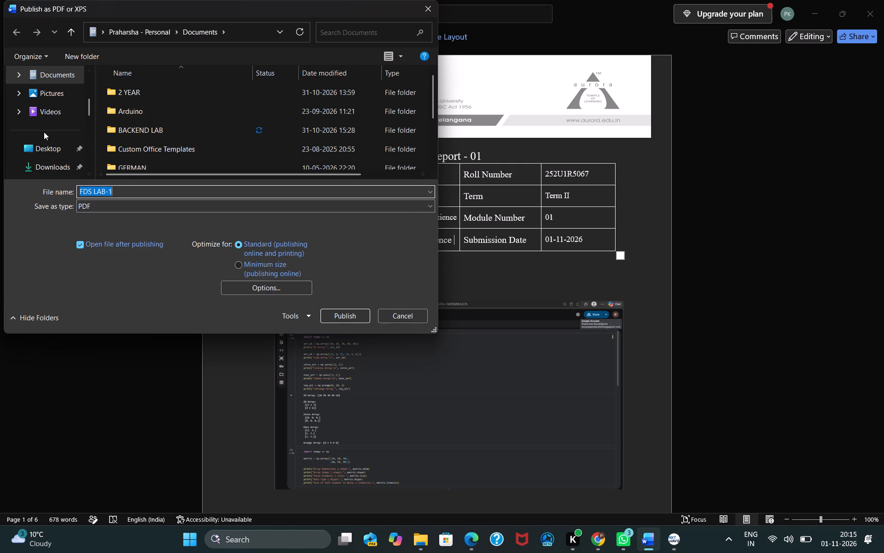
Publish the report as the PDF FDS LAB-1 in Documents under 2 YEAR, TERM-2, FDS.
scroll(44, 132, "down", 1)
scroll(42, 95, "up", 1)
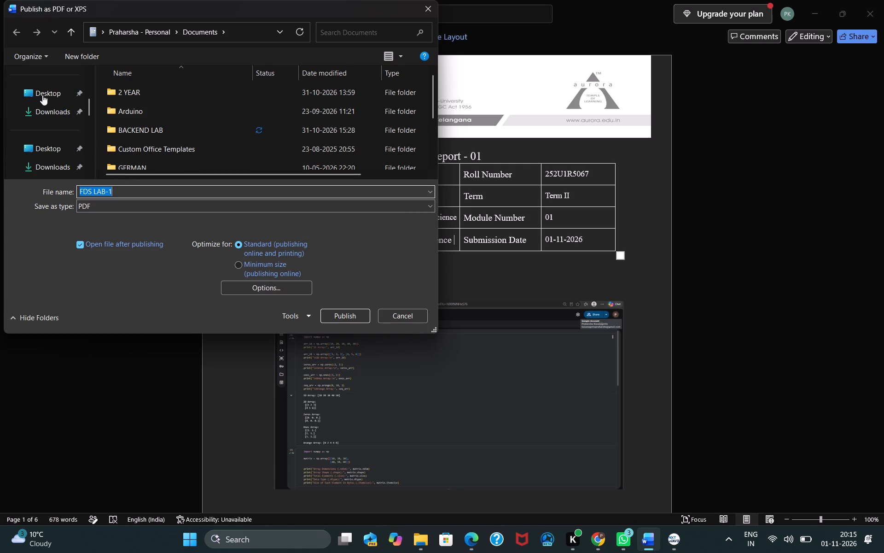
scroll(47, 142, "down", 1)
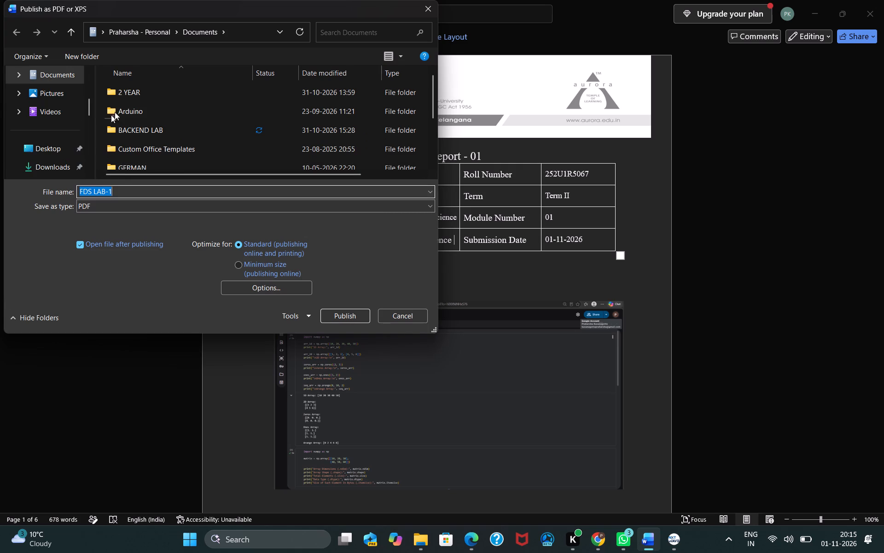
double_click(145, 94)
double_click(181, 113)
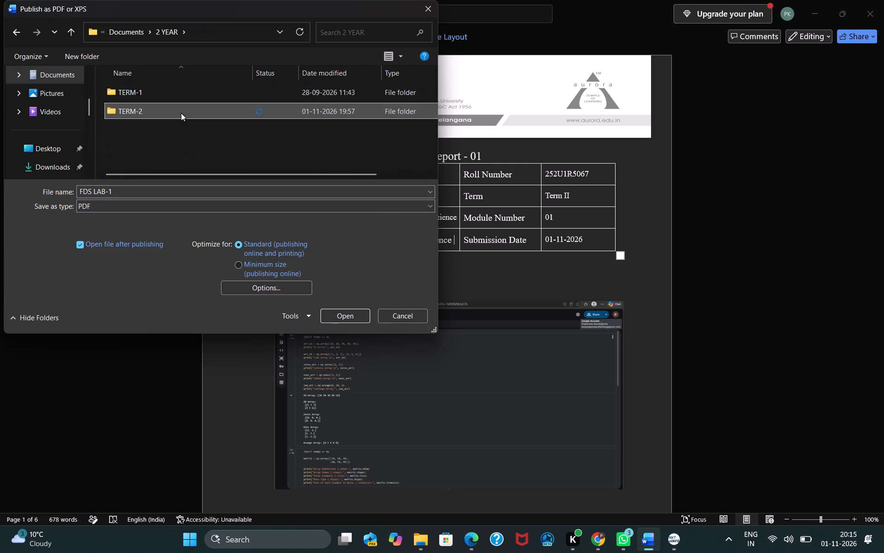
double_click(192, 126)
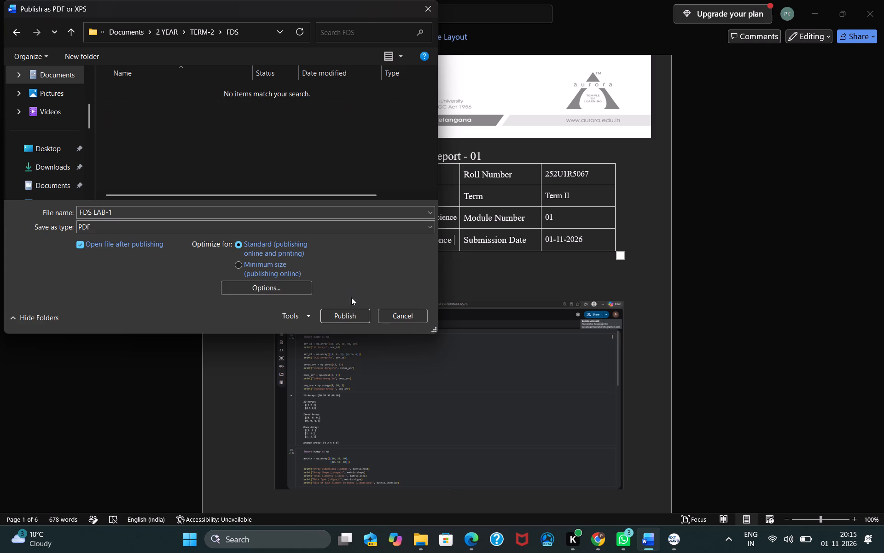
left_click(351, 317)
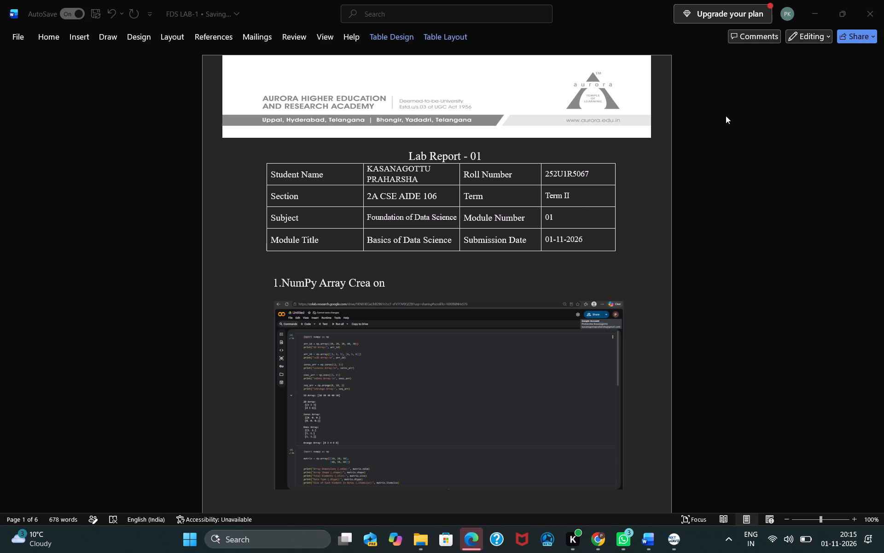
Close the FDS LAB-1 Word document.
left_click(883, 0)
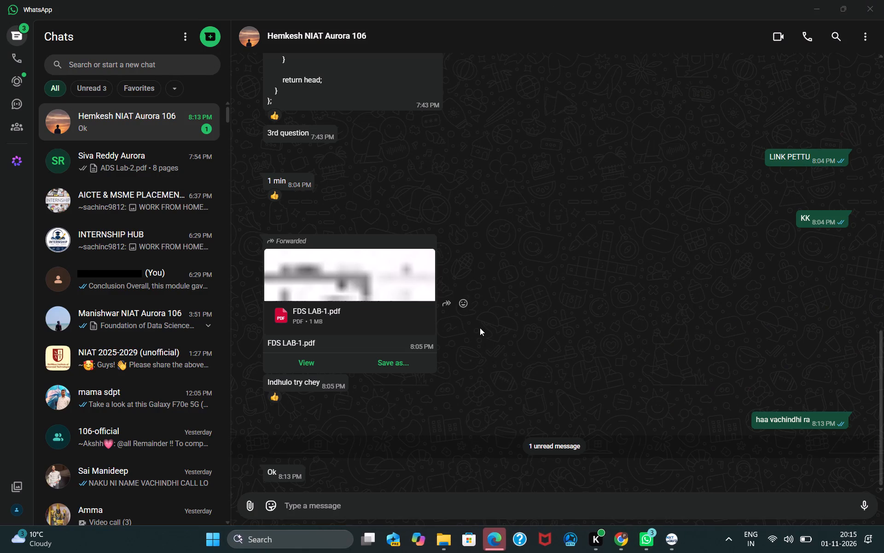
Open the exported FDS LAB-1 PDF from the FDS folder and check its pages from the title table to the Slicing section.
scroll(480, 328, "down", 4)
left_click(441, 546)
double_click(54, 462)
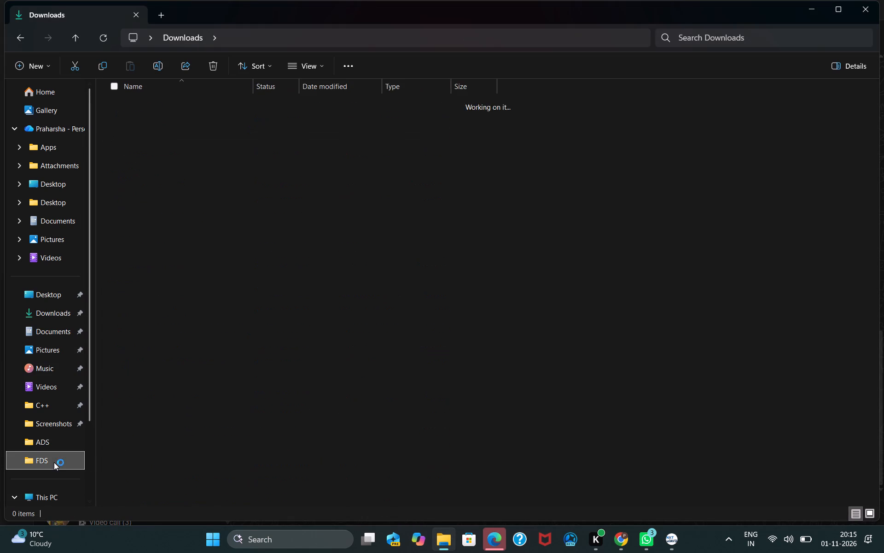
double_click(207, 130)
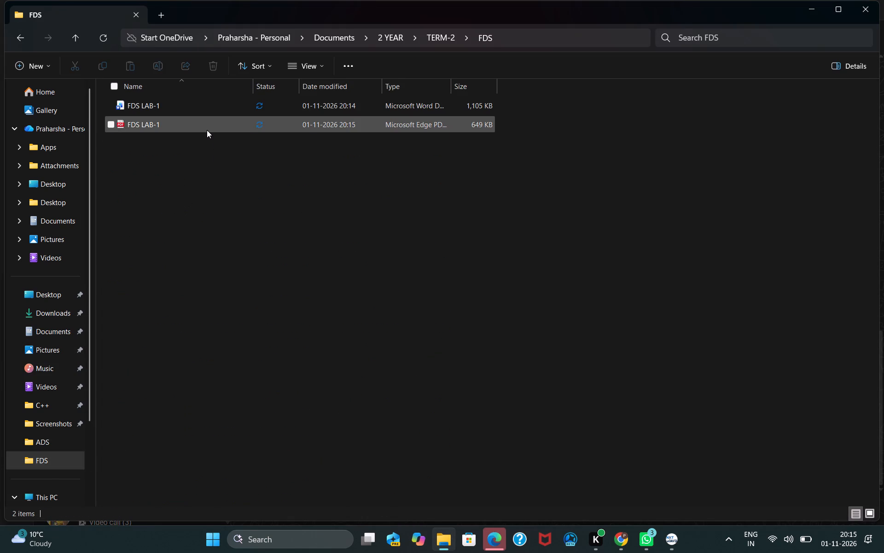
scroll(348, 246, "down", 11)
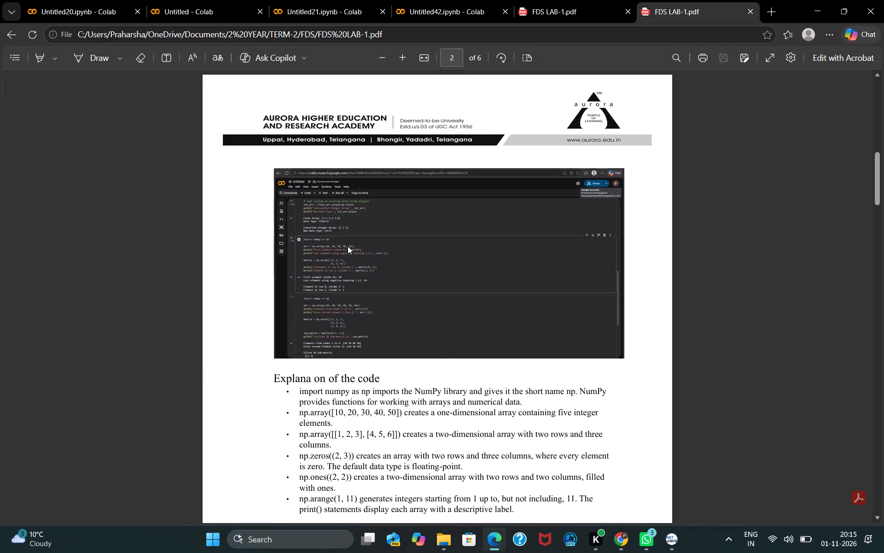
scroll(348, 246, "down", 19)
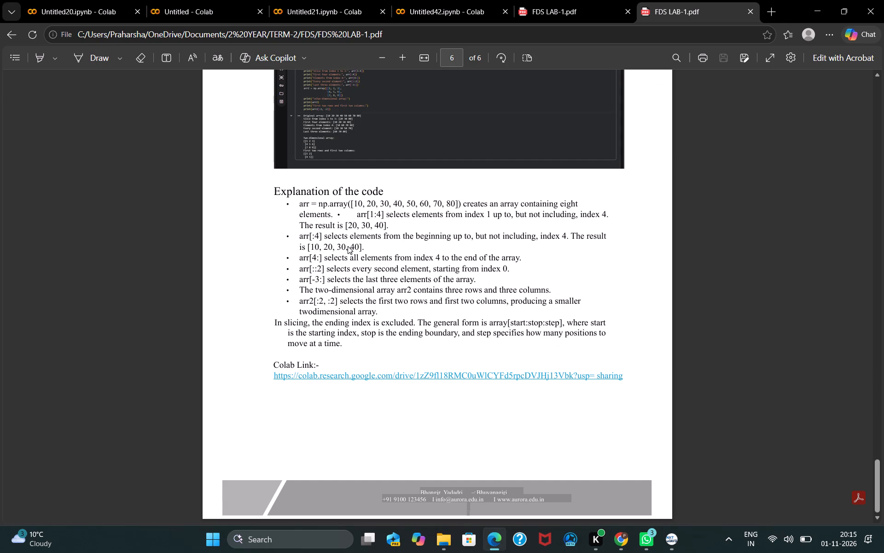
scroll(348, 246, "down", 5)
scroll(415, 236, "down", 6)
scroll(415, 236, "up", 3)
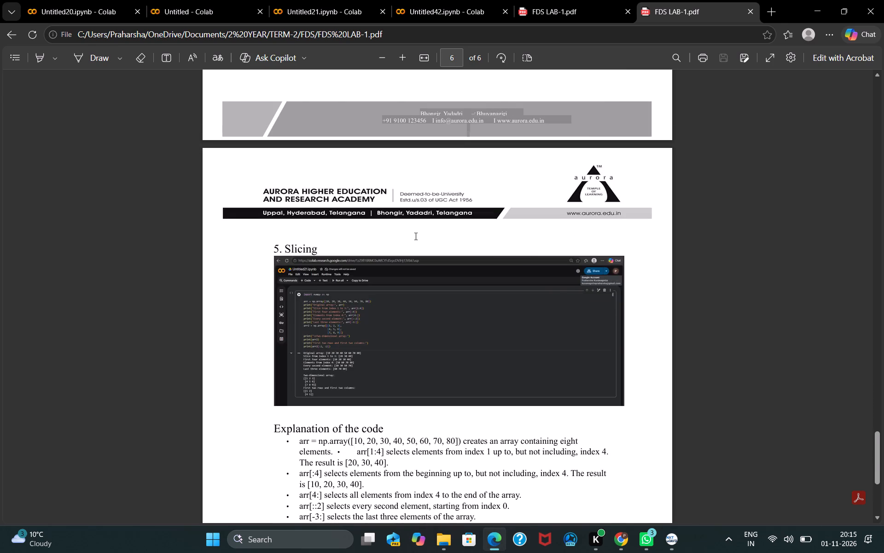
scroll(415, 236, "up", 4)
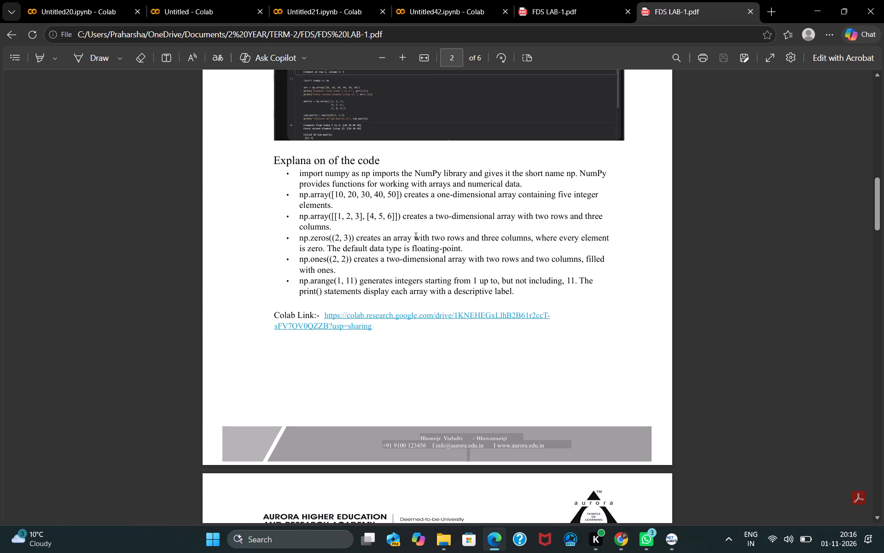
scroll(415, 236, "up", 20)
scroll(415, 236, "up", 1)
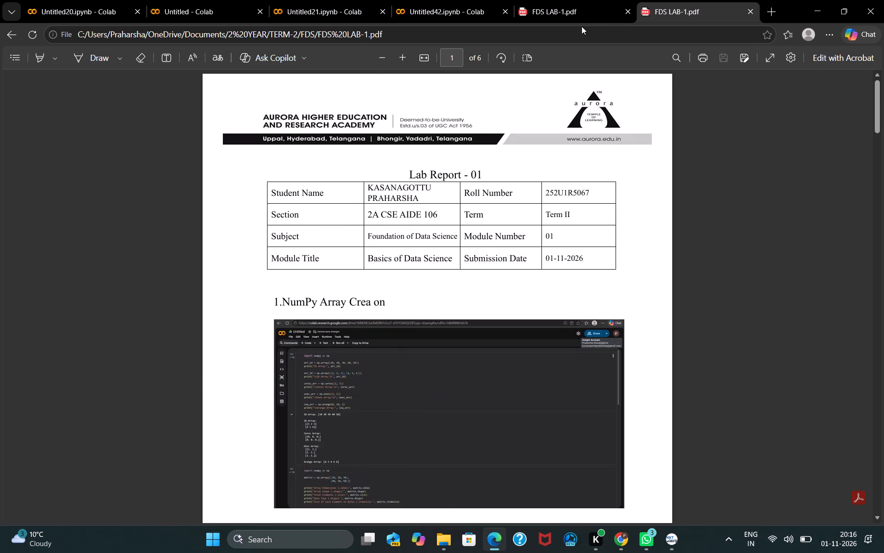
Close the whole browser window with the Colab notebooks and FDS LAB-1 PDFs, leaving the notebook pages without saving their changes.
left_click(883, 0)
left_click(504, 118)
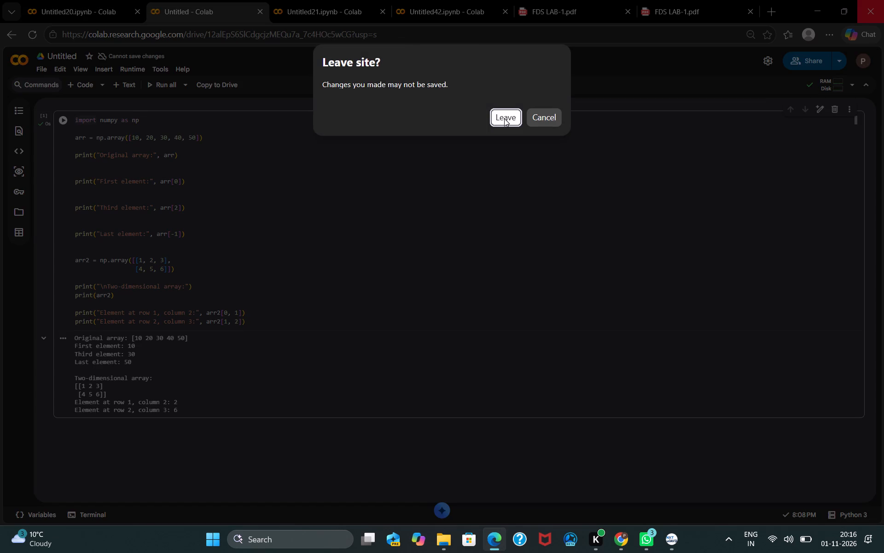
left_click(518, 113)
left_click(506, 111)
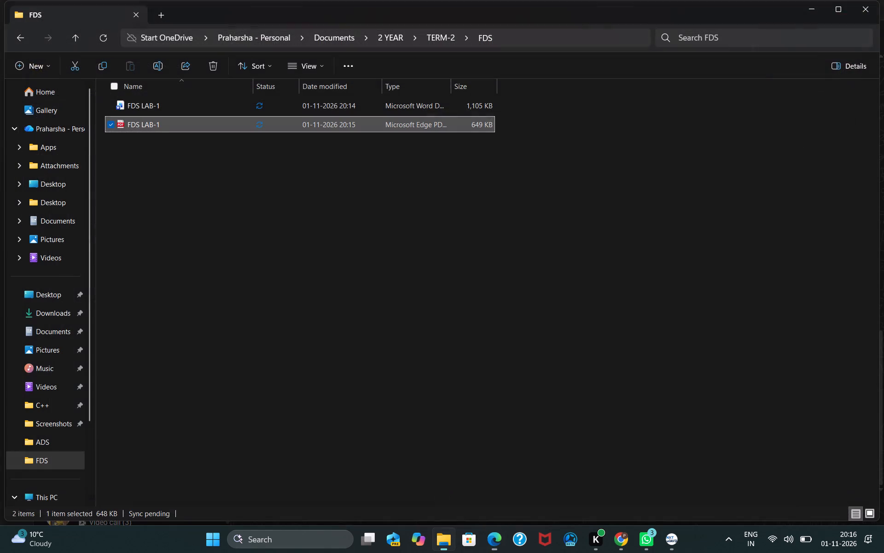
left_click(677, 237)
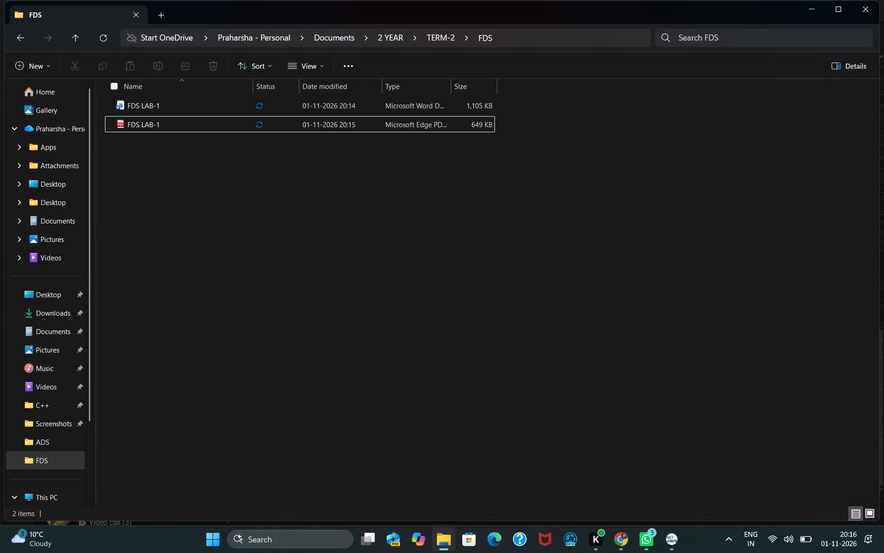
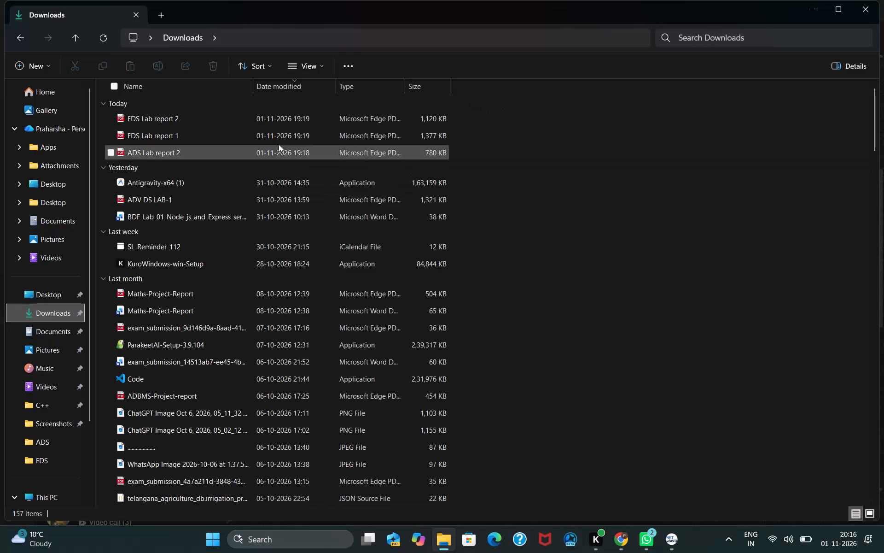
Open the FDS Lab report 2 PDF from the Downloads folder in Word, for this time only, and enable editing.
right_click(313, 120)
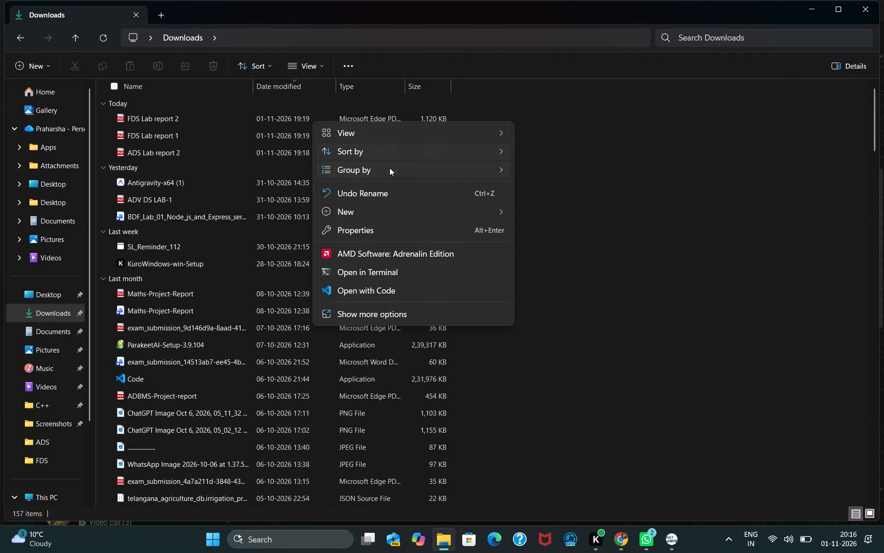
left_click_drag(580, 117, 343, 125)
left_click(343, 125)
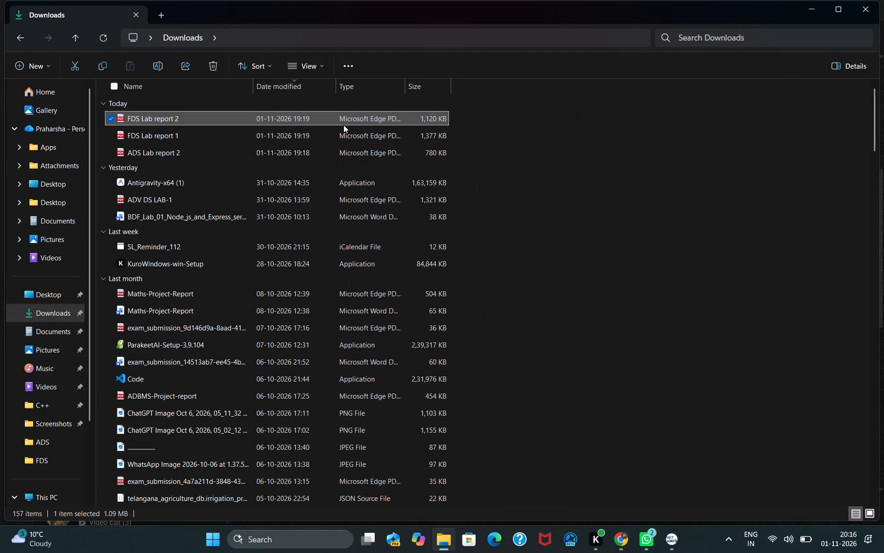
left_click(547, 159)
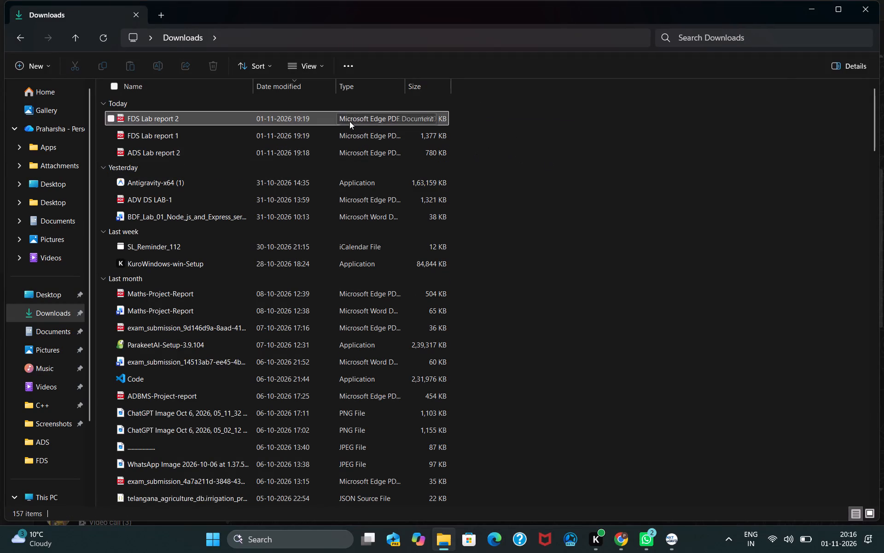
right_click(349, 121)
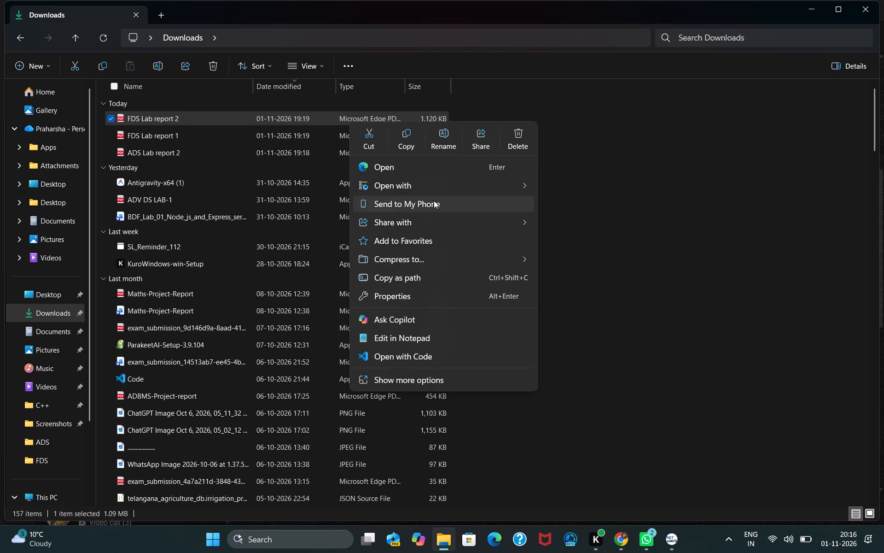
left_click(441, 190)
left_click(571, 254)
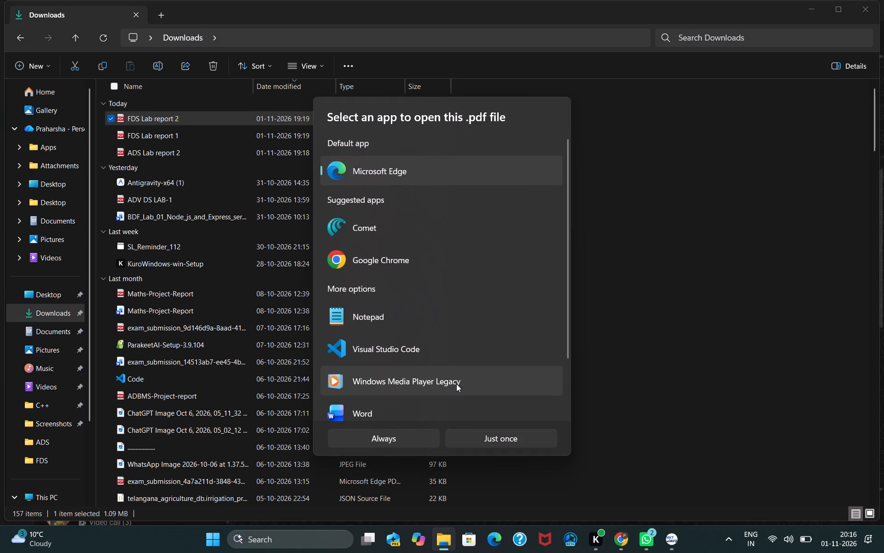
left_click(455, 404)
left_click(498, 442)
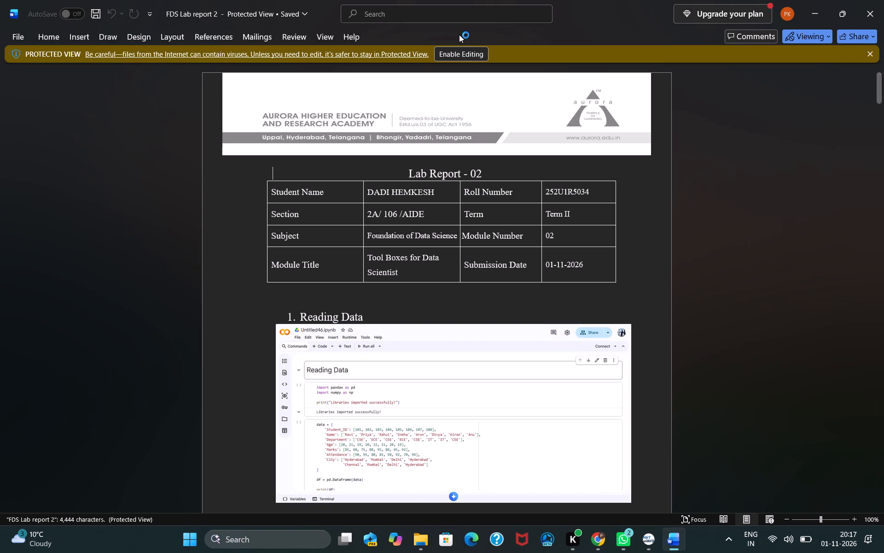
left_click(459, 53)
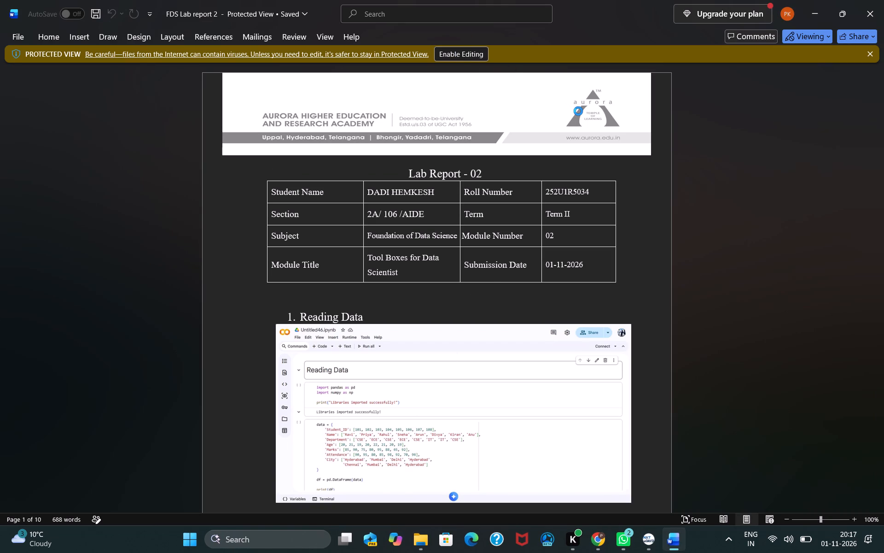
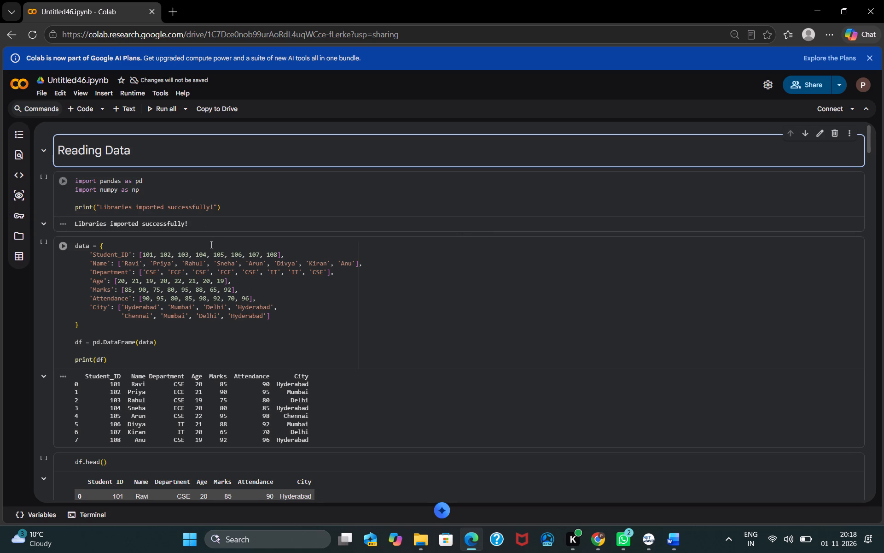
Skim the Untitled46.ipynb Colab notebook from the Reading Data heading through its DataFrame cells and return to the start.
scroll(406, 289, "down", 7)
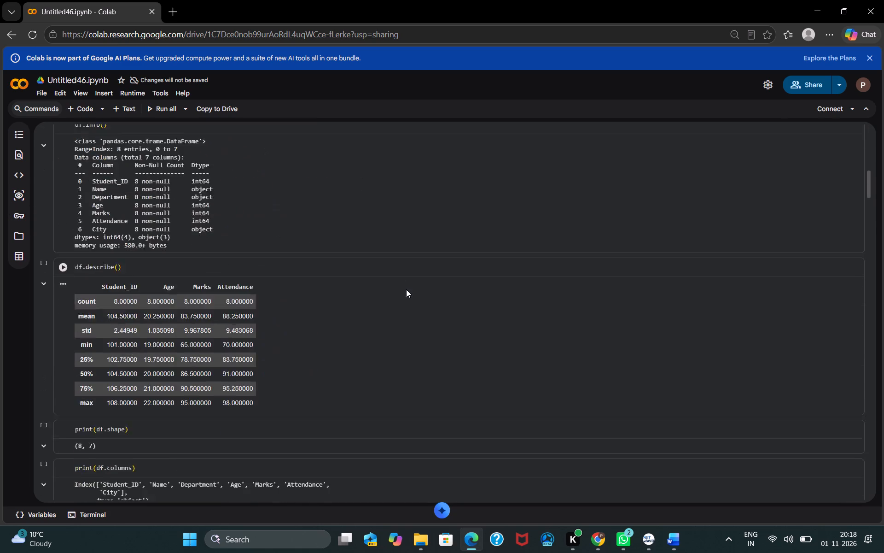
scroll(406, 289, "down", 9)
scroll(406, 289, "up", 8)
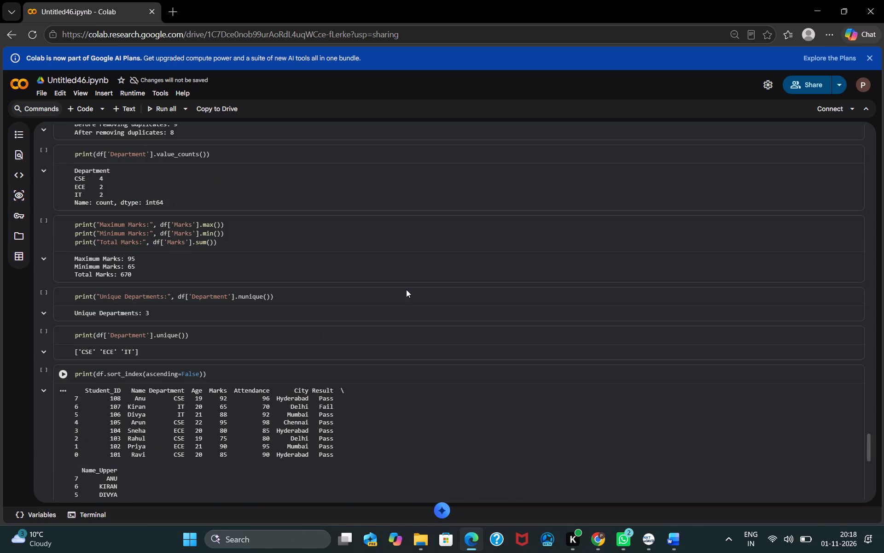
scroll(406, 289, "up", 15)
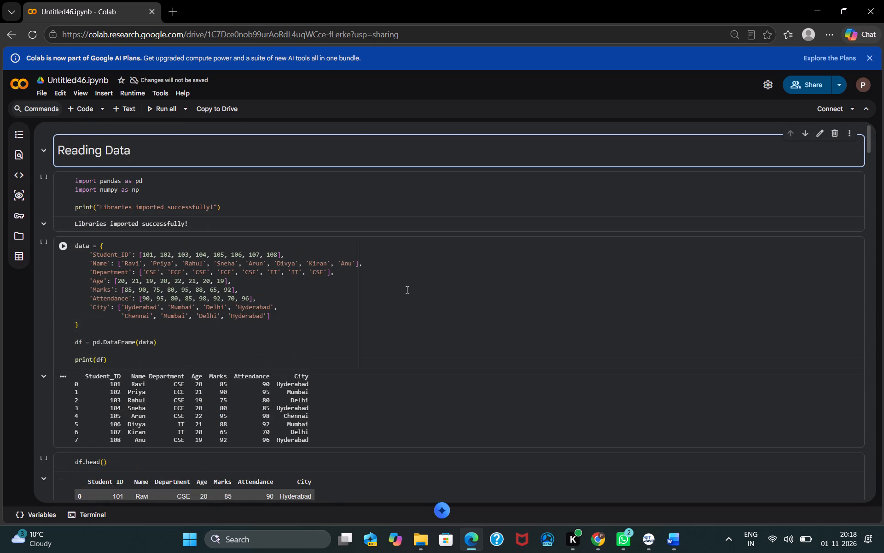
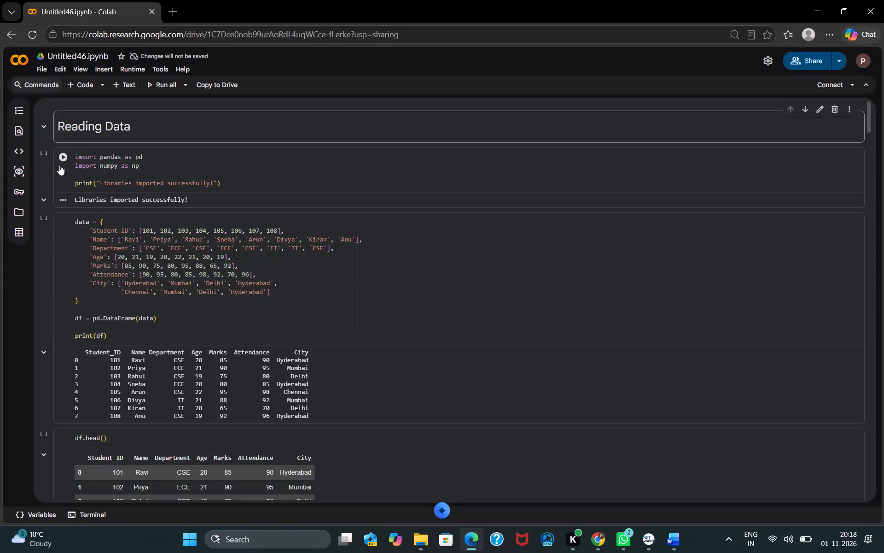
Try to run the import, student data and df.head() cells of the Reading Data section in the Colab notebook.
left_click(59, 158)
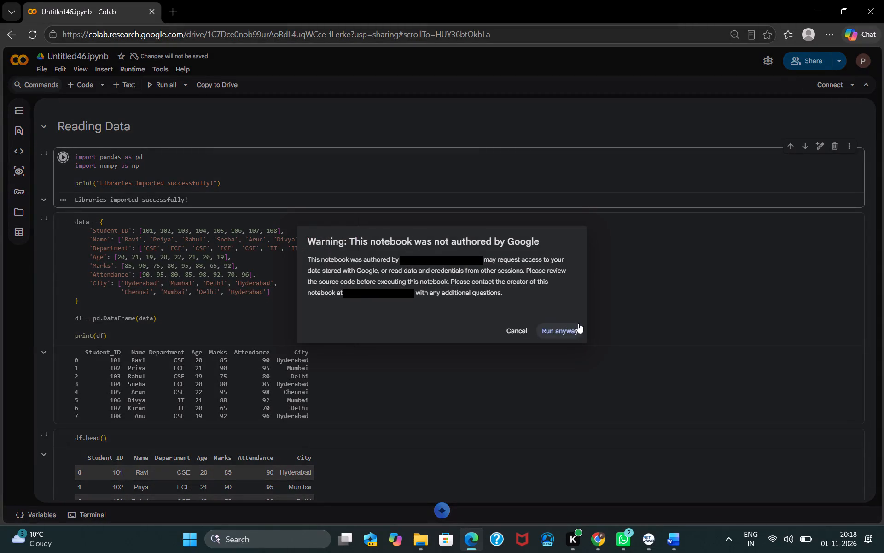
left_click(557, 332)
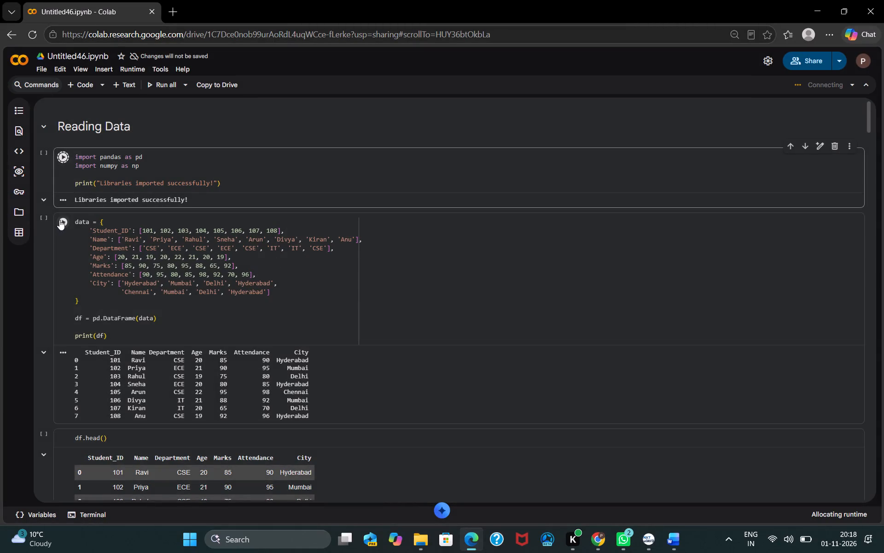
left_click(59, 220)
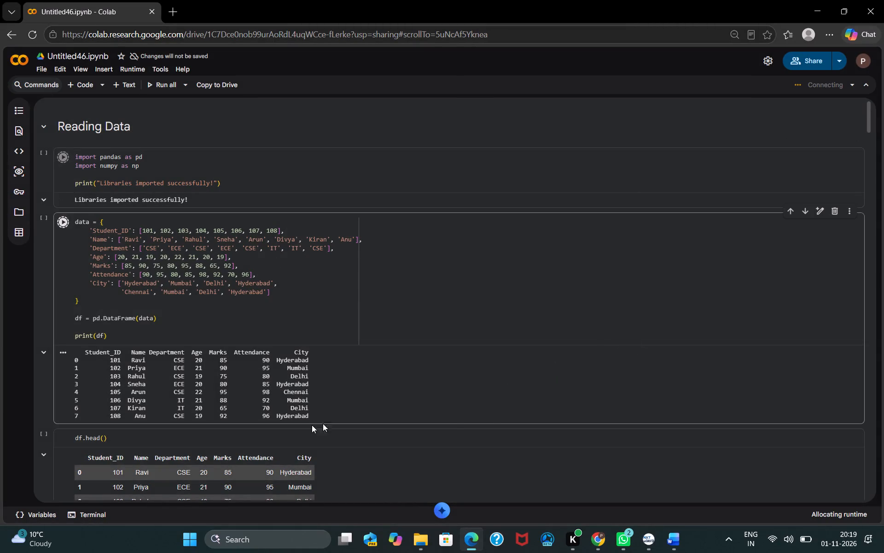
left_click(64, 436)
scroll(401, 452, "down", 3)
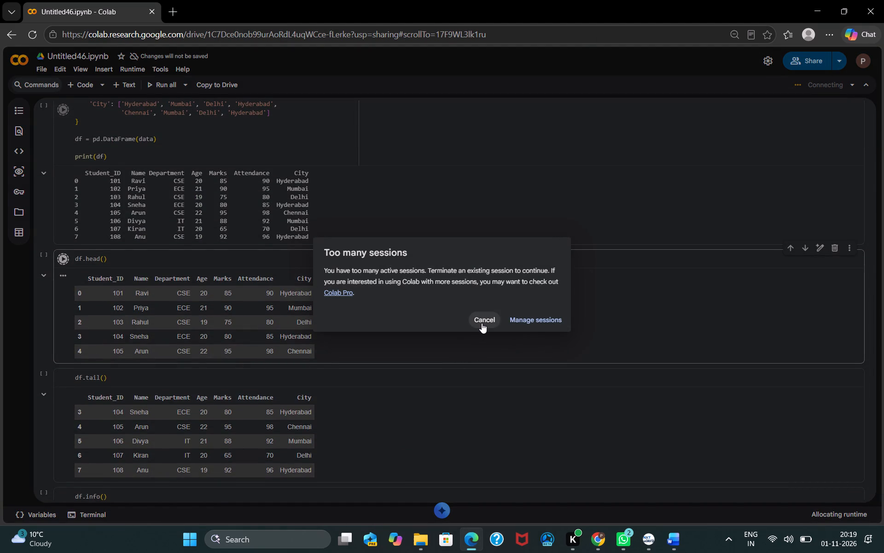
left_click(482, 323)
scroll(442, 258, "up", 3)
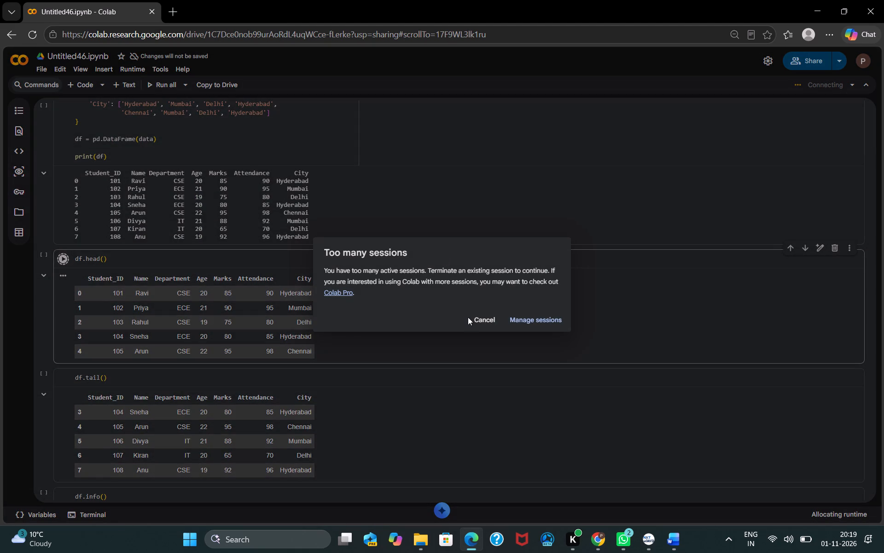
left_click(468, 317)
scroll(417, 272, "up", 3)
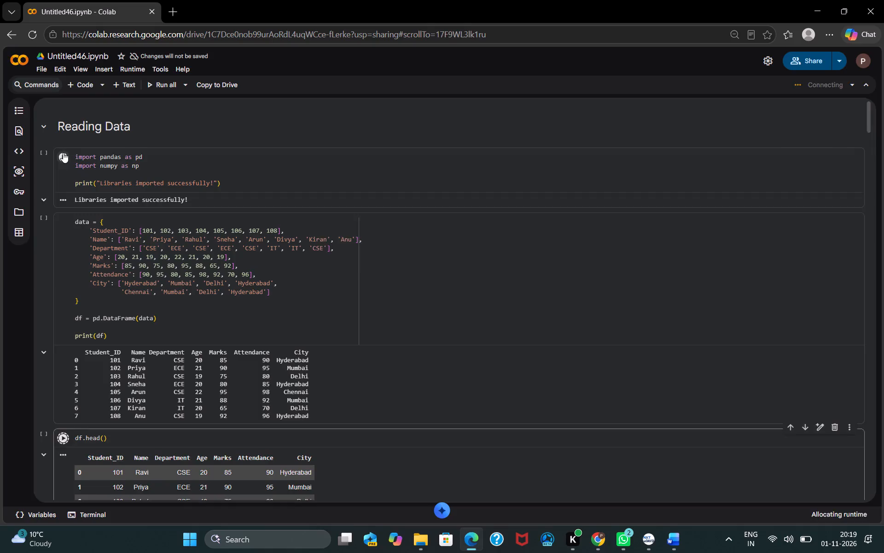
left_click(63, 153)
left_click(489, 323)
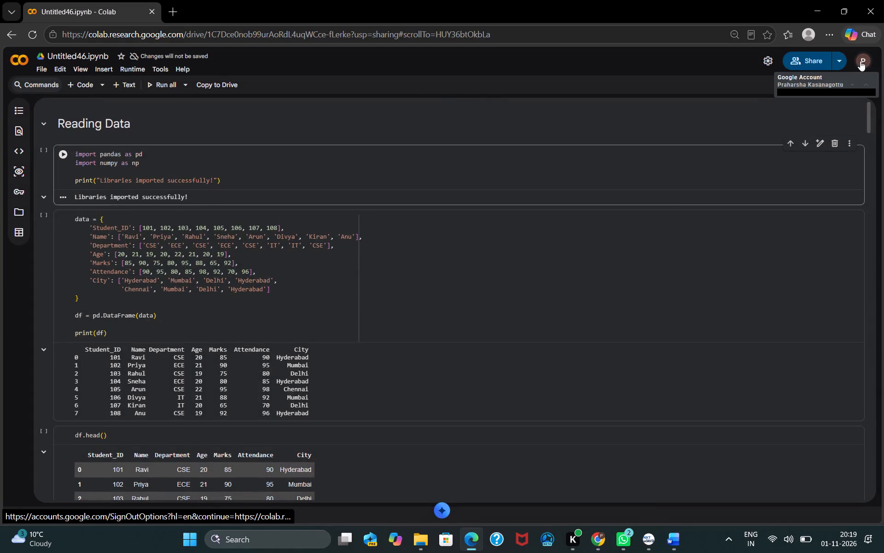
Capture a rectangular screenshot of the Colab notebook's Reading Data section, from the address bar down to the df.head() output, with the account tooltip showing.
scroll(687, 206, "down", 1)
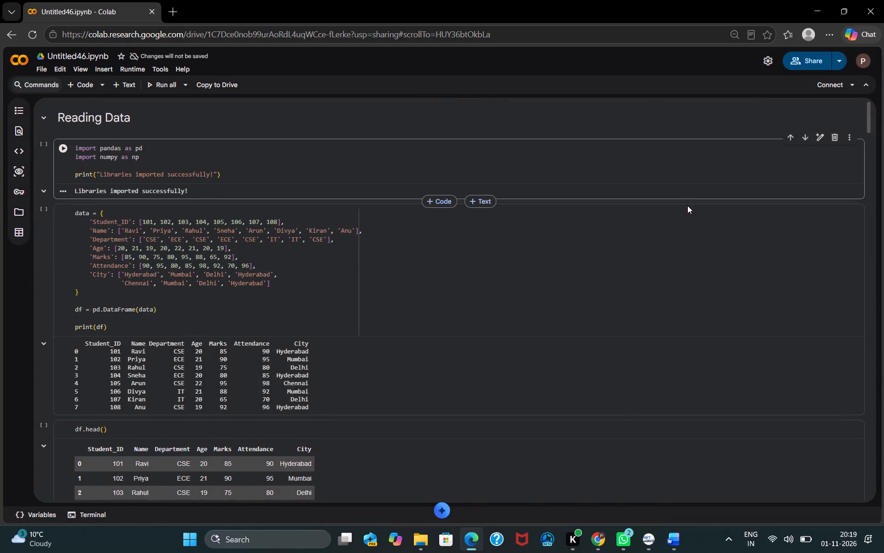
scroll(687, 206, "down", 1)
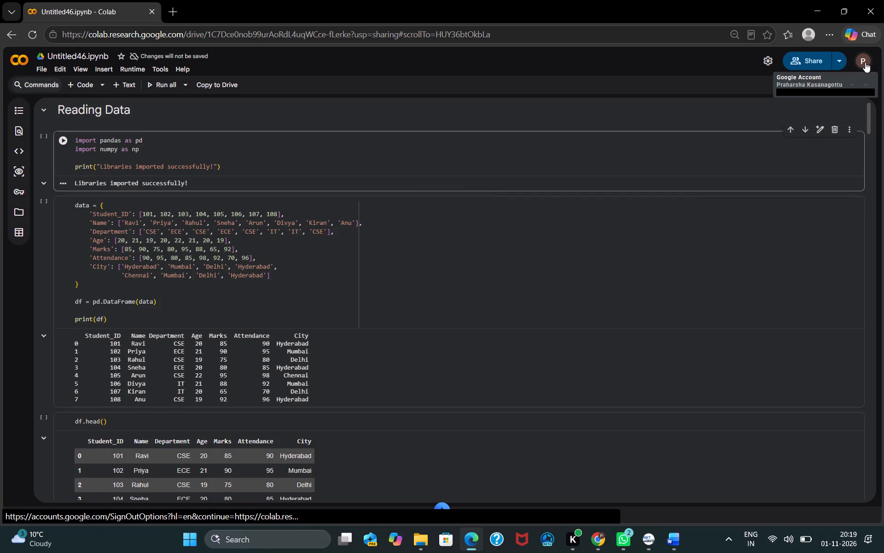
key("Print")
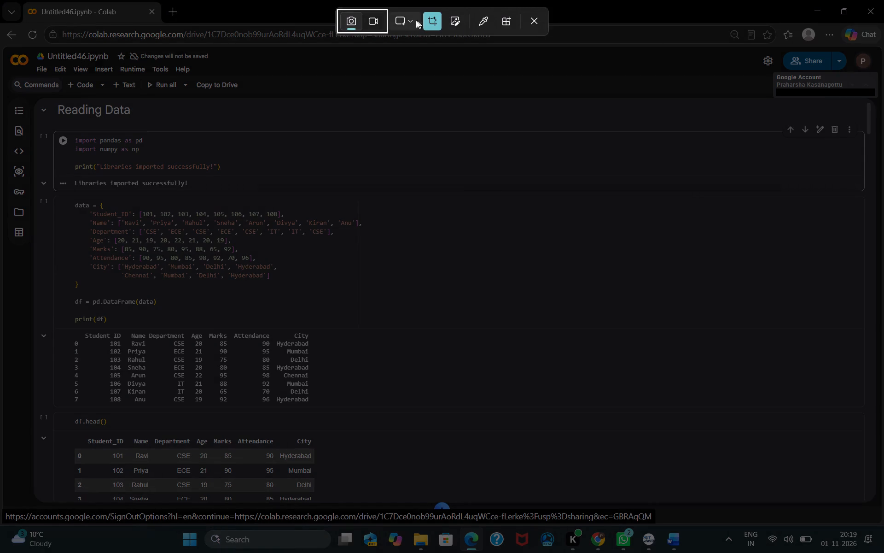
left_click(396, 16)
left_click(412, 24)
left_click_drag(4, 24, 709, 403)
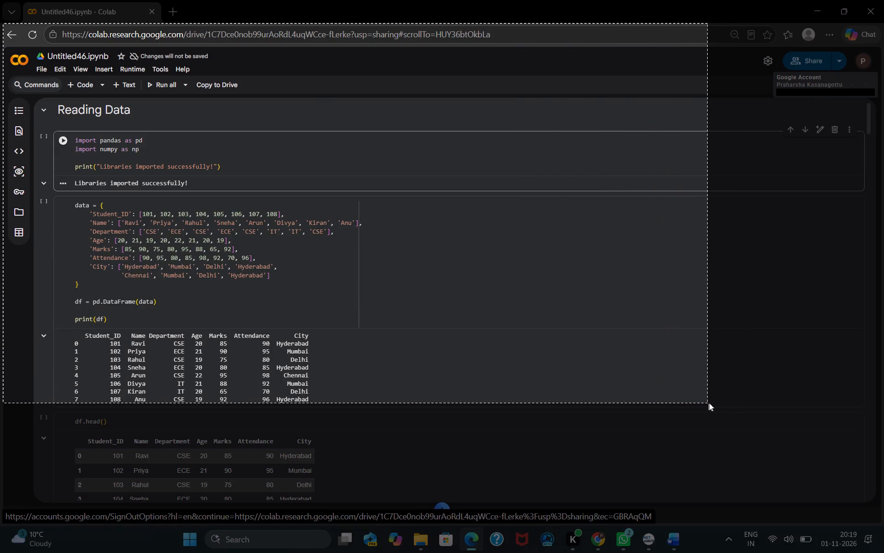
left_click_drag(709, 403, 878, 497)
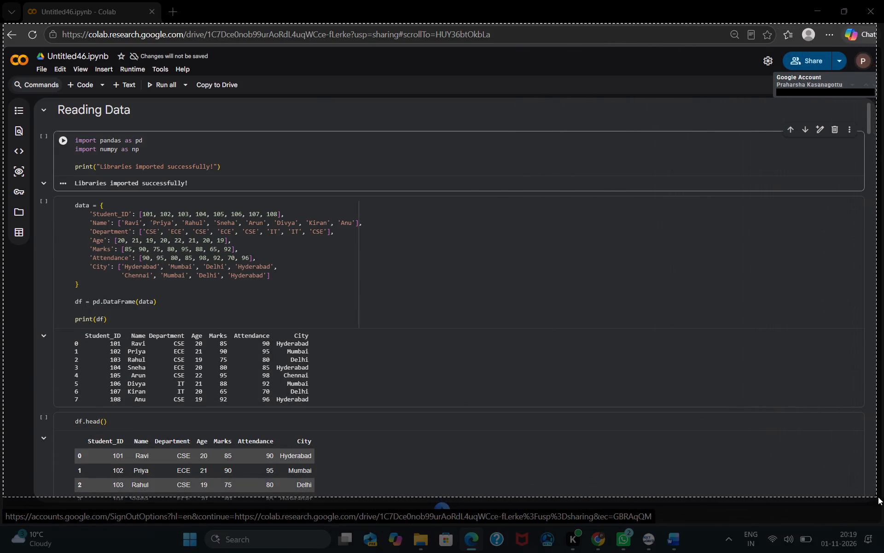
left_click_drag(878, 497, 883, 502)
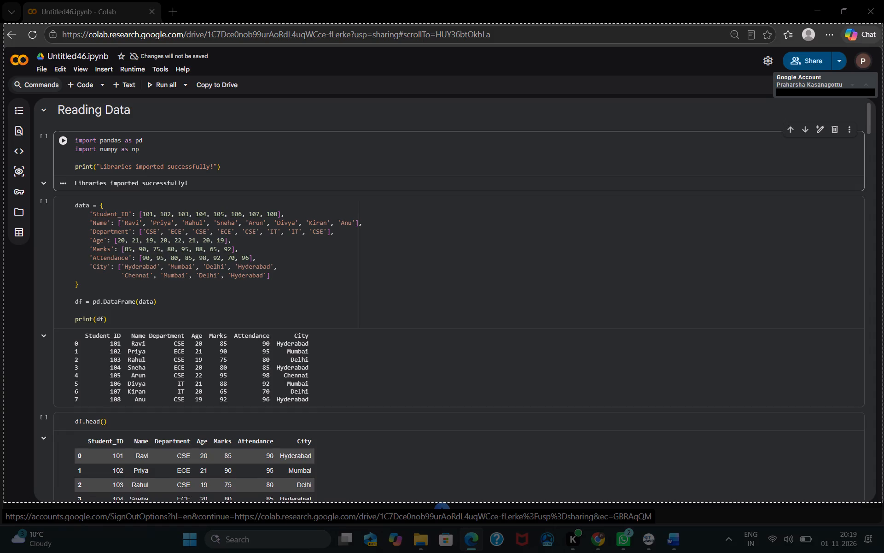
left_click_drag(883, 502, 883, 501)
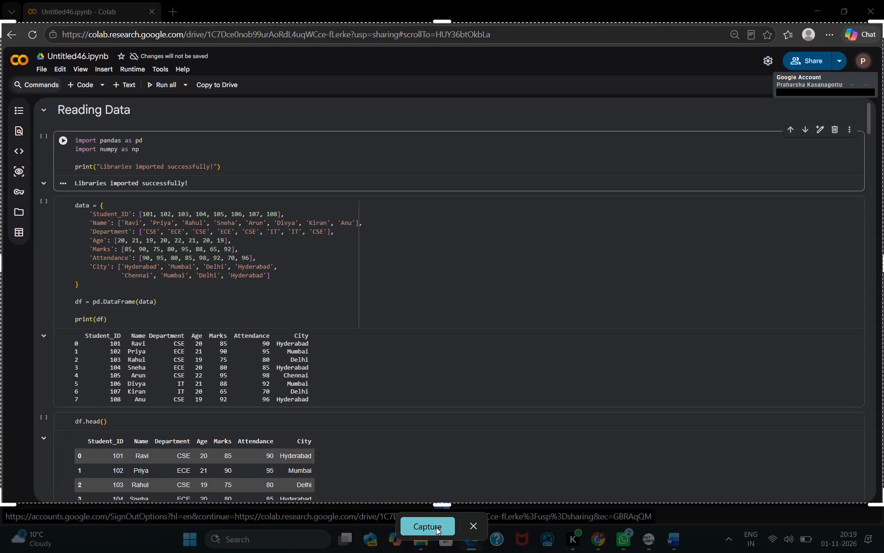
left_click(436, 527)
key("ctrl+c")
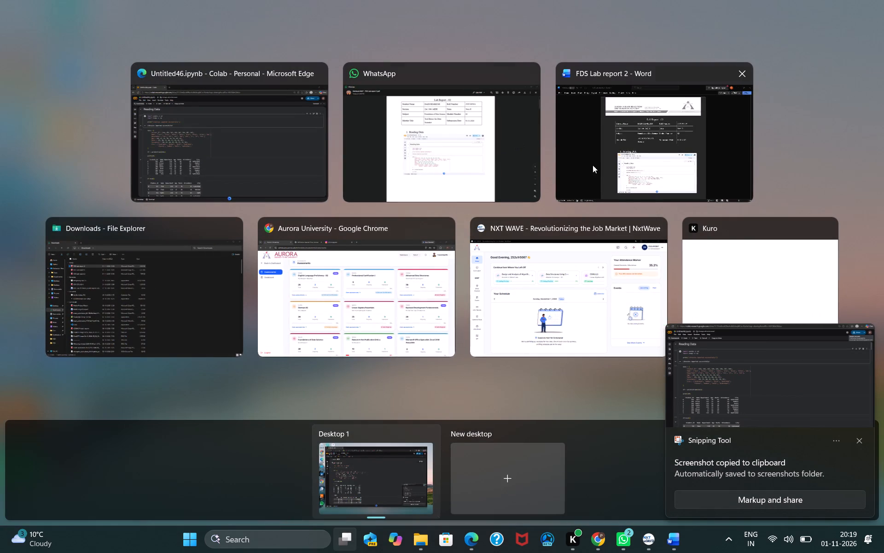
Switch to the FDS Lab report 2 document in Word and go to the existing screenshot under the Reading Data heading.
left_click(613, 171)
scroll(535, 355, "down", 1)
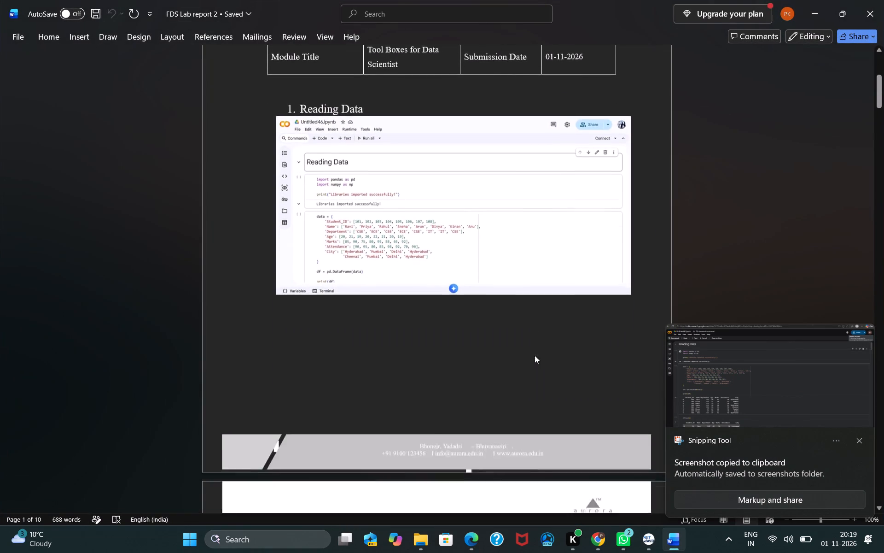
Replace the first screenshot under Reading Data in FDS Lab report 2 with the copied notebook screenshot.
scroll(494, 274, "up", 1)
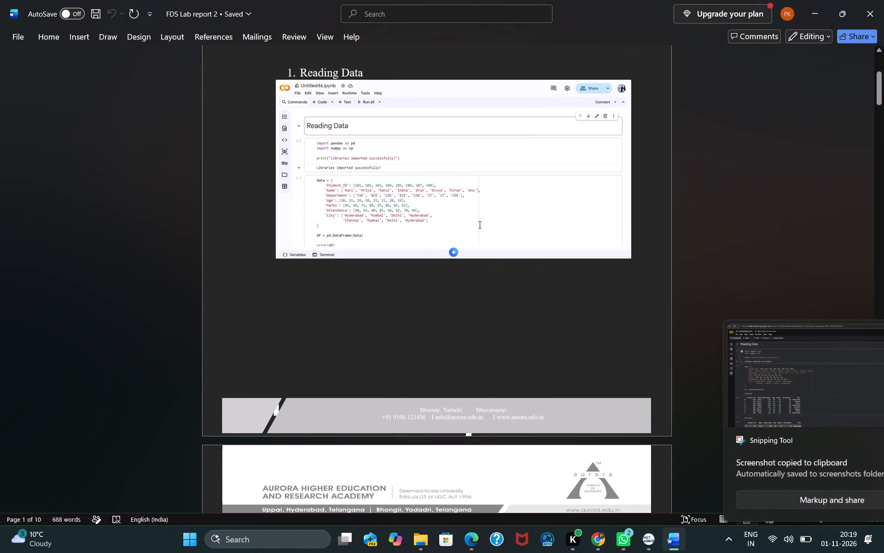
left_click(479, 224)
key("BackSpace")
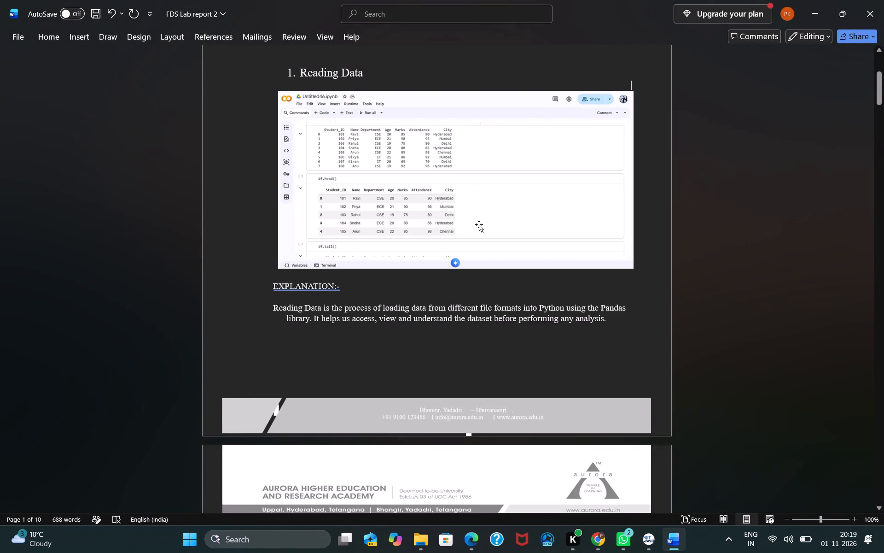
key("BackSpace")
key("BackSpace")
key("ctrl+v")
Compare the report's remaining Reading Data screenshot with the notebook cells up to the Selecting and Filtering Data heading.
scroll(603, 335, "down", 5)
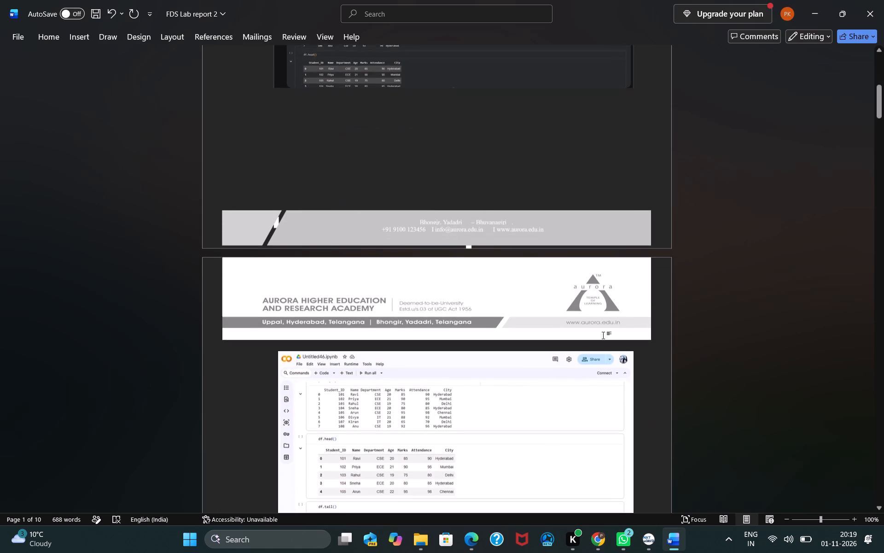
scroll(603, 335, "down", 2)
scroll(698, 341, "down", 1)
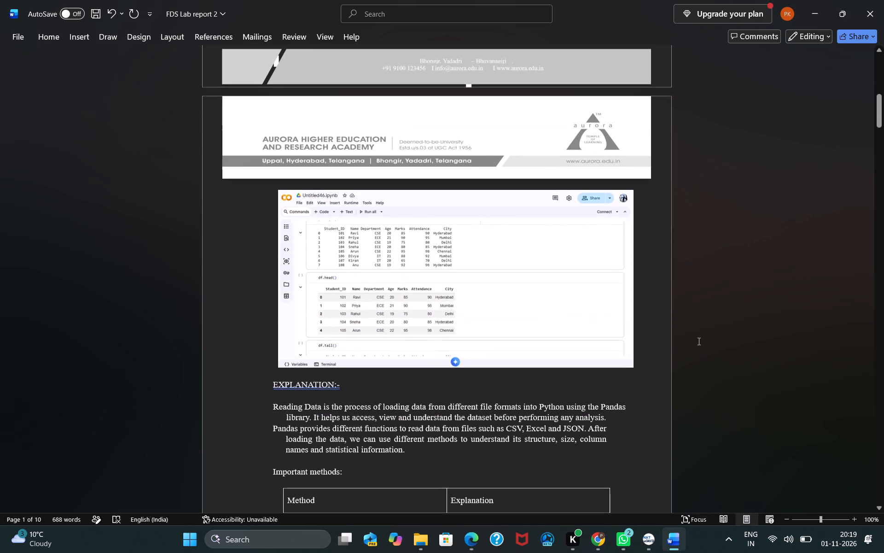
scroll(698, 341, "down", 1)
scroll(558, 240, "down", 2)
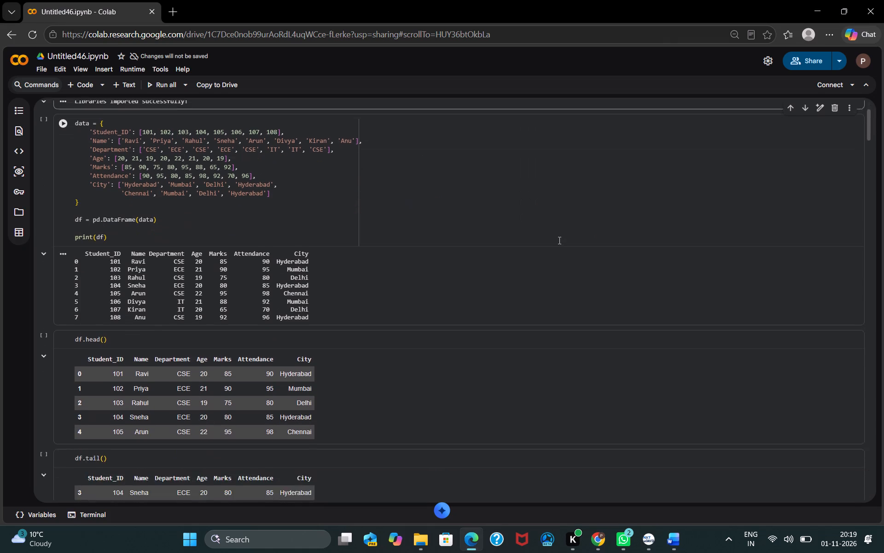
scroll(558, 240, "down", 7)
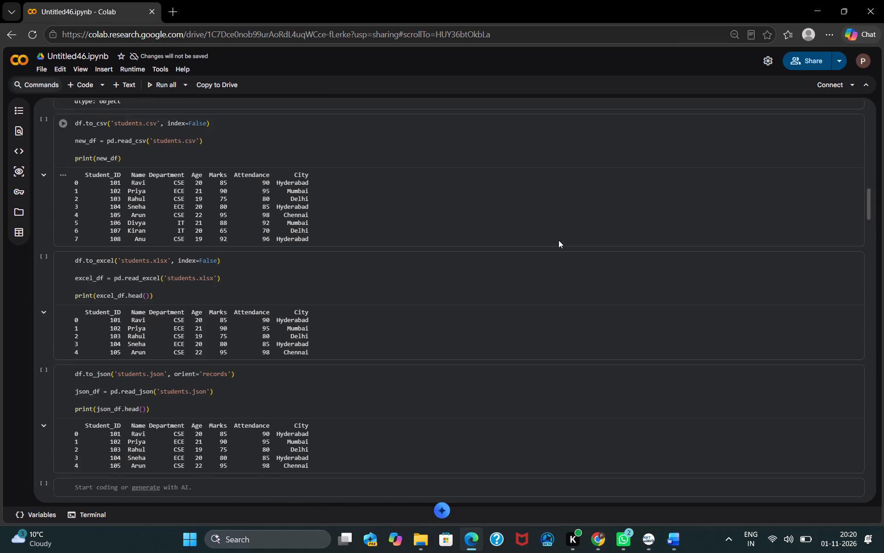
scroll(558, 240, "down", 2)
scroll(558, 240, "up", 1)
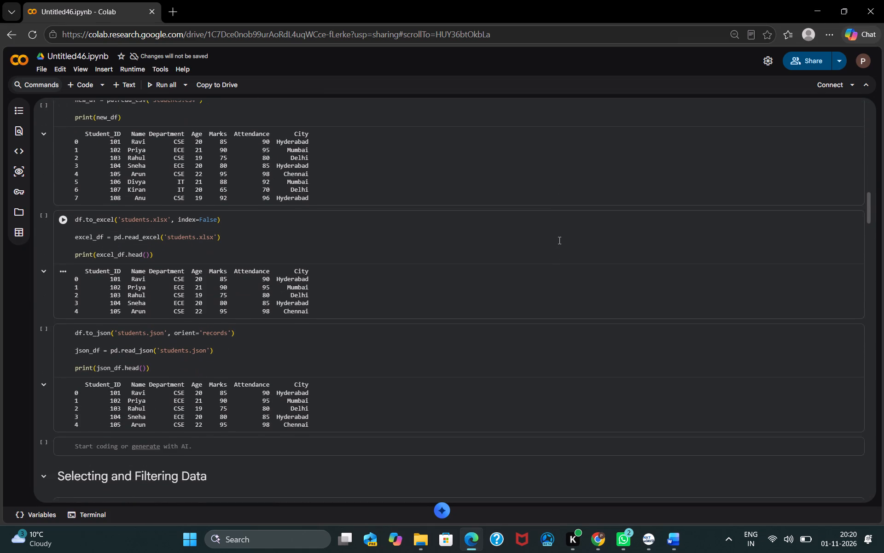
Switch to Word and review the report's pages from Reading Data to the Selecting and Filtering Data section.
left_click(417, 145)
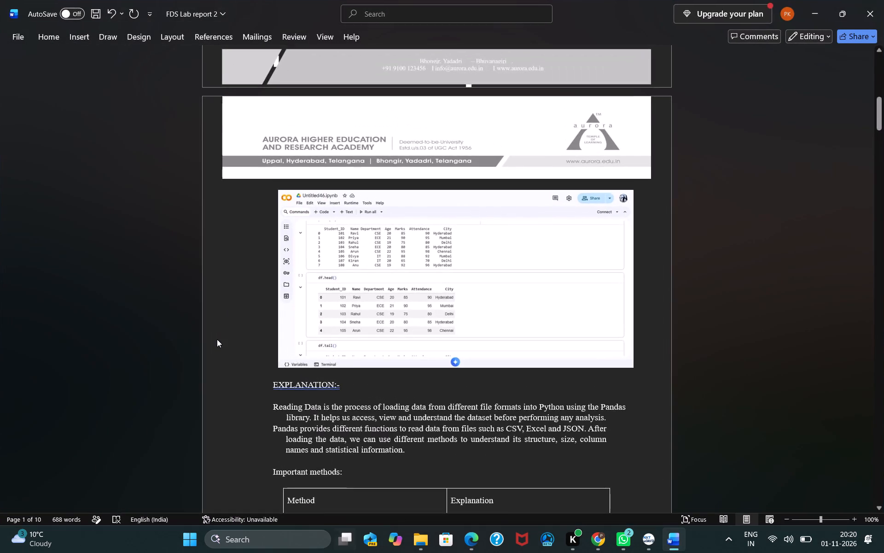
scroll(217, 339, "down", 9)
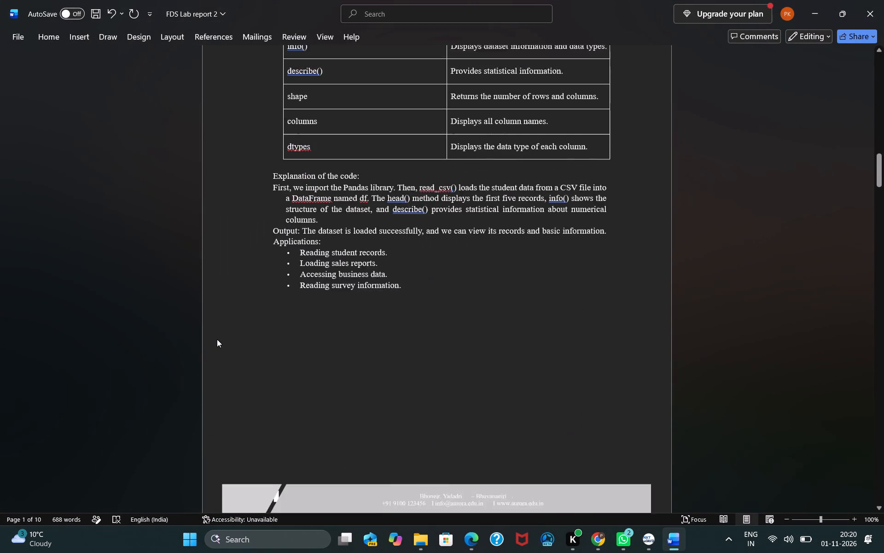
scroll(217, 339, "down", 5)
scroll(217, 339, "up", 1)
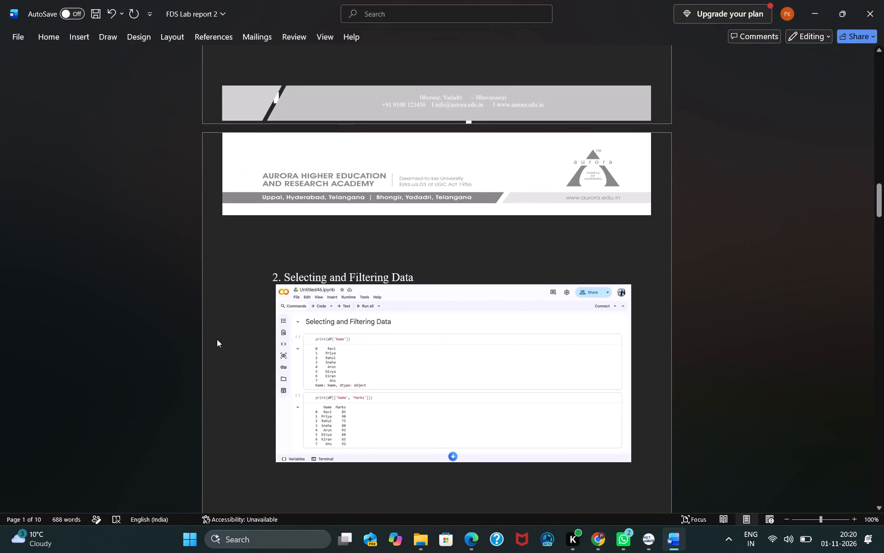
scroll(217, 339, "up", 3)
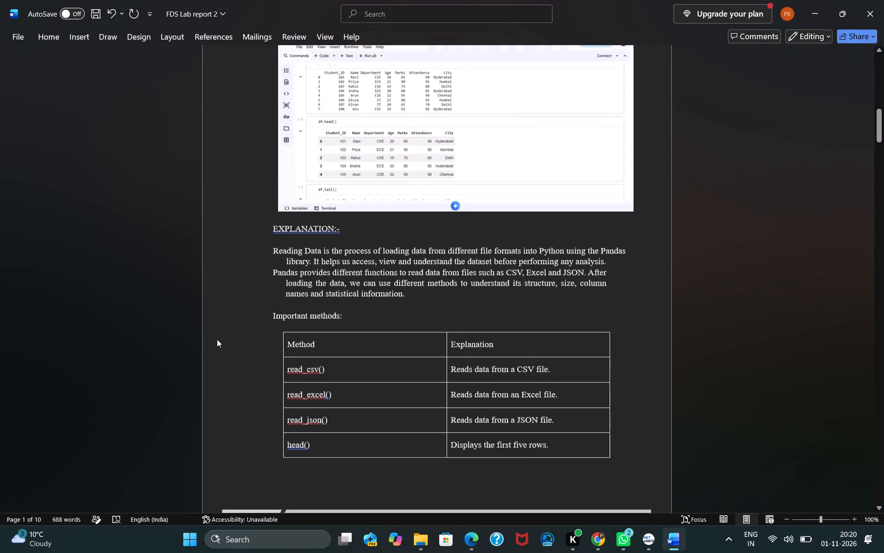
scroll(217, 339, "up", 8)
scroll(217, 339, "down", 4)
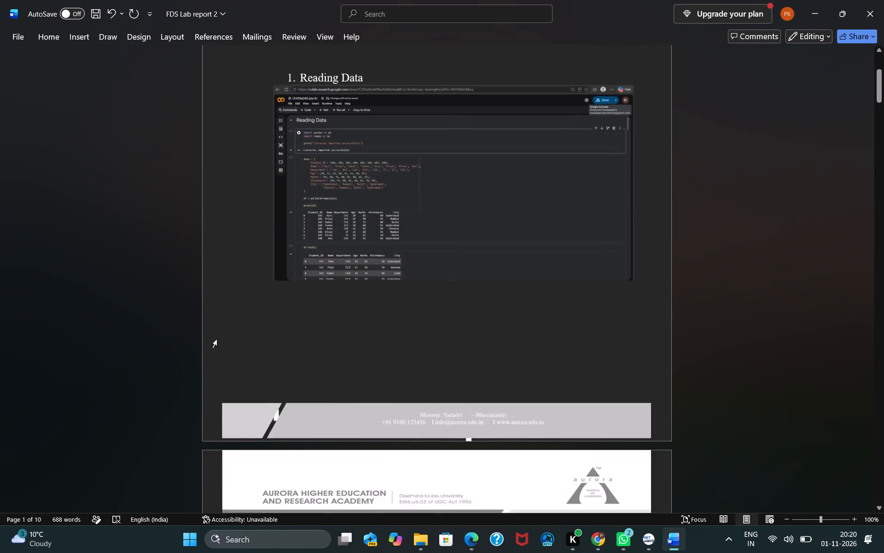
scroll(217, 339, "down", 1)
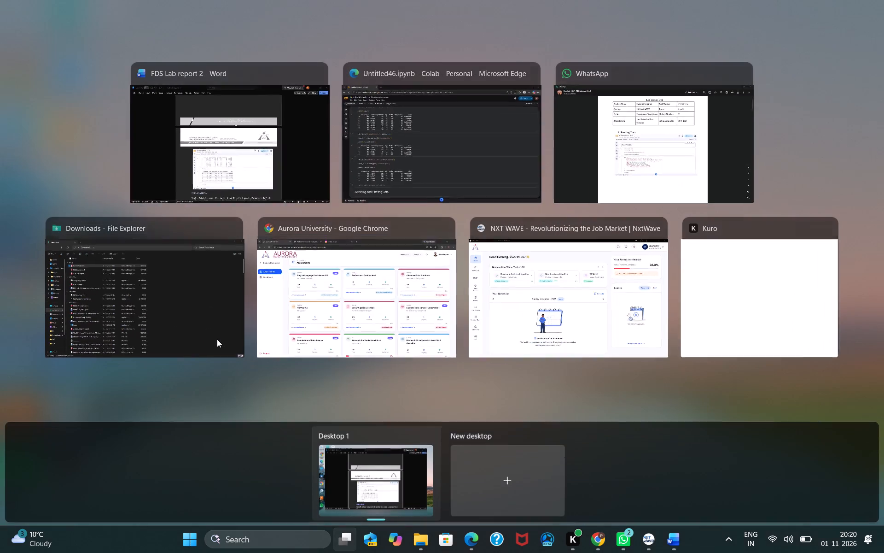
Switch to the Colab notebook and review the Reading Data cells from the JSON export back to the import cell.
left_click(258, 153)
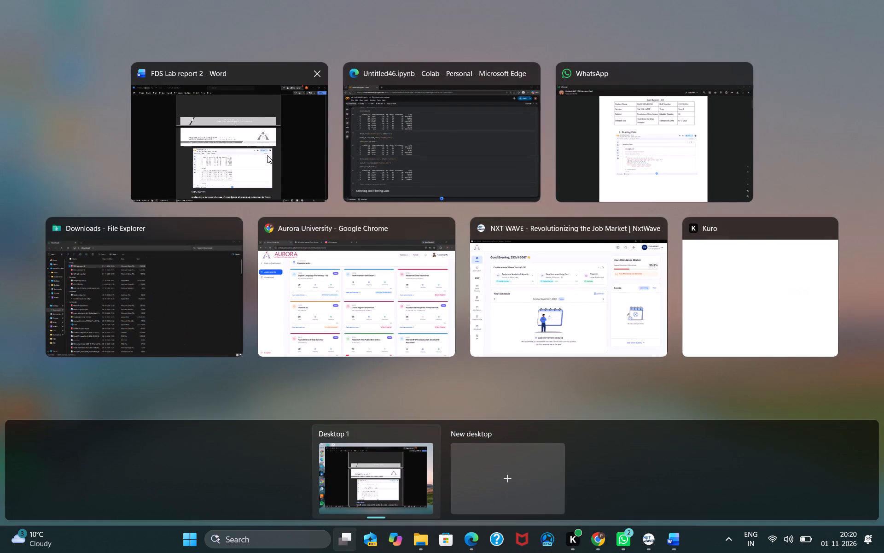
left_click(363, 148)
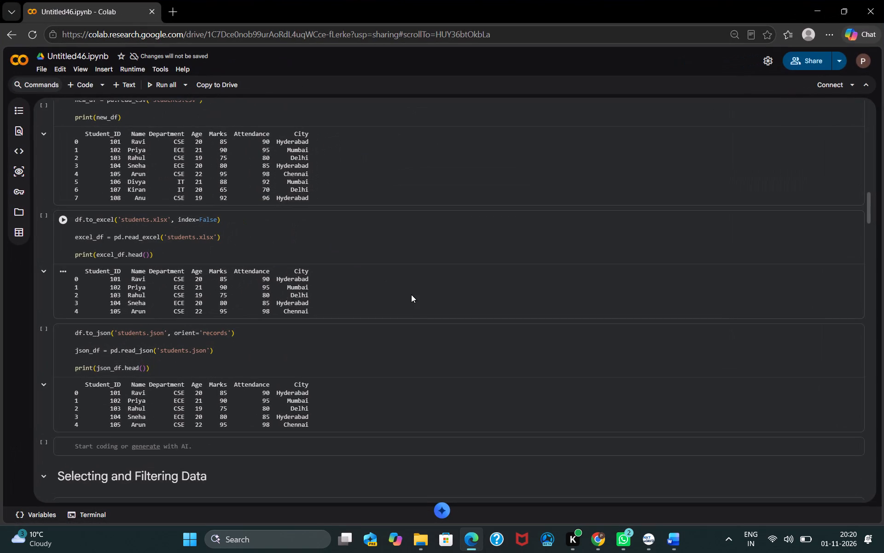
scroll(421, 353, "up", 4)
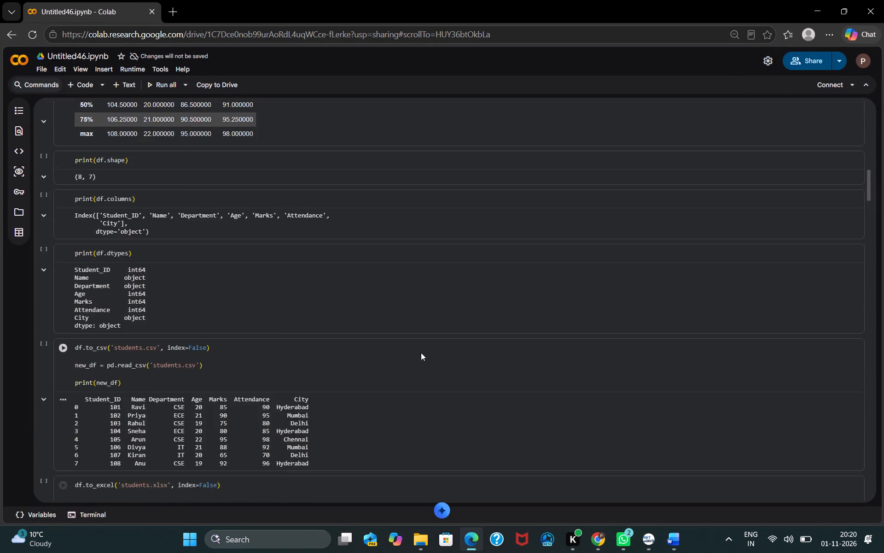
scroll(421, 353, "up", 6)
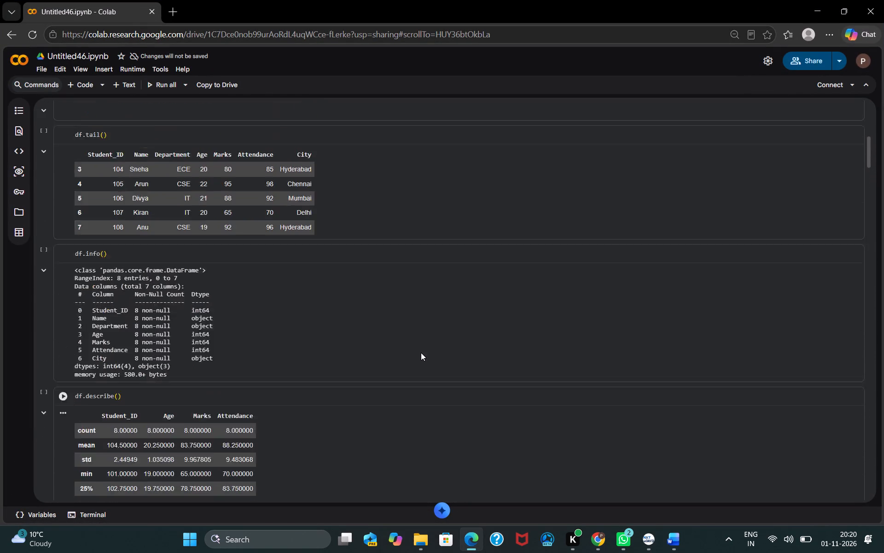
scroll(421, 353, "up", 9)
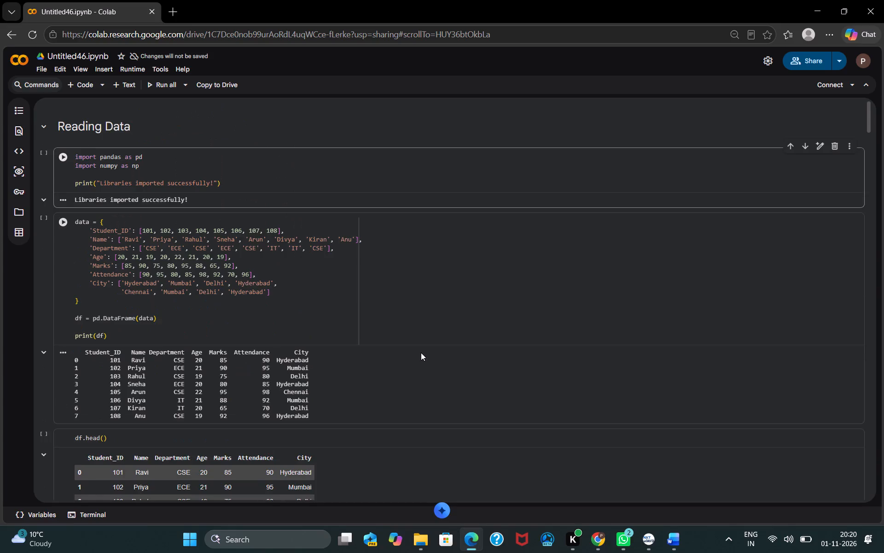
Capture and copy a full-width notebook screenshot of the df.tail() output, df.info() and df.describe() cells with the account details showing.
scroll(421, 353, "down", 7)
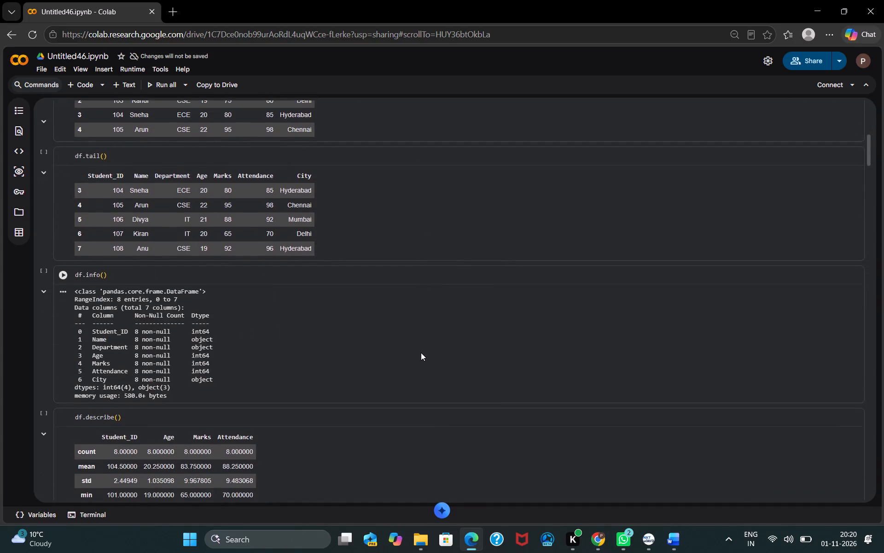
scroll(421, 353, "down", 1)
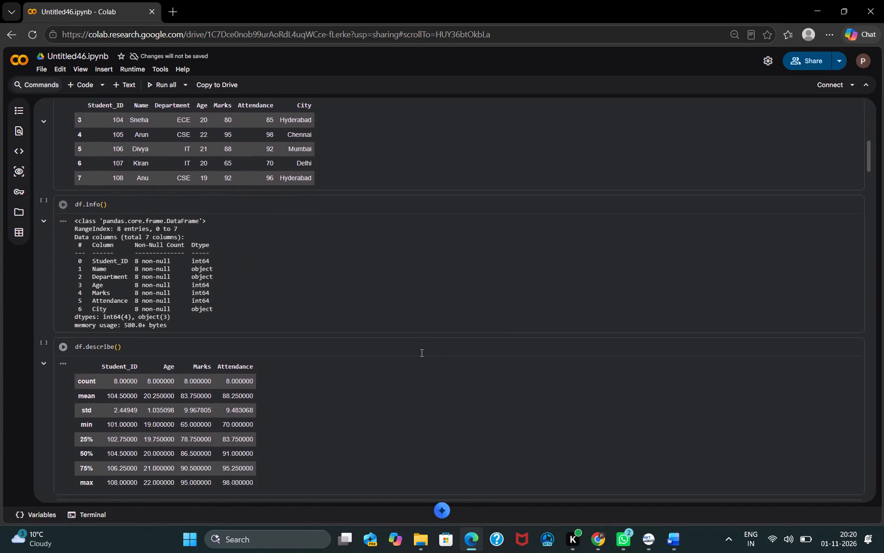
scroll(421, 353, "down", 1)
scroll(421, 353, "up", 2)
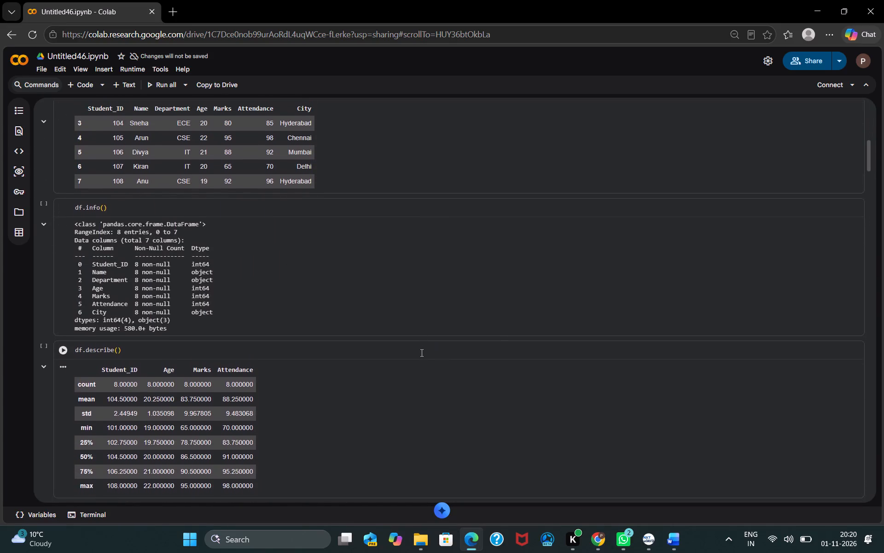
scroll(421, 353, "up", 1)
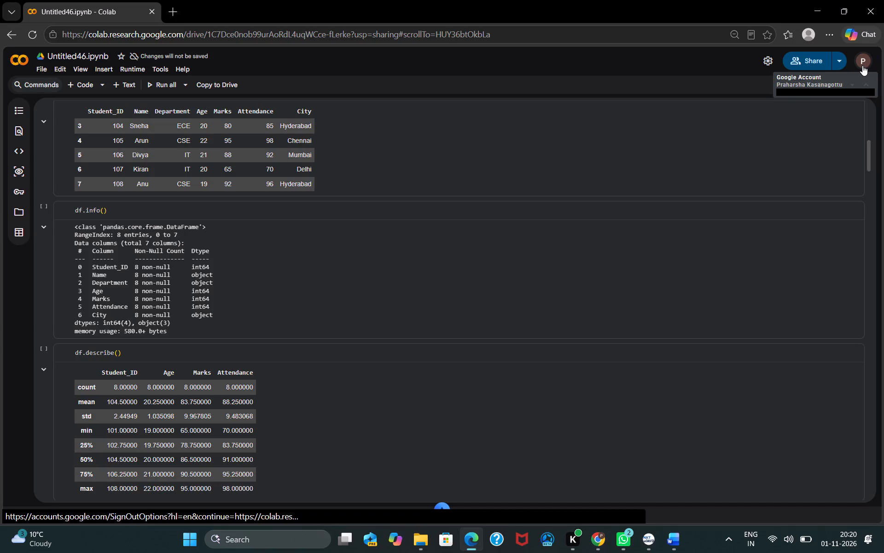
key("Print")
left_click(402, 16)
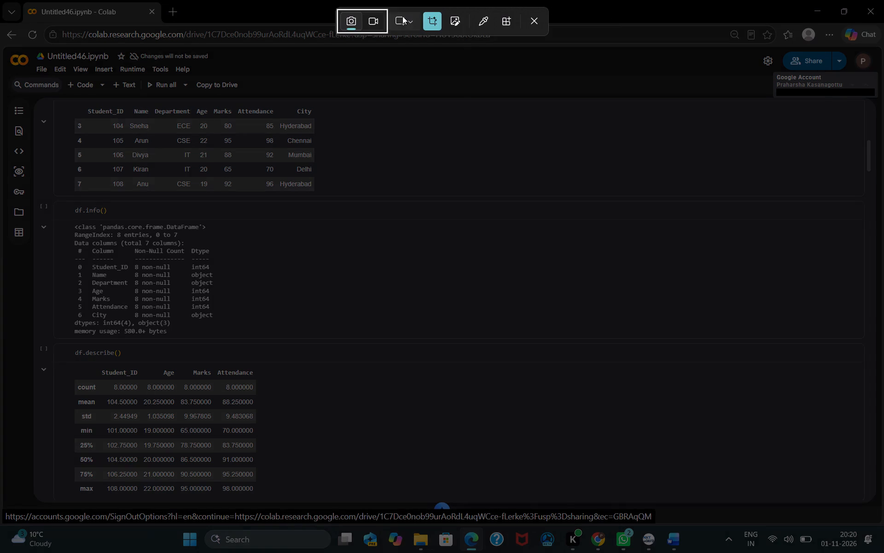
left_click(412, 22)
left_click_drag(0, 27, 712, 467)
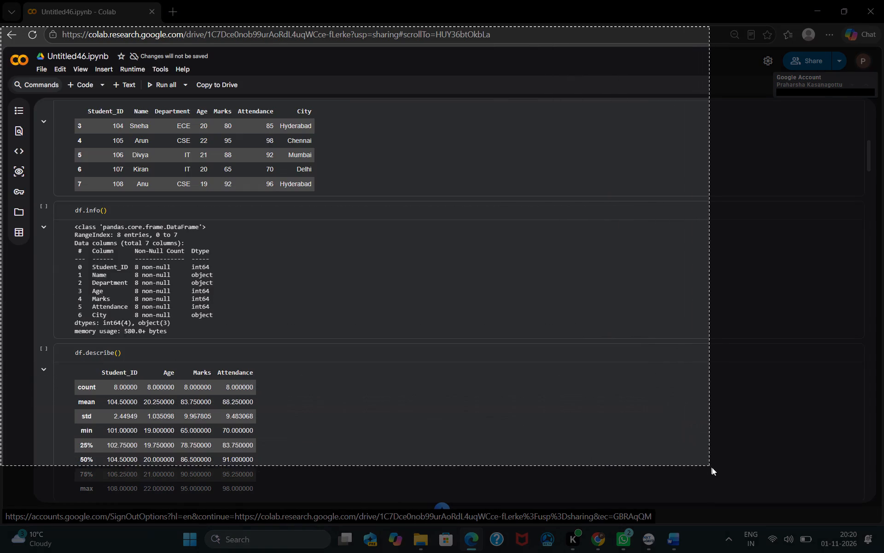
left_click_drag(712, 467, 762, 510)
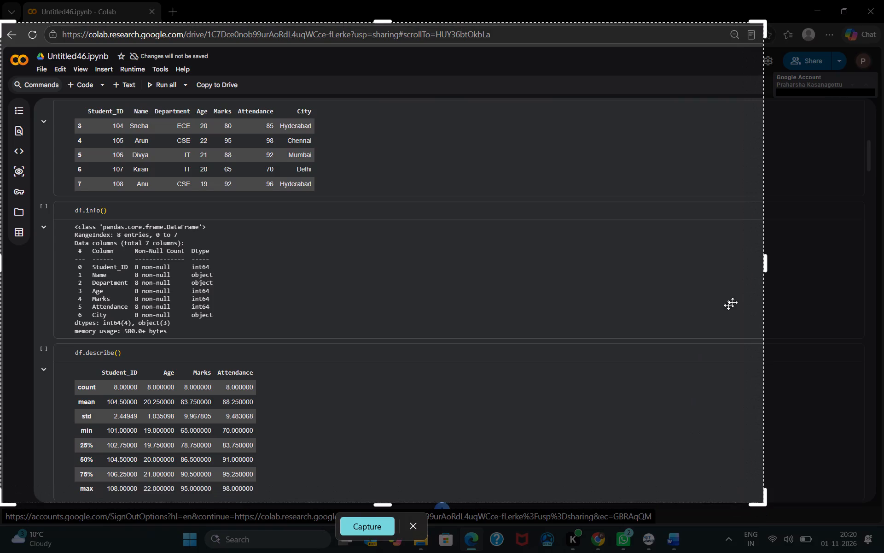
left_click_drag(767, 265, 883, 258)
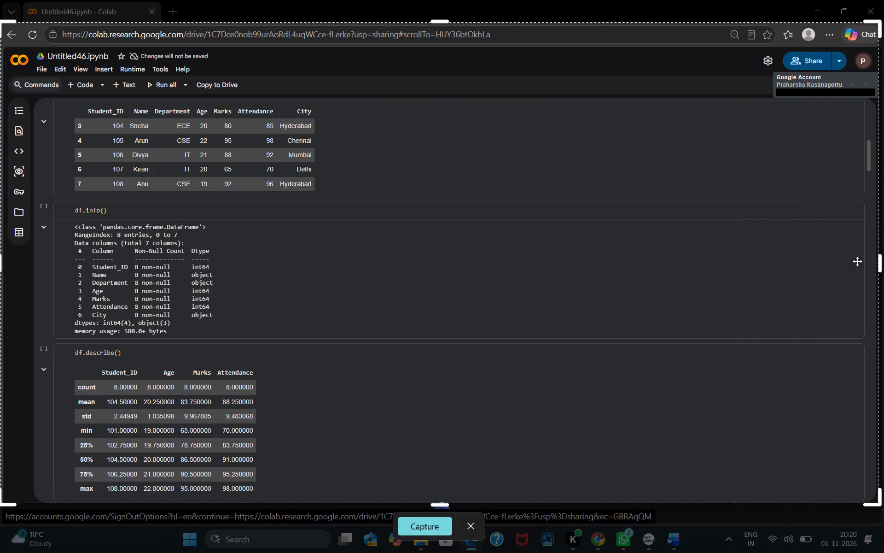
left_click(433, 529)
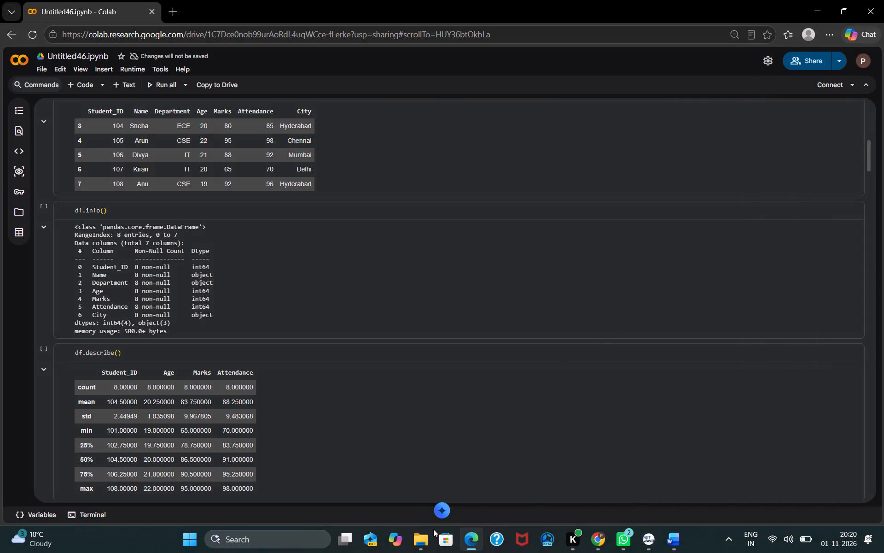
key("ctrl+c")
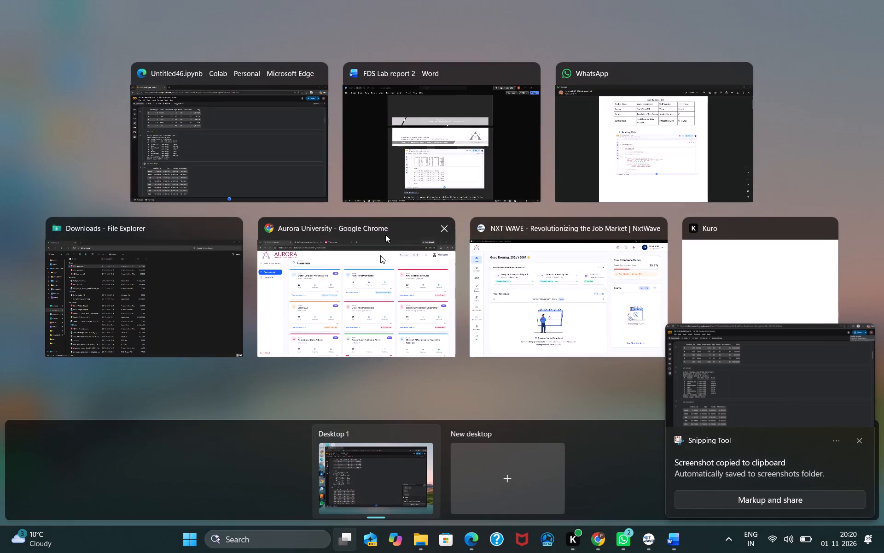
In the Word report, replace the df.head() screenshot above the Reading Data explanation with the copied notebook screenshot.
left_click(389, 165)
left_click(458, 372)
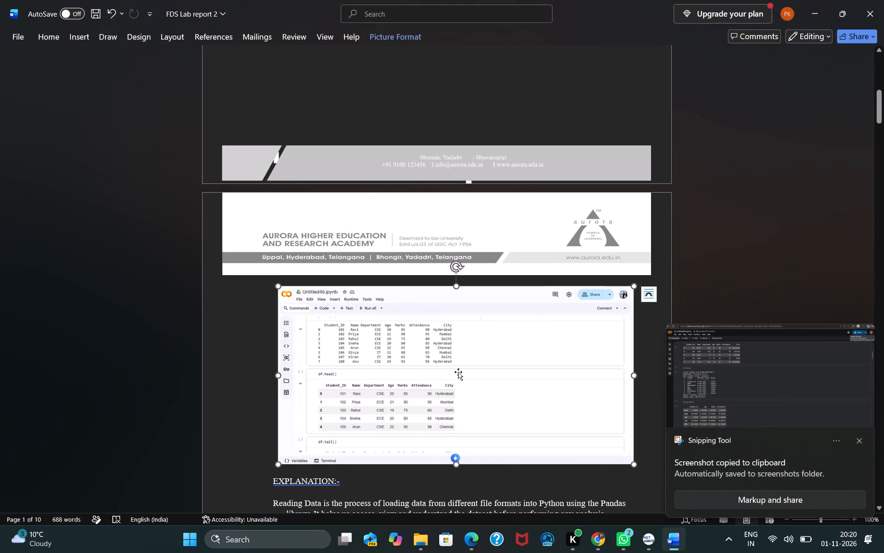
key("BackSpace")
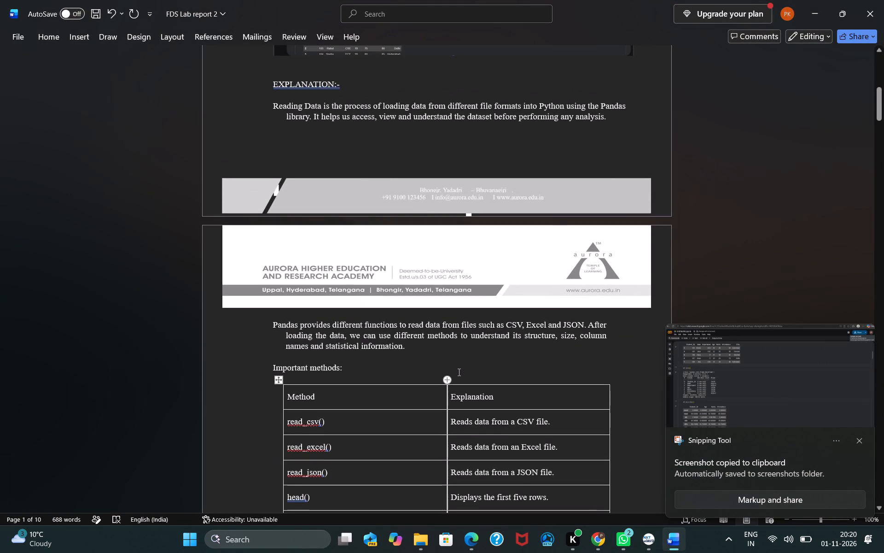
key("Return")
key("BackSpace")
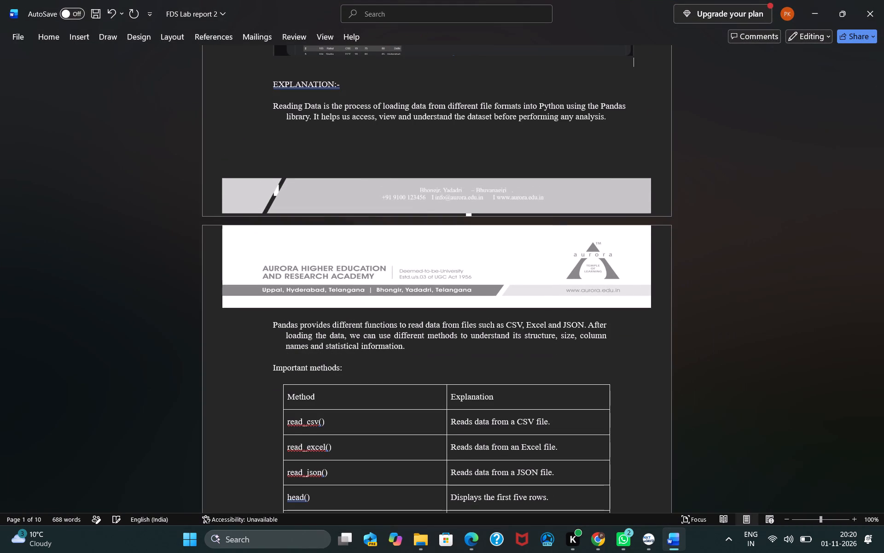
key("BackSpace")
key("BackSpace")
key("Return")
key("Return")
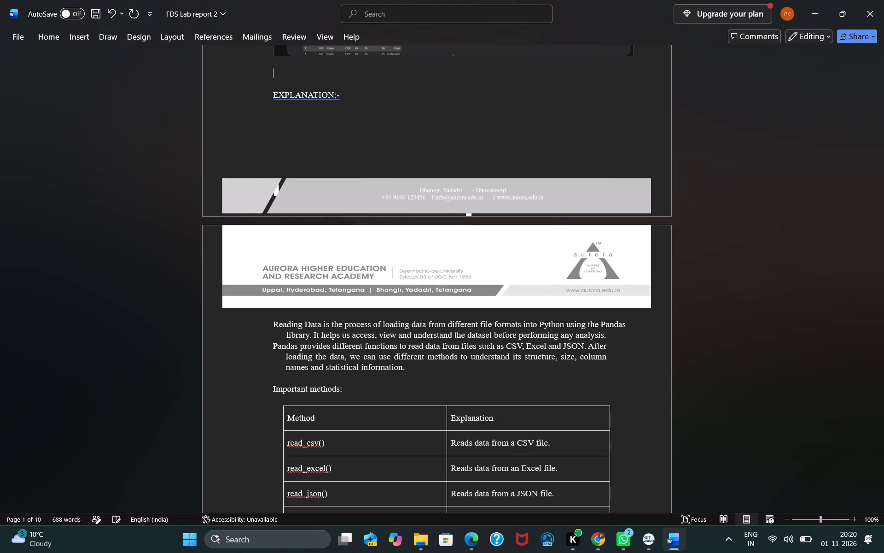
key("ctrl+v")
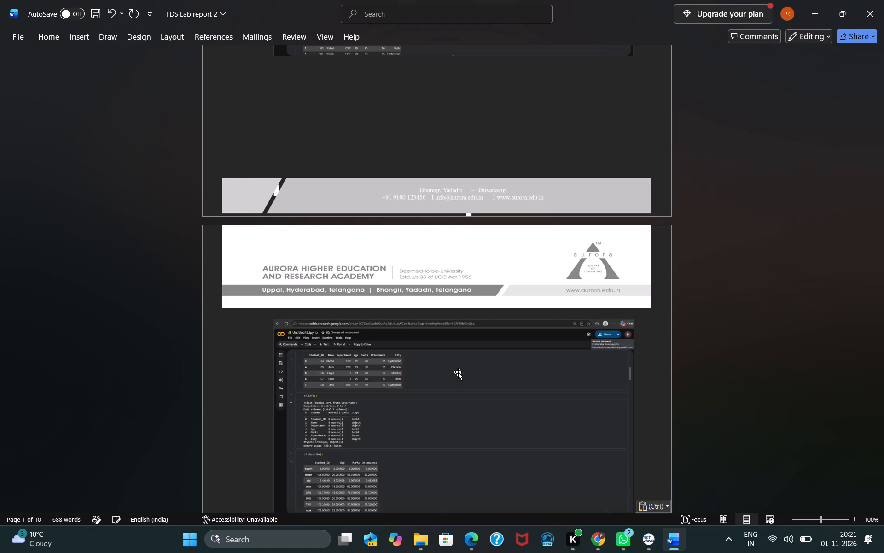
scroll(665, 382, "down", 2)
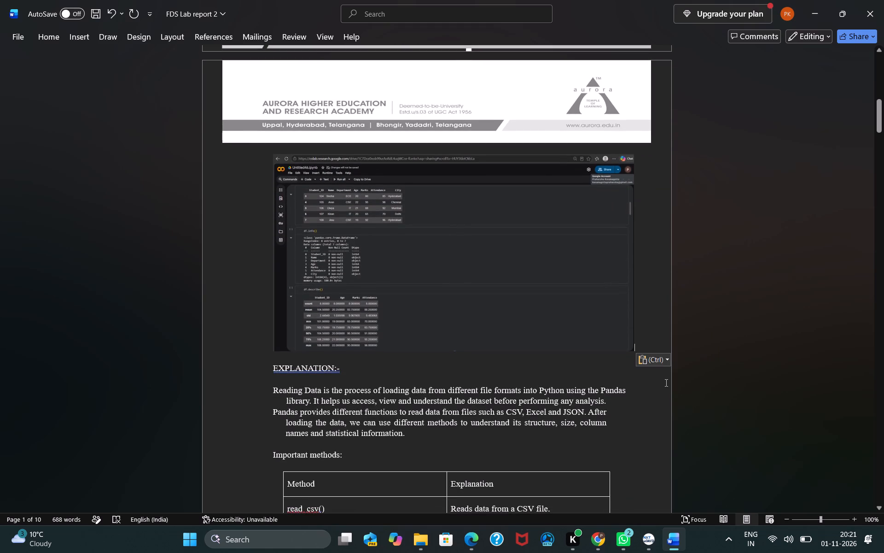
Return to the Colab notebook and copy a full-width screenshot of the students.csv, students.xlsx and students.json cells with the account details showing.
left_click(510, 183)
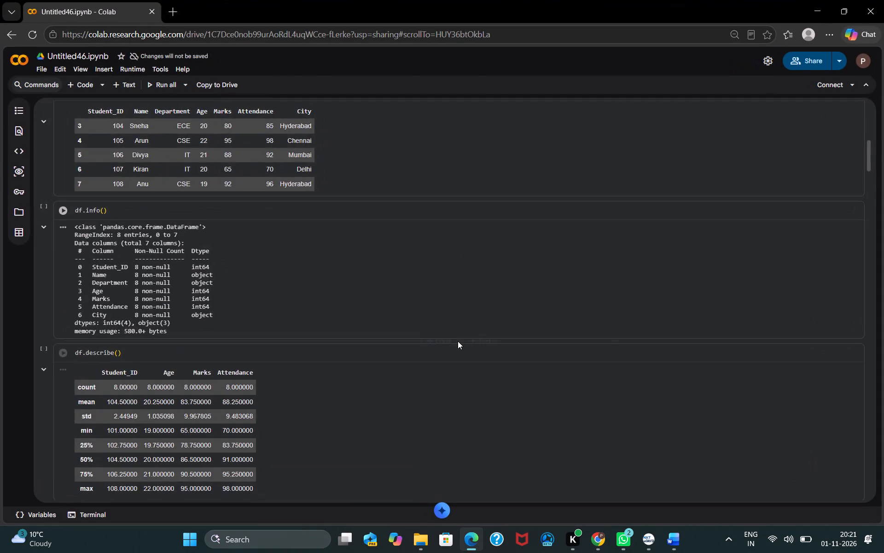
scroll(458, 341, "down", 6)
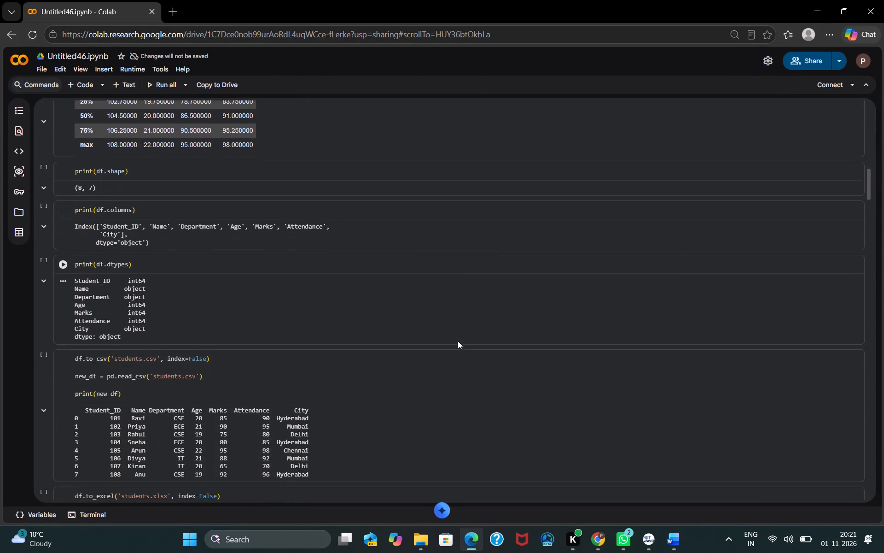
scroll(458, 341, "down", 3)
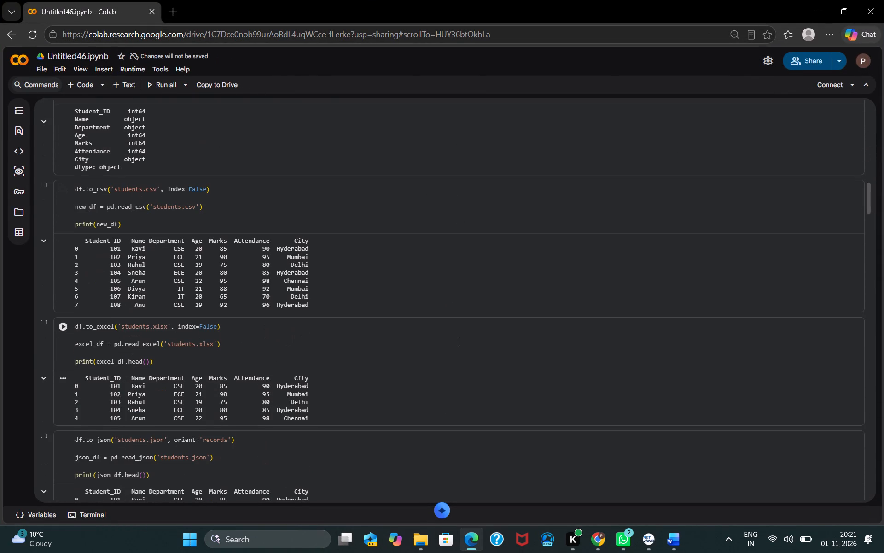
scroll(458, 341, "down", 1)
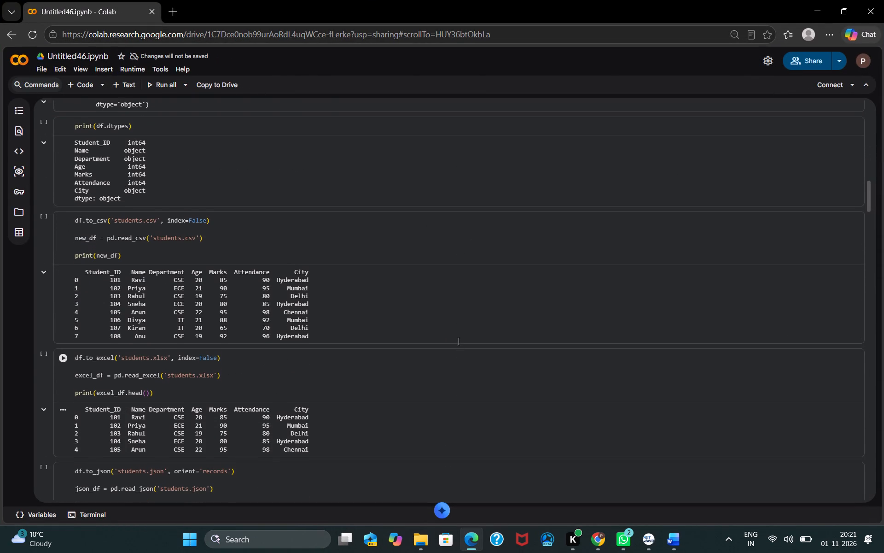
scroll(458, 341, "down", 1)
scroll(458, 341, "up", 1)
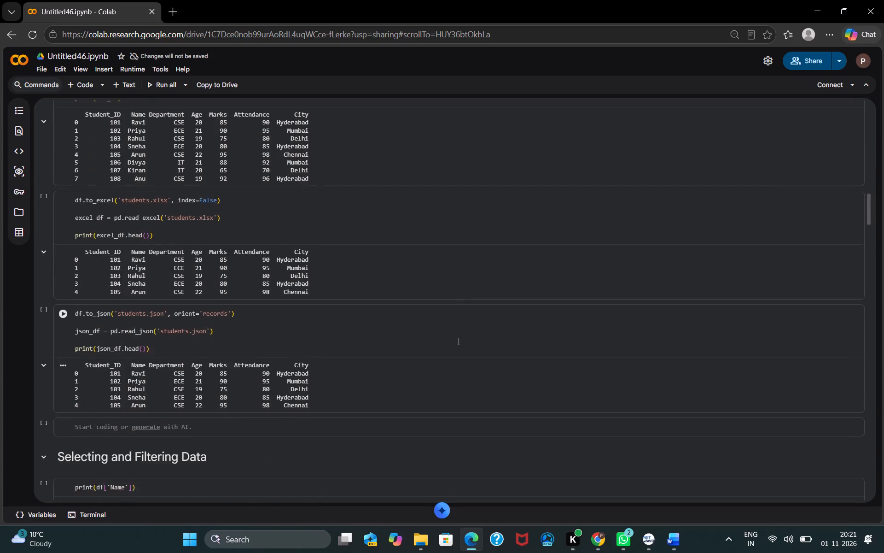
scroll(458, 341, "up", 2)
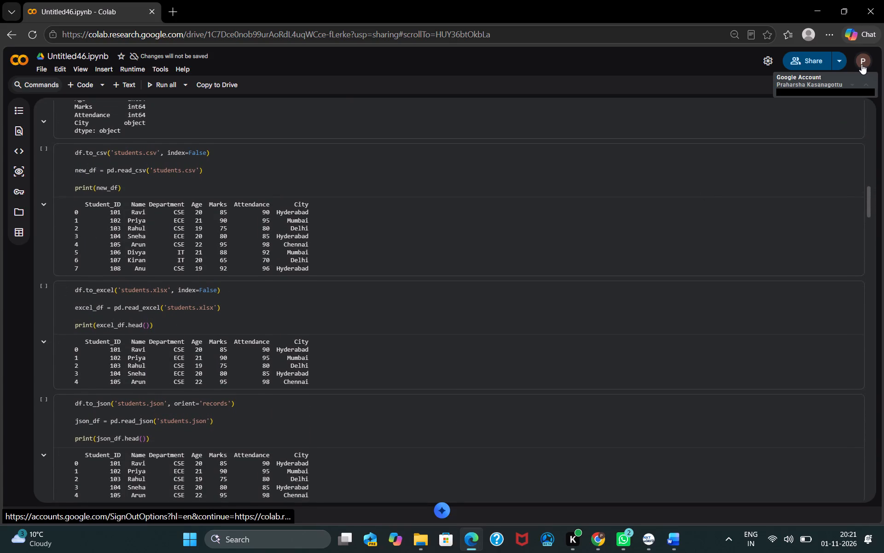
key("Print")
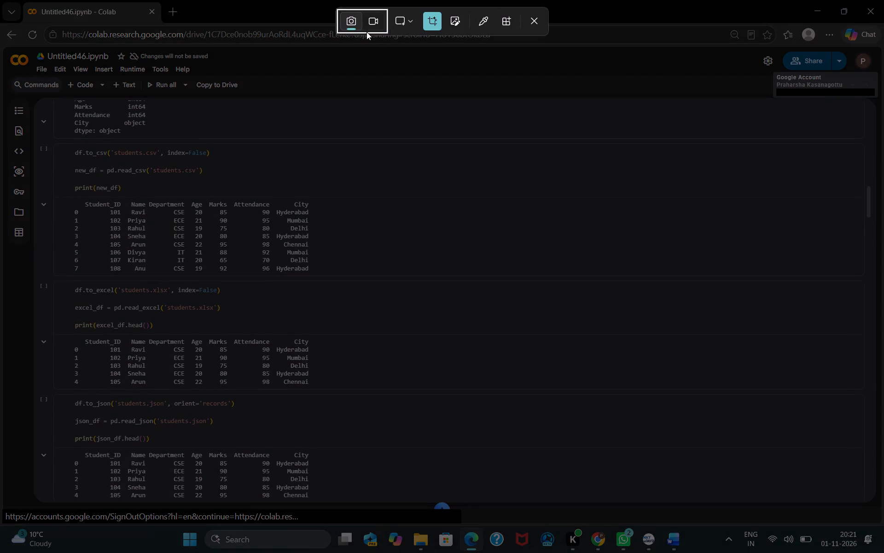
left_click(397, 28)
left_click(419, 21)
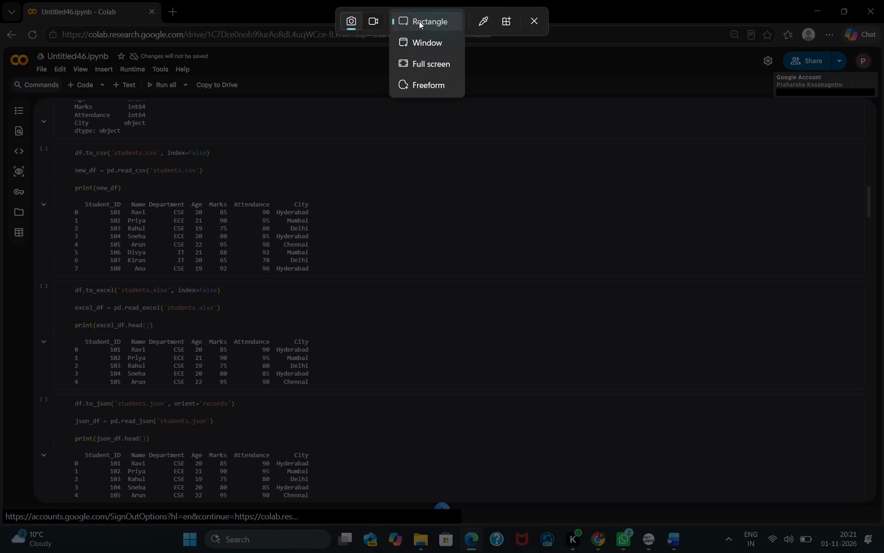
left_click_drag(0, 27, 470, 332)
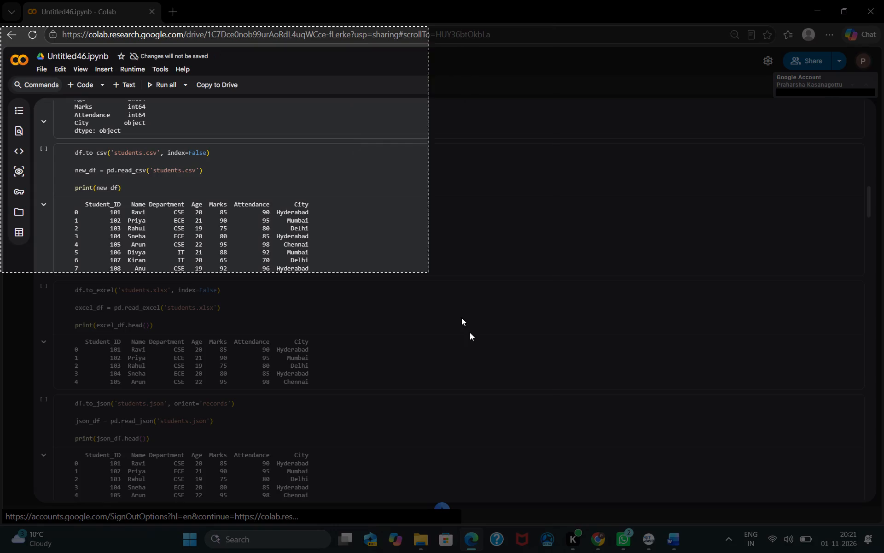
left_click_drag(470, 332, 717, 500)
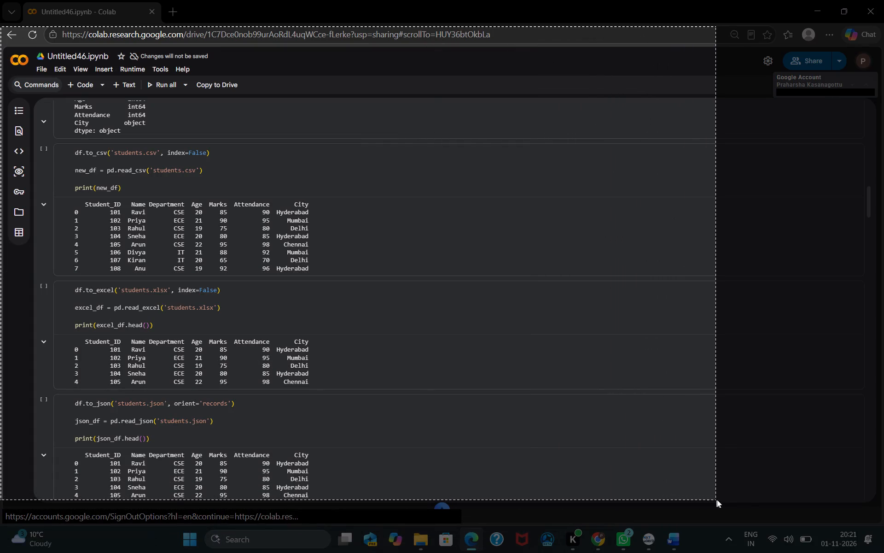
left_click_drag(717, 500, 870, 499)
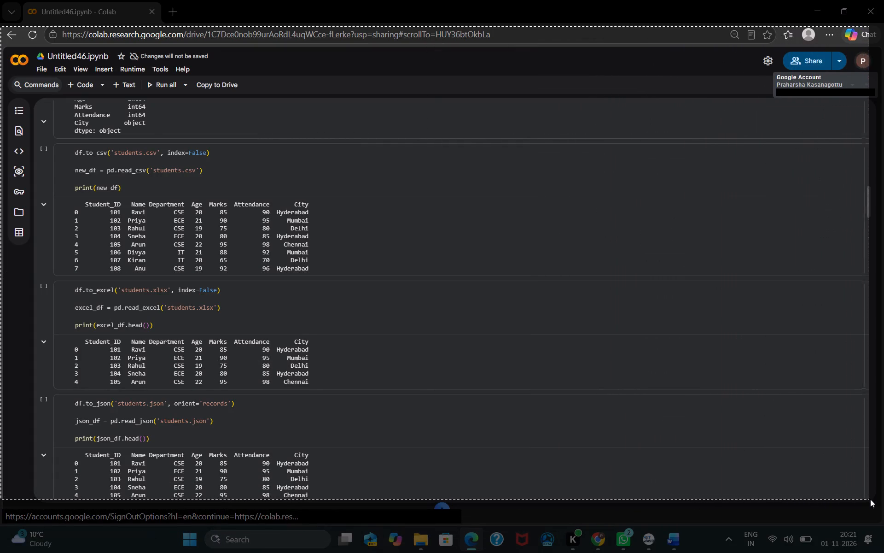
left_click_drag(870, 499, 883, 499)
left_click(445, 525)
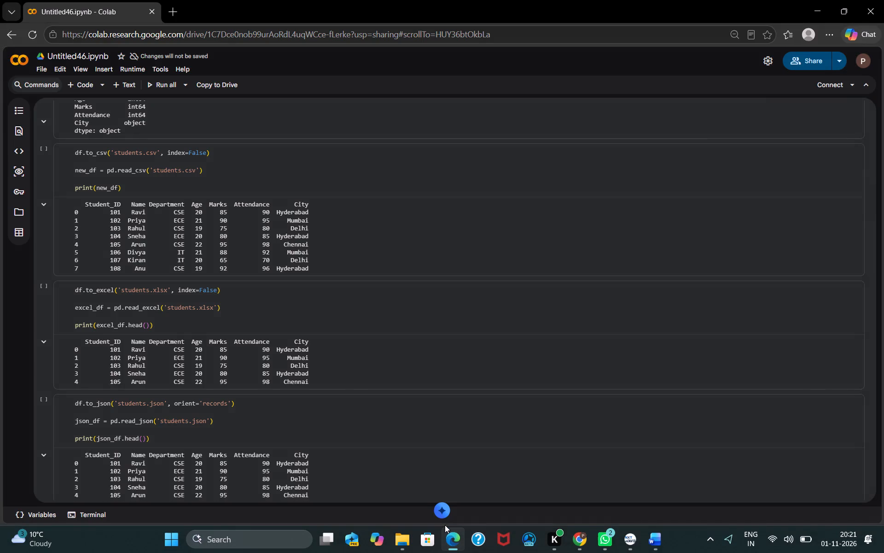
key("ctrl+c")
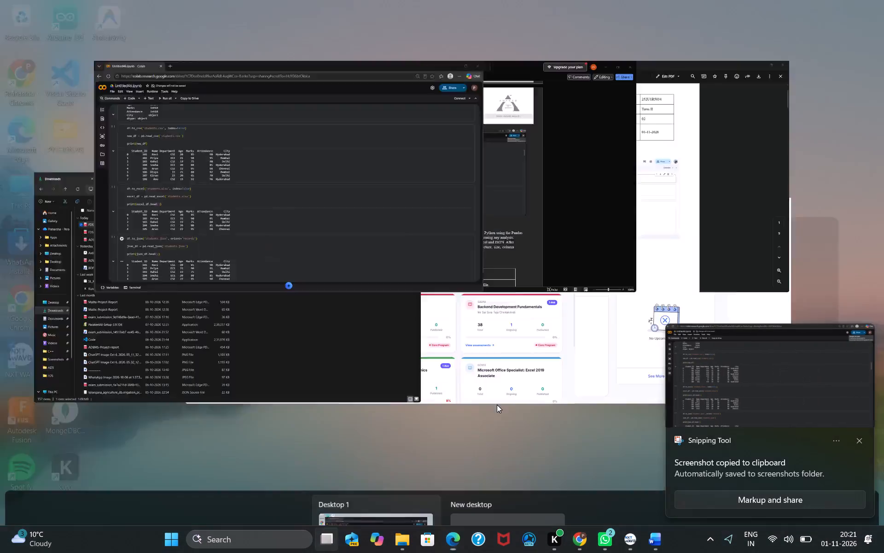
Return to the Word report and paste the copied notebook screenshot below the df.describe() screenshot, leaving a blank line between them.
left_click(457, 157)
key("Return")
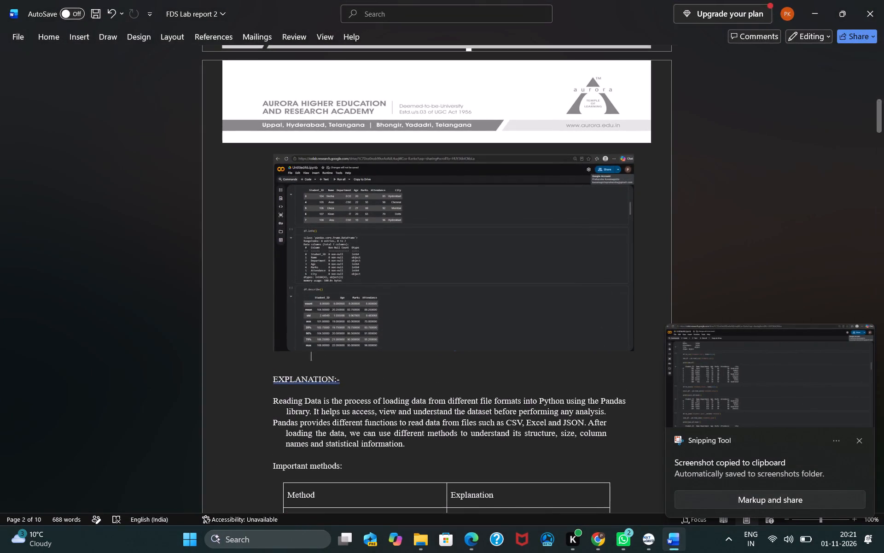
key("Return")
key("ctrl+v")
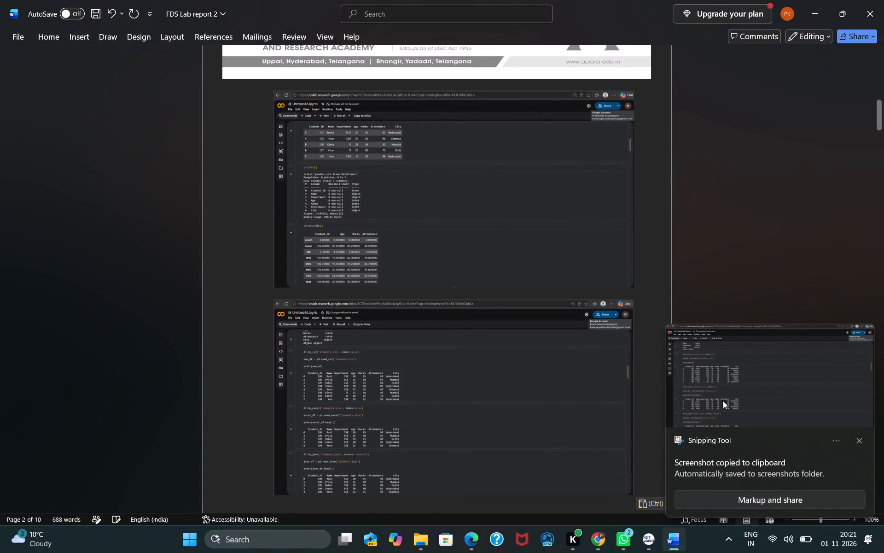
Review the report's layout from the first Reading Data screenshot through its explanation to the Selecting and Filtering Data heading.
scroll(656, 291, "up", 3)
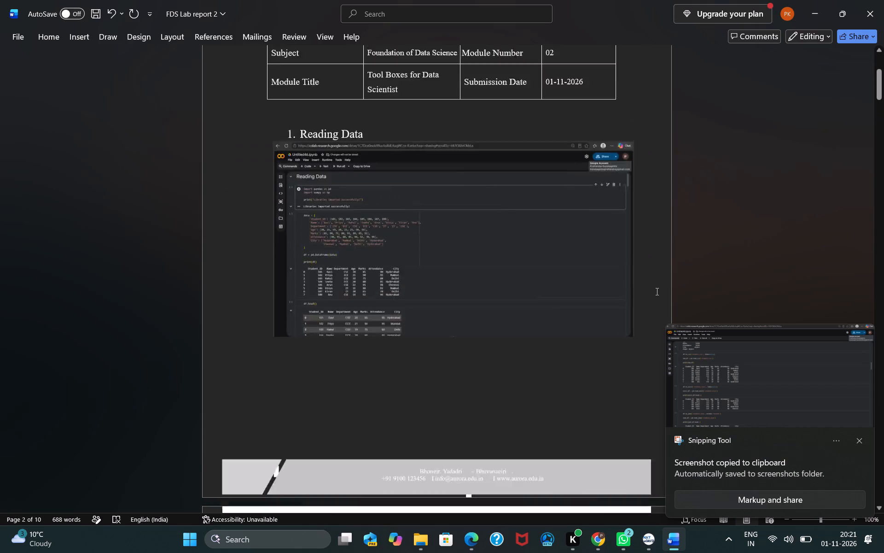
scroll(656, 291, "down", 9)
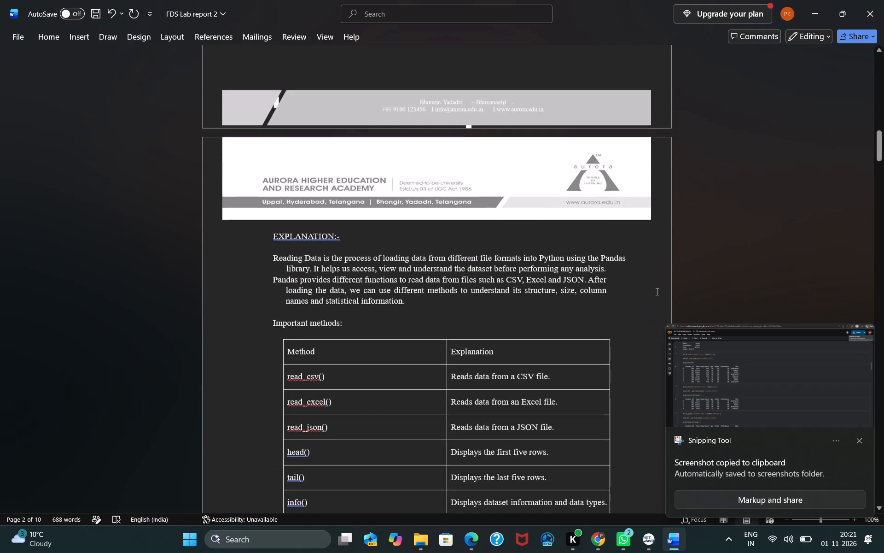
scroll(656, 291, "down", 6)
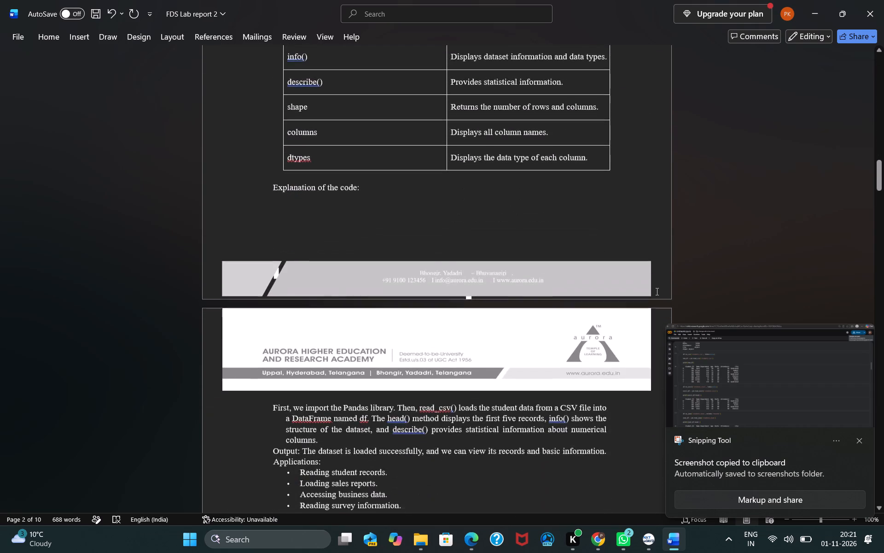
scroll(656, 291, "down", 6)
scroll(656, 291, "up", 1)
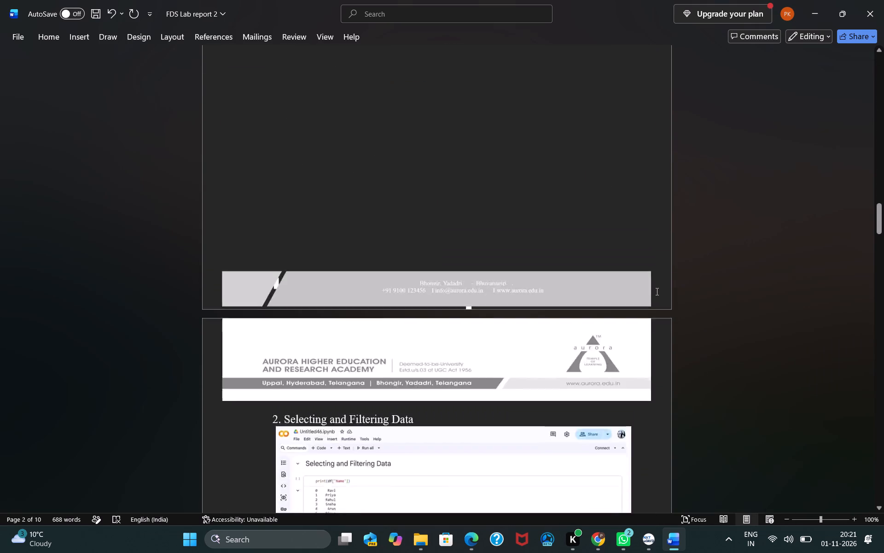
scroll(656, 291, "up", 6)
Delete the surplus blank lines between the Reading Data applications list and the "2. Selecting and Filtering Data" heading, leaving a small gap.
scroll(656, 291, "down", 4)
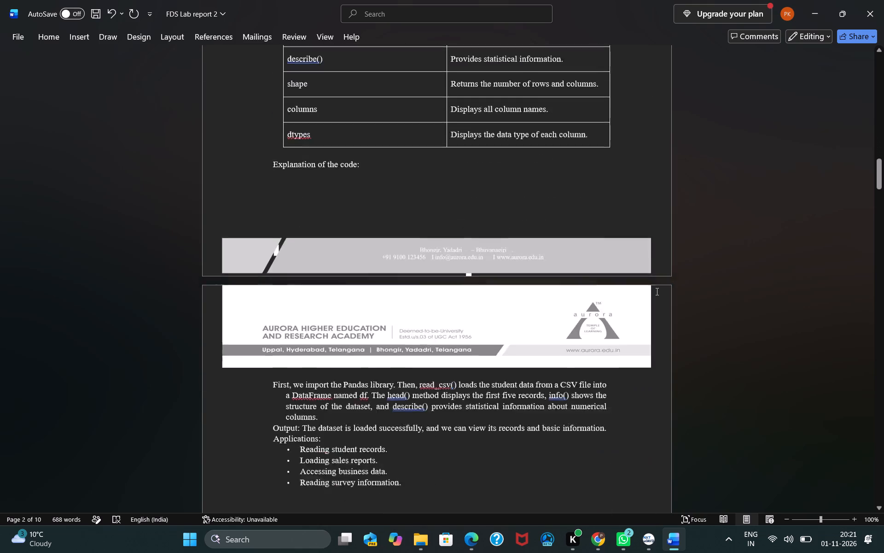
scroll(656, 291, "down", 6)
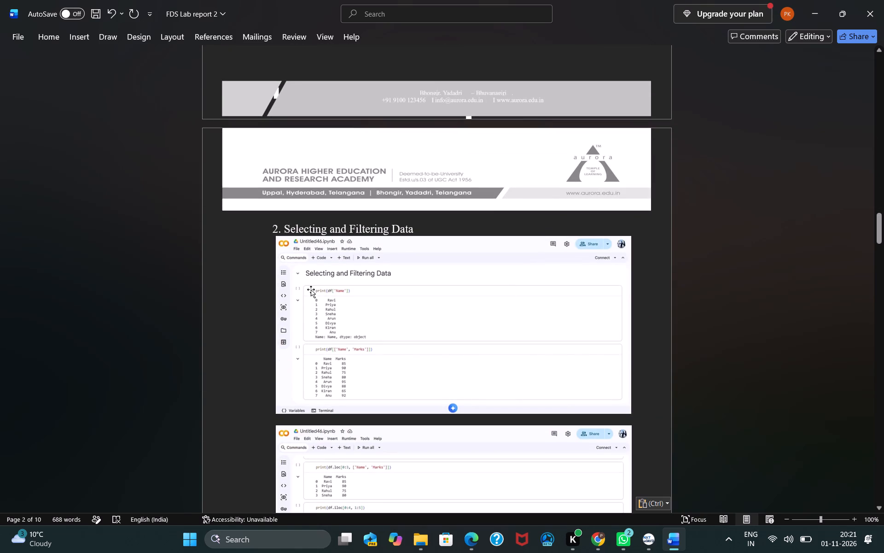
left_click(273, 229)
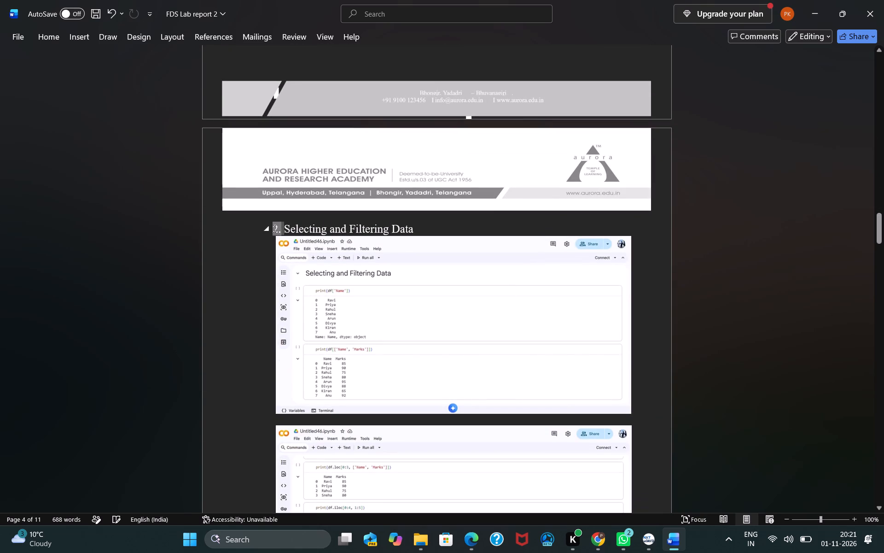
left_click(314, 167)
scroll(268, 94, "up", 2)
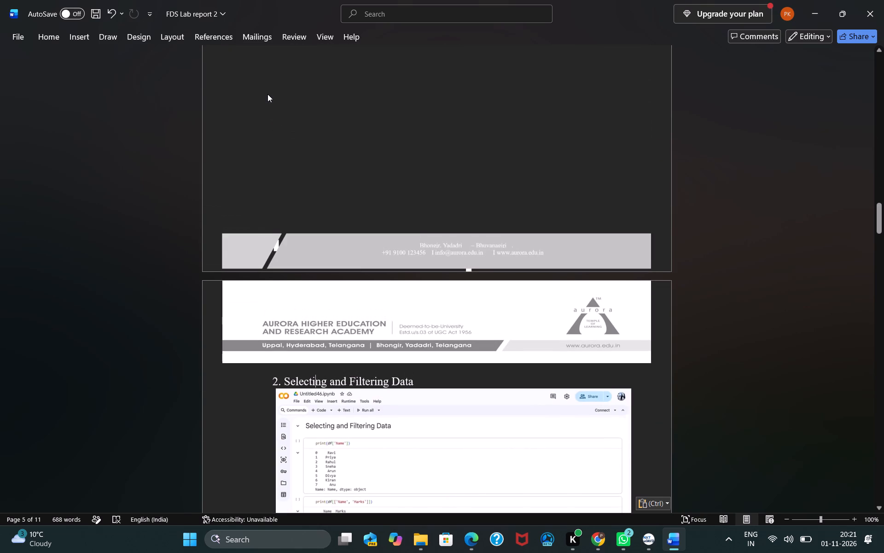
left_click(272, 166)
key("BackSpace")
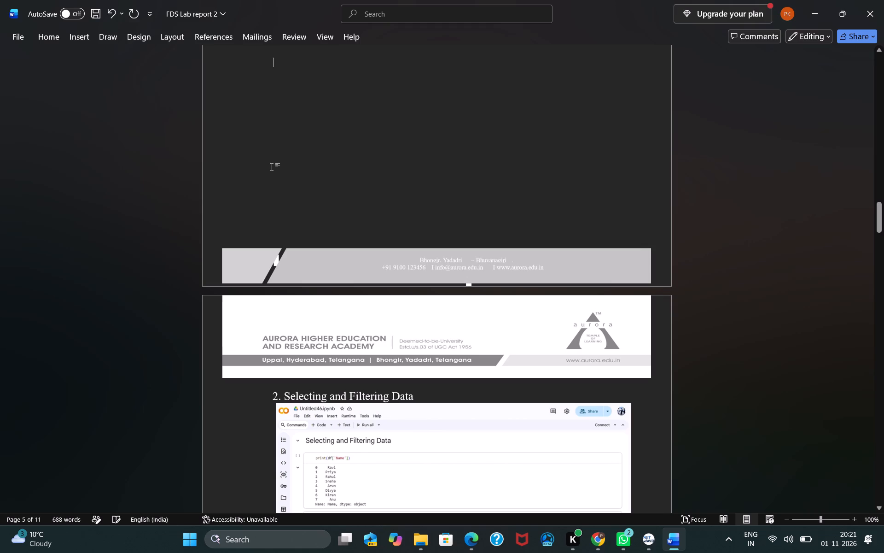
key("BackSpace")
key("BackSpace")
key("BackSpace")
key("BackSpace")
key("BackSpace")
key("BackSpace")
key("BackSpace")
key("BackSpace")
key("BackSpace")
key("BackSpace")
key("BackSpace")
key("BackSpace")
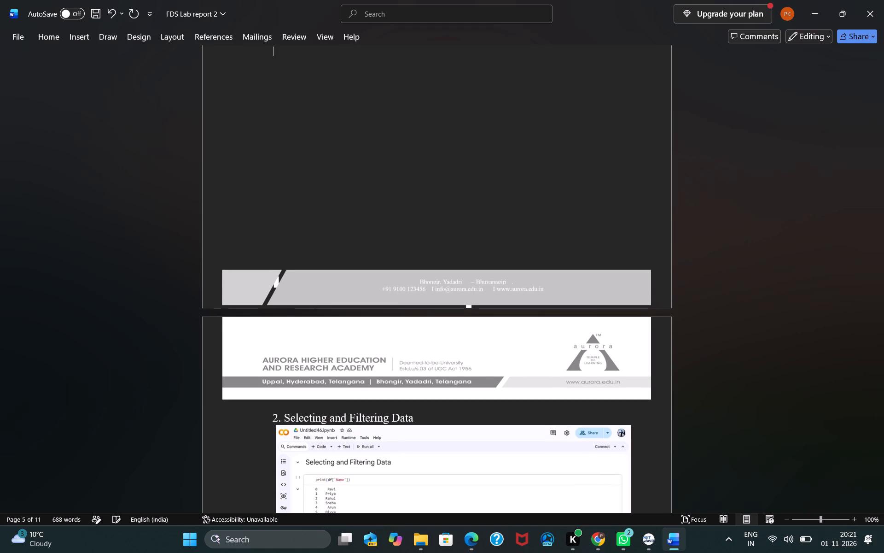
key("BackSpace")
key("BackSpace")
key("BackSpace")
key("BackSpace")
key("BackSpace")
key("BackSpace")
key("BackSpace")
key("BackSpace")
key("BackSpace")
key("BackSpace")
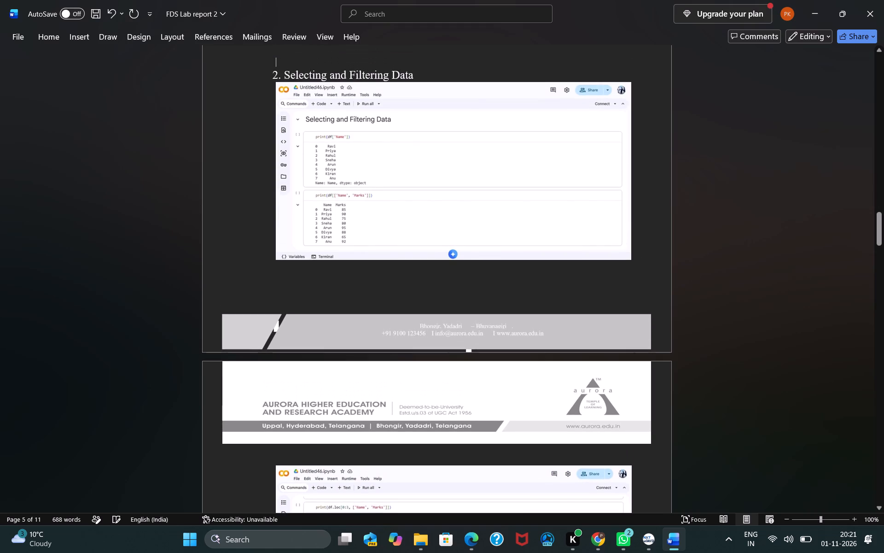
key("BackSpace")
key("BackSpace")
key("BackSpace")
key("BackSpace")
key("BackSpace")
key("BackSpace")
key("BackSpace")
key("BackSpace")
key("BackSpace")
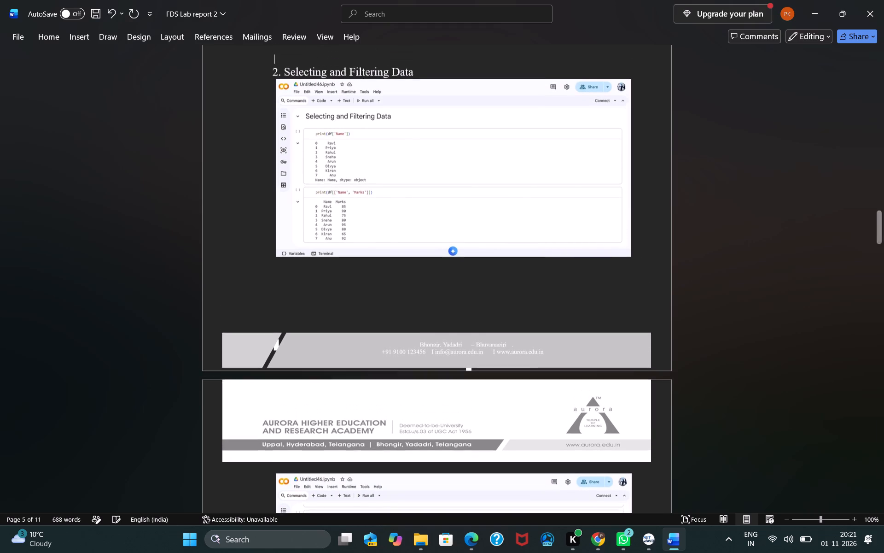
scroll(272, 166, "up", 3)
key("BackSpace")
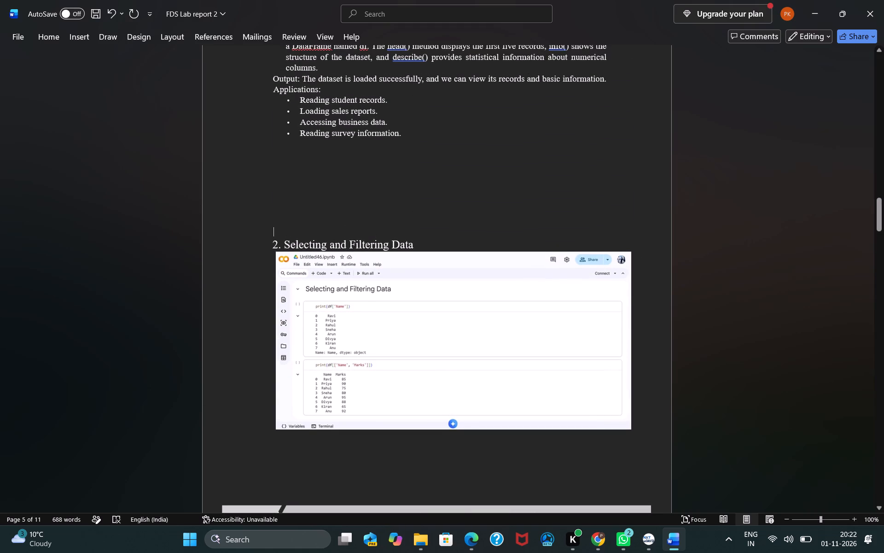
key("BackSpace")
key("BackSpace")
key("BackSpace")
key("BackSpace")
key("BackSpace")
key("BackSpace")
key("BackSpace")
key("BackSpace")
key("BackSpace")
key("BackSpace")
key("BackSpace")
key("BackSpace")
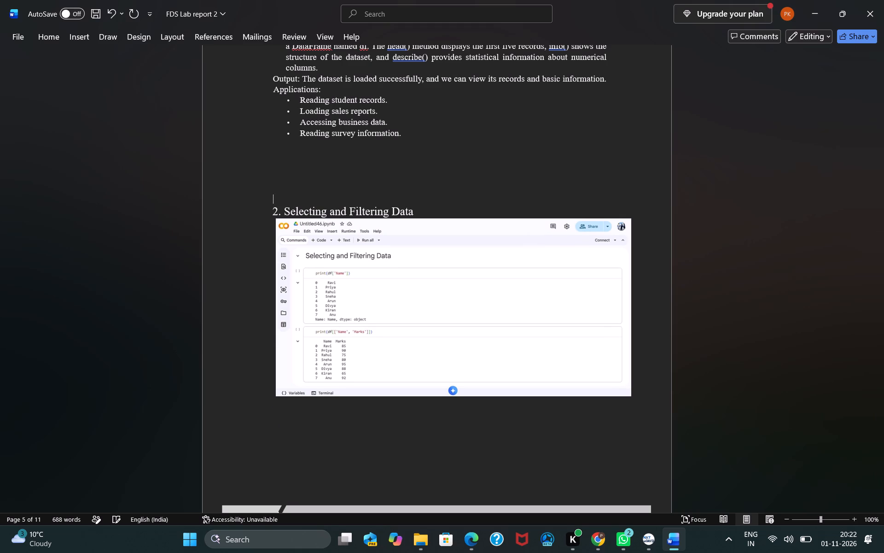
key("BackSpace")
key("BackSpace")
key("BackSpace")
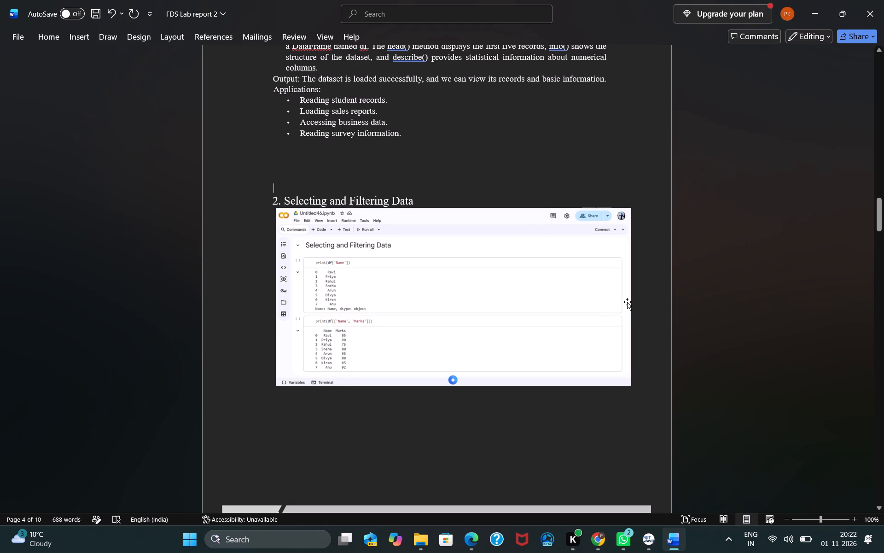
scroll(628, 308, "down", 4)
scroll(628, 308, "up", 2)
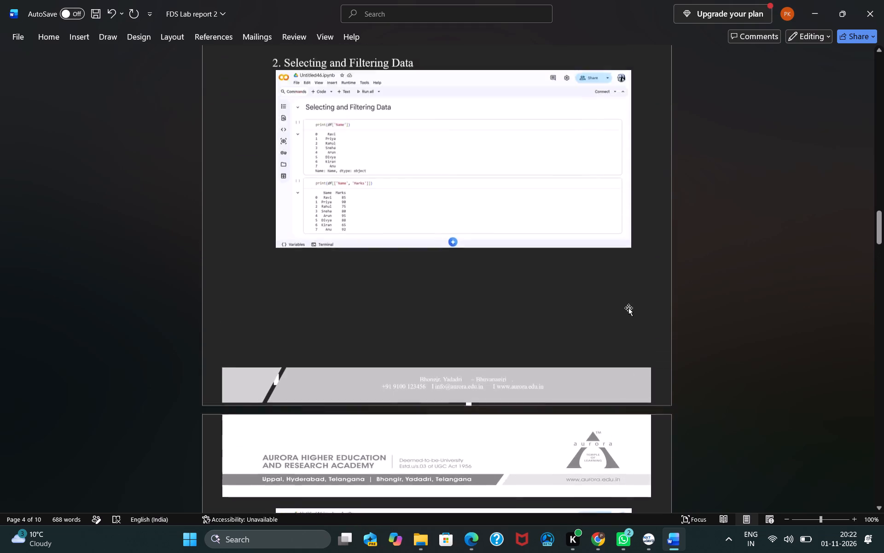
scroll(628, 308, "up", 1)
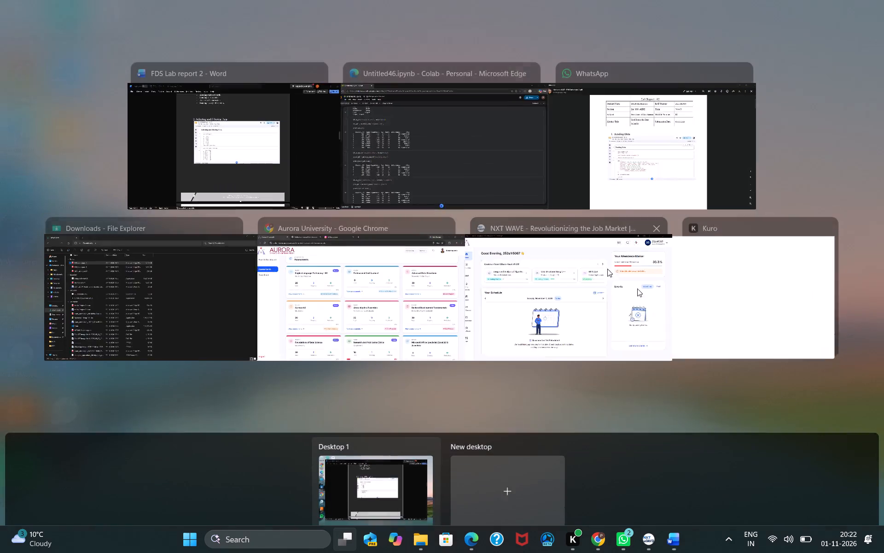
In the Colab notebook, capture and copy a full-width screenshot from the Selecting and Filtering Data heading to the df.iloc output, with account details showing.
left_click(462, 145)
scroll(454, 298, "down", 5)
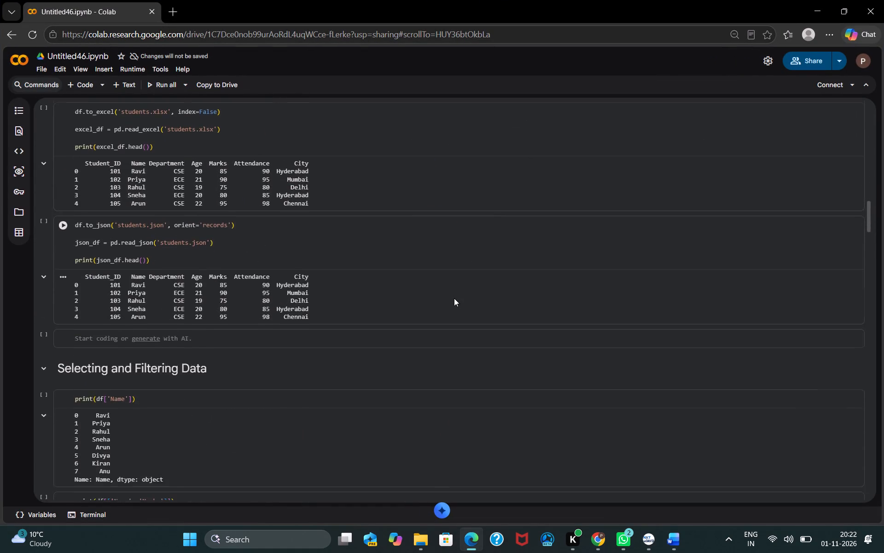
scroll(454, 298, "down", 2)
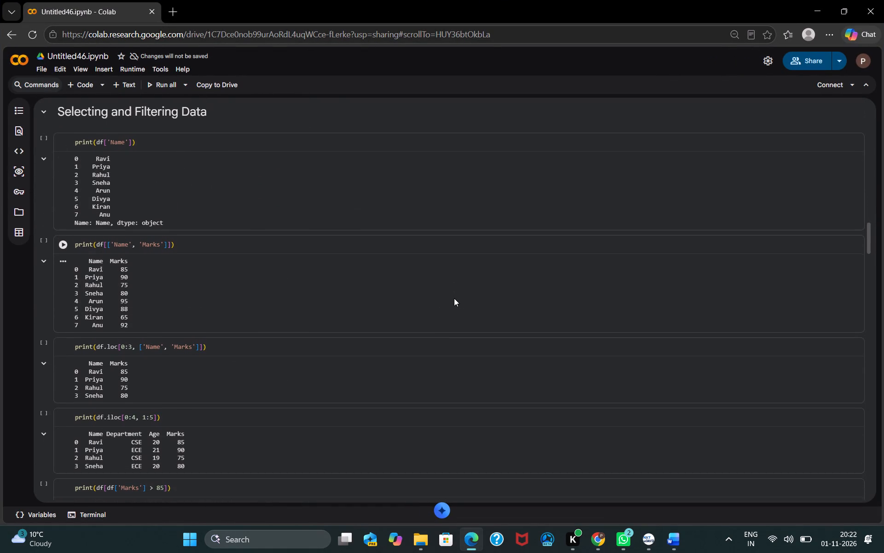
left_click(430, 190)
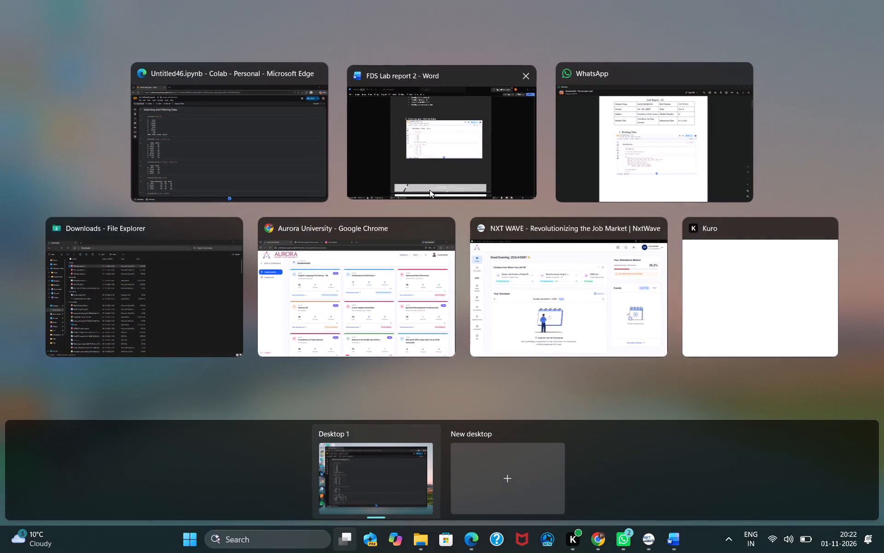
left_click(396, 180)
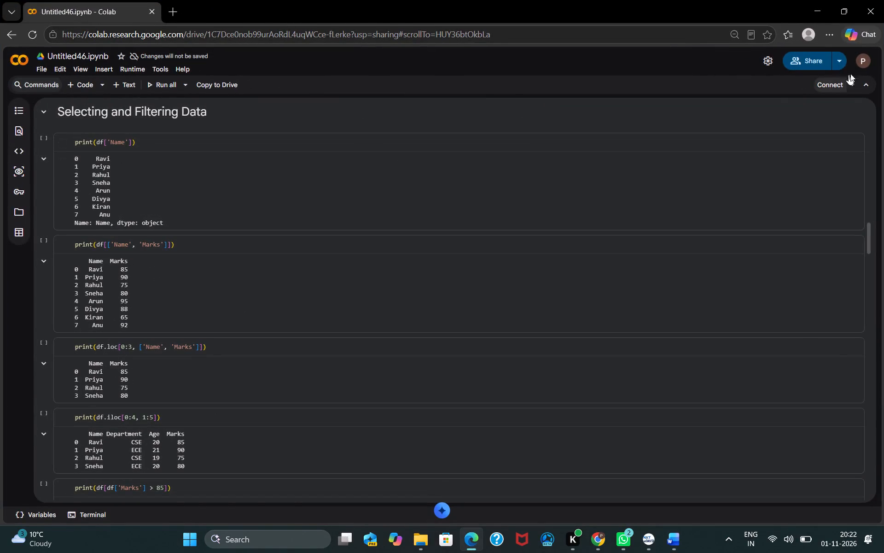
key("Print")
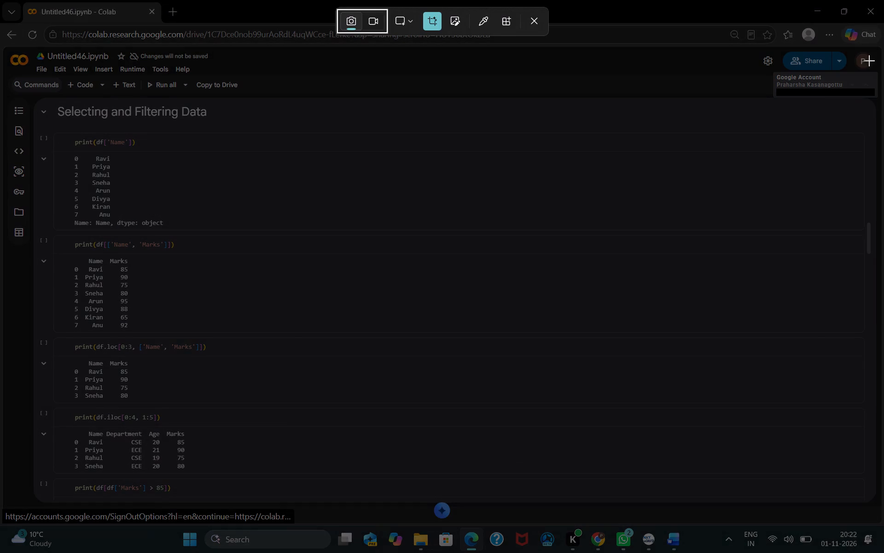
left_click(403, 25)
left_click(418, 20)
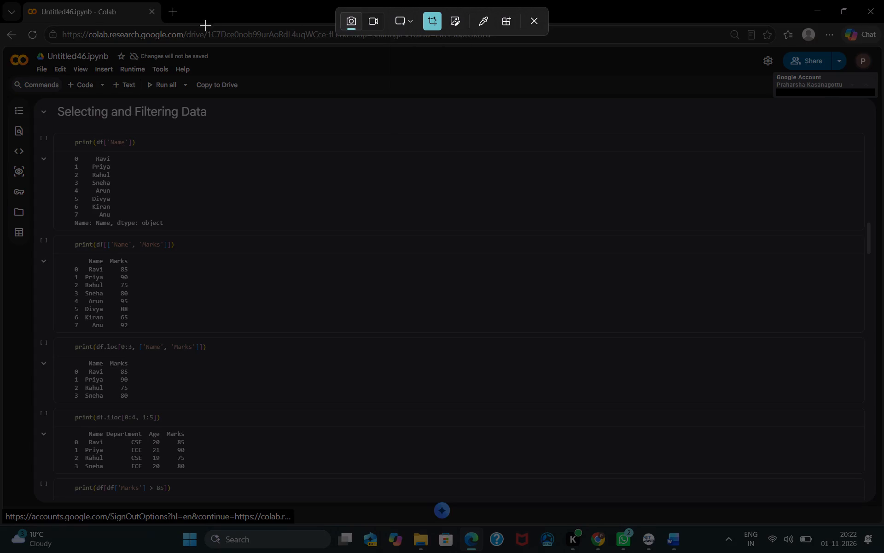
left_click_drag(3, 29, 586, 388)
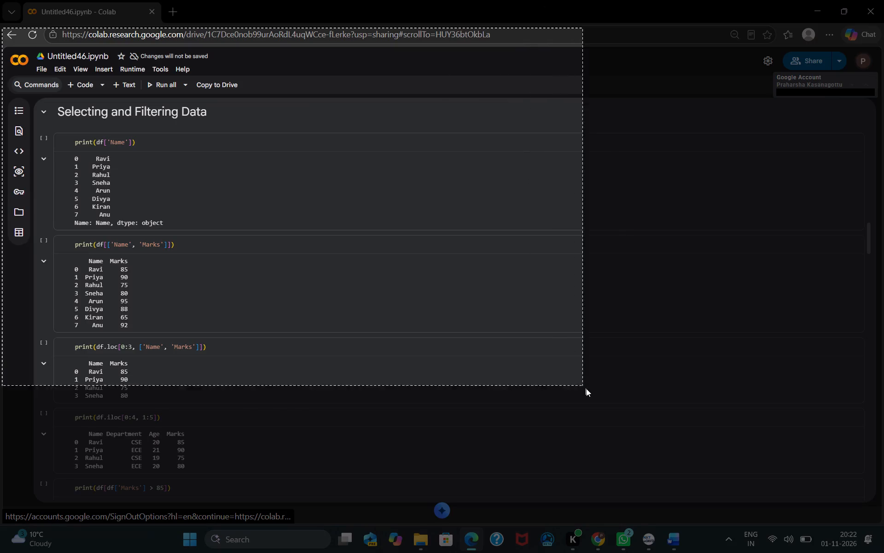
left_click_drag(586, 388, 793, 484)
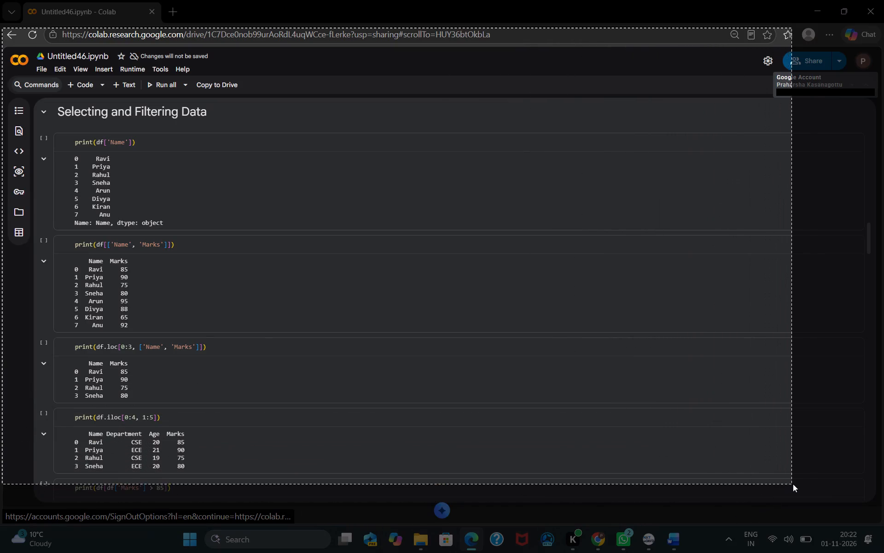
left_click_drag(793, 484, 883, 482)
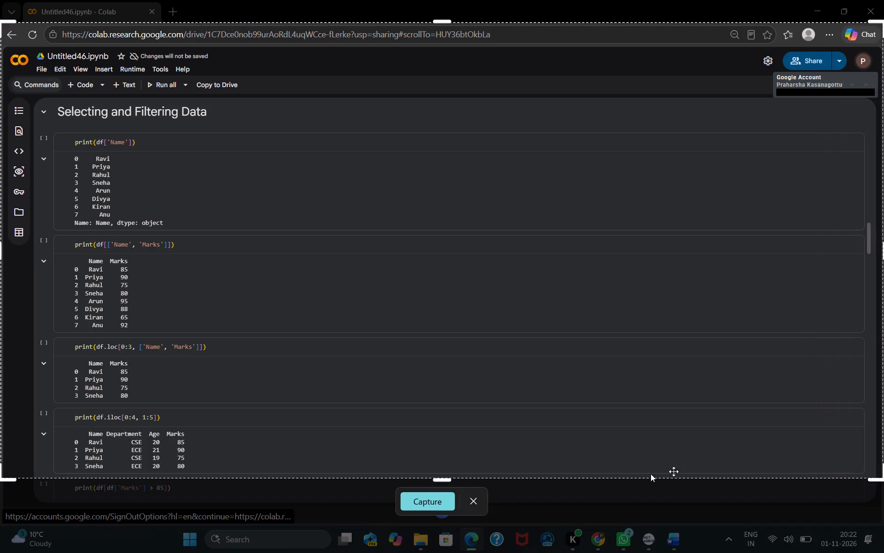
left_click(433, 503)
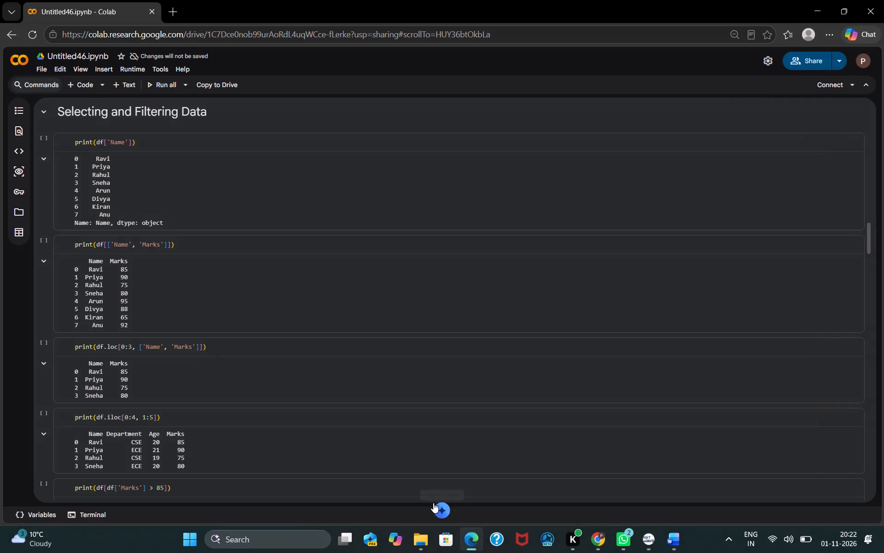
key("ctrl+c")
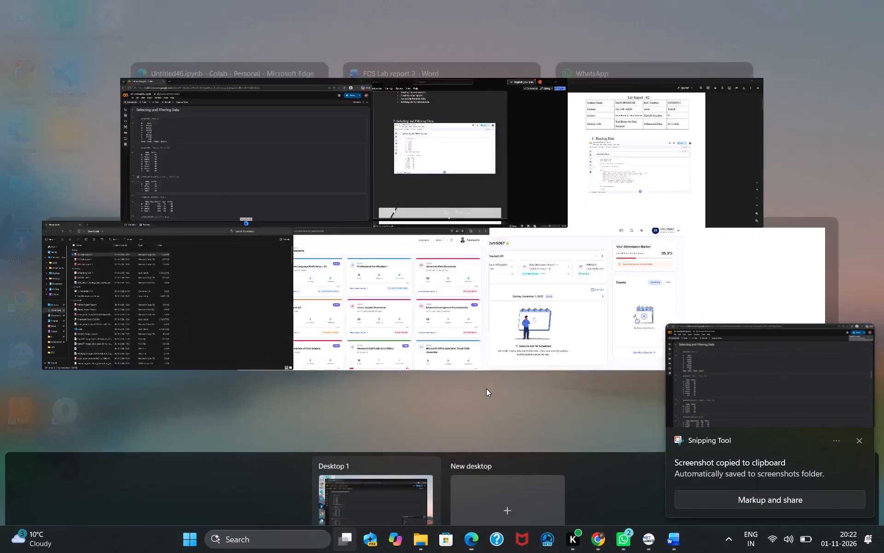
In the Word report, replace the first screenshot under the "2. Selecting and Filtering Data" heading with the copied notebook screenshot.
left_click(413, 166)
left_click(491, 258)
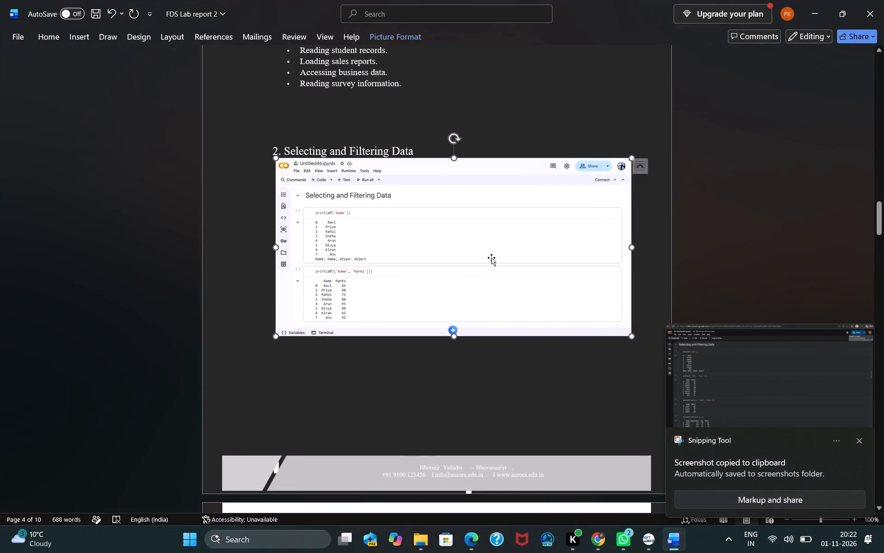
key("BackSpace")
key("BackSpace")
key("BackSpace")
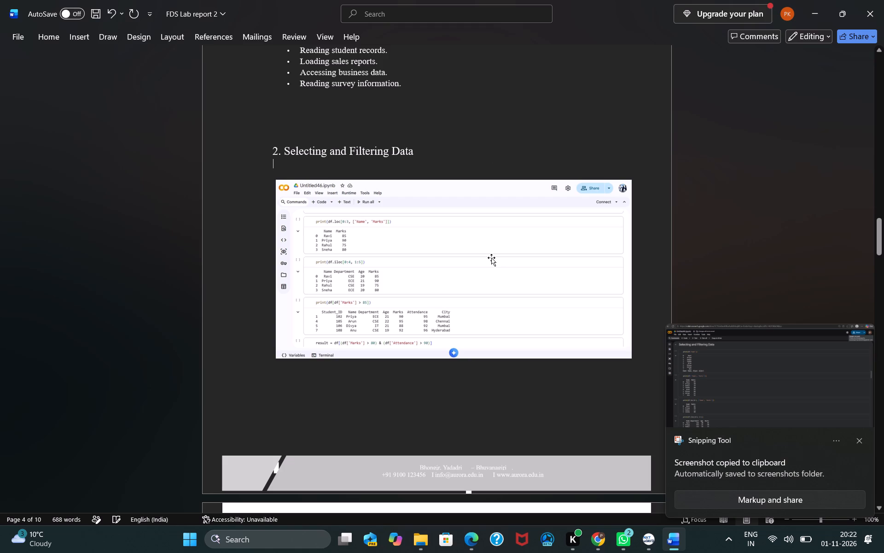
key("ctrl+v")
scroll(603, 403, "down", 2)
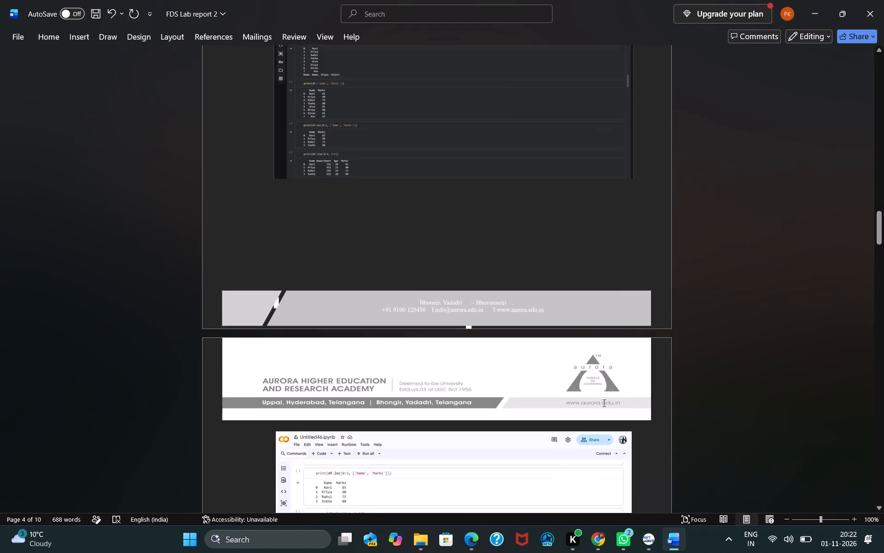
scroll(603, 403, "down", 3)
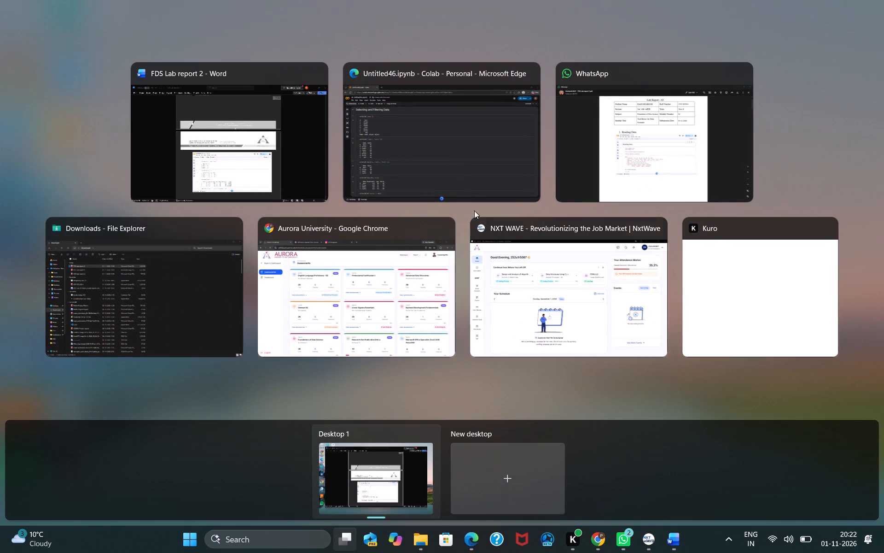
In the Colab notebook, capture and copy a full-width screenshot from the CSE/ECE Department filter to the df.query output, with account details showing.
left_click(458, 163)
scroll(428, 337, "down", 3)
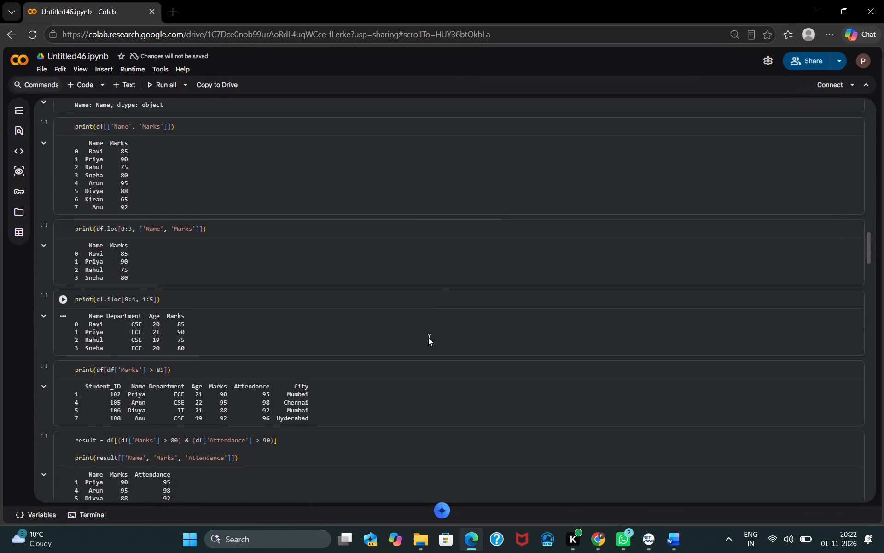
scroll(428, 337, "down", 3)
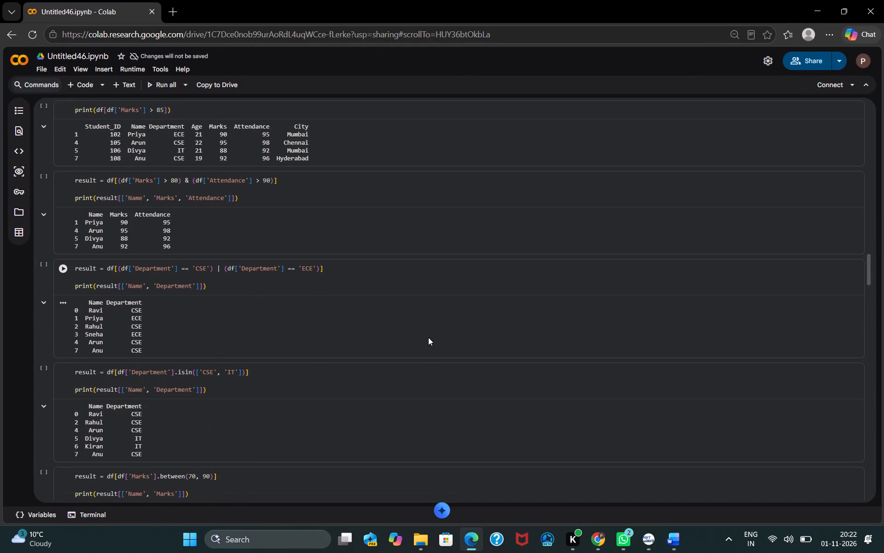
scroll(428, 337, "down", 3)
scroll(428, 337, "right", 1)
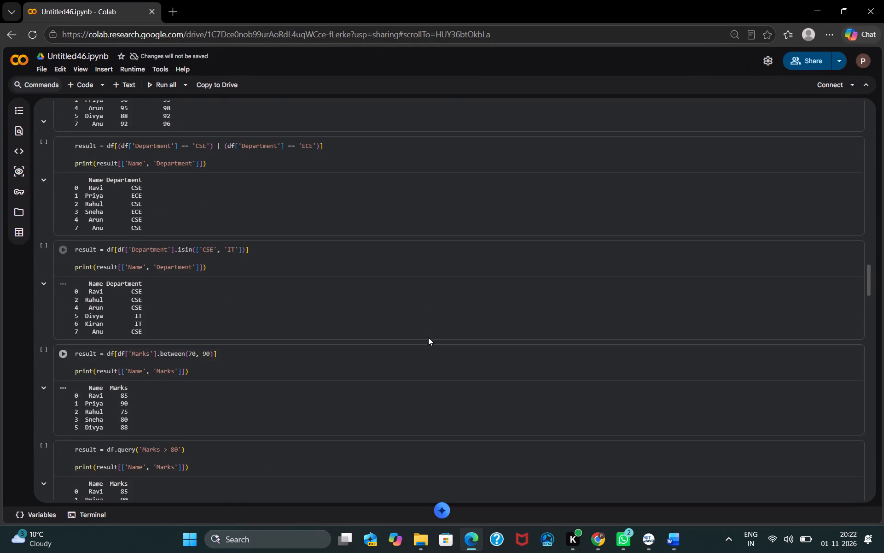
scroll(428, 337, "right", 2)
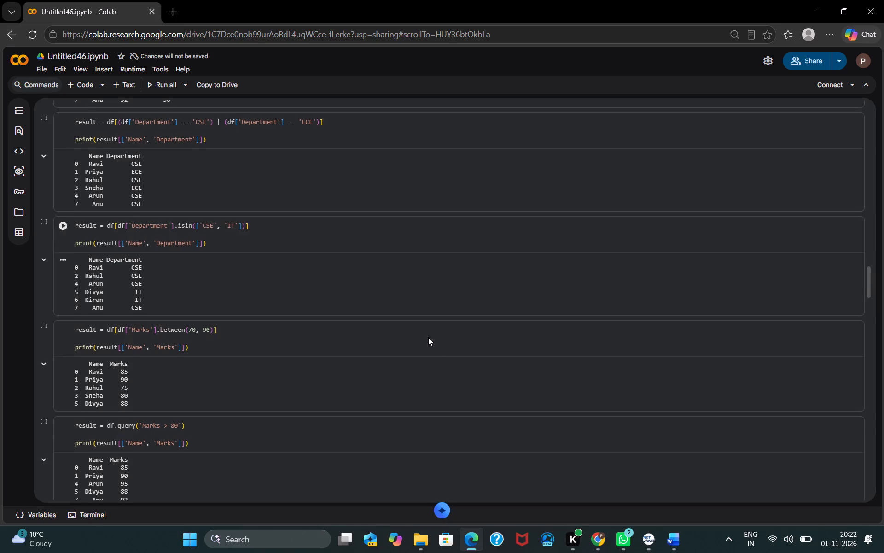
scroll(428, 337, "right", 1)
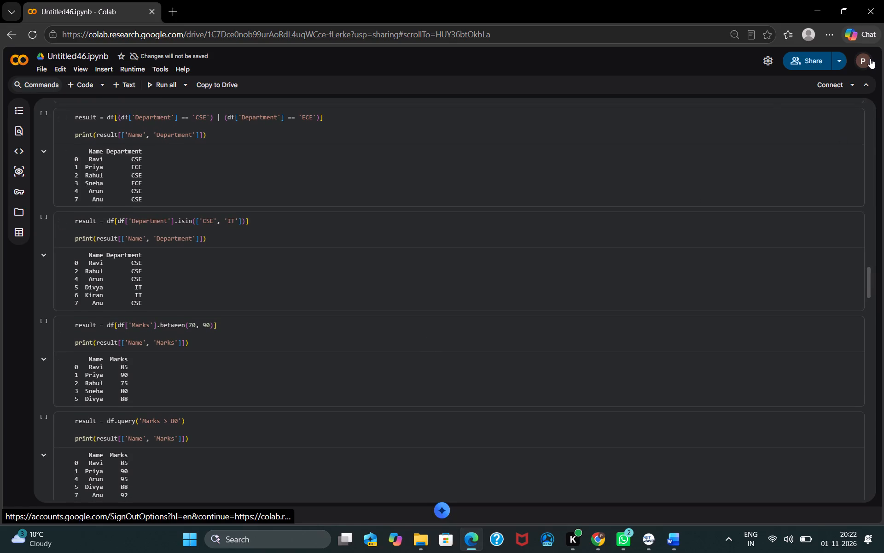
key("Print")
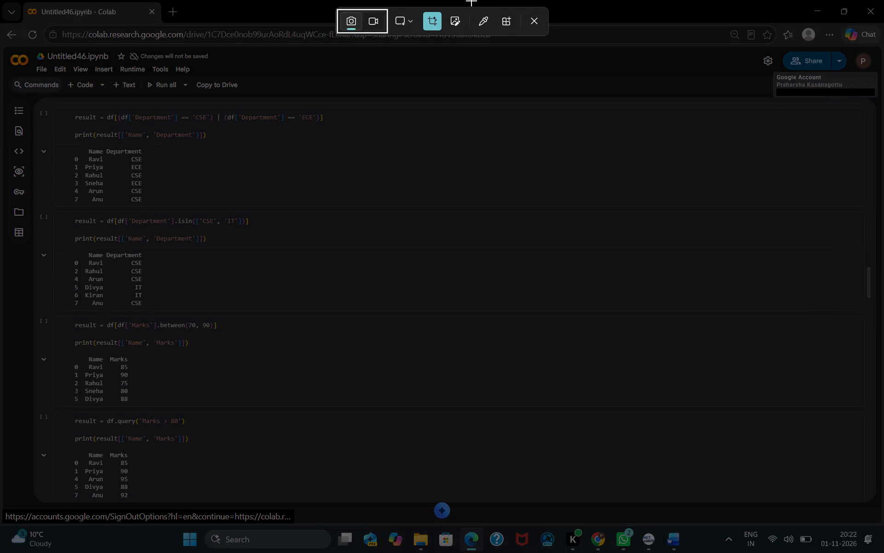
left_click(404, 14)
left_click(418, 21)
left_click_drag(0, 27, 341, 239)
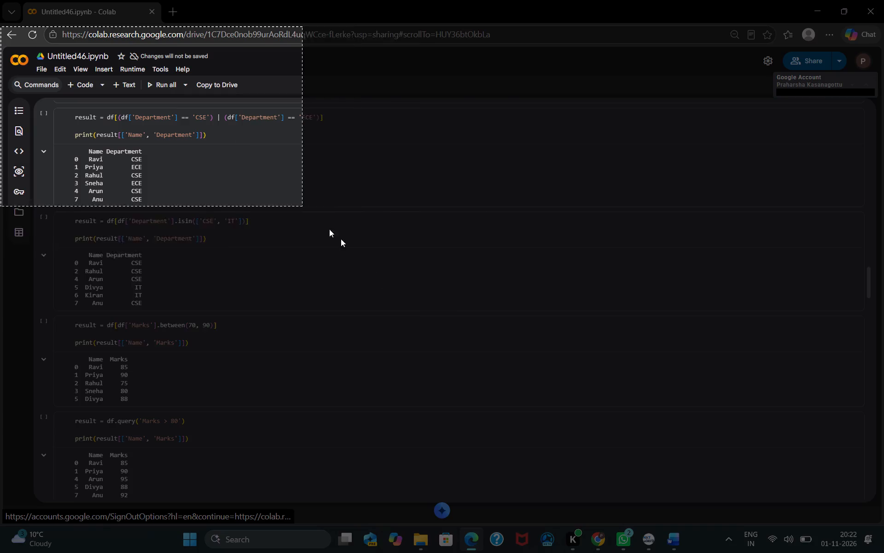
left_click_drag(341, 239, 616, 509)
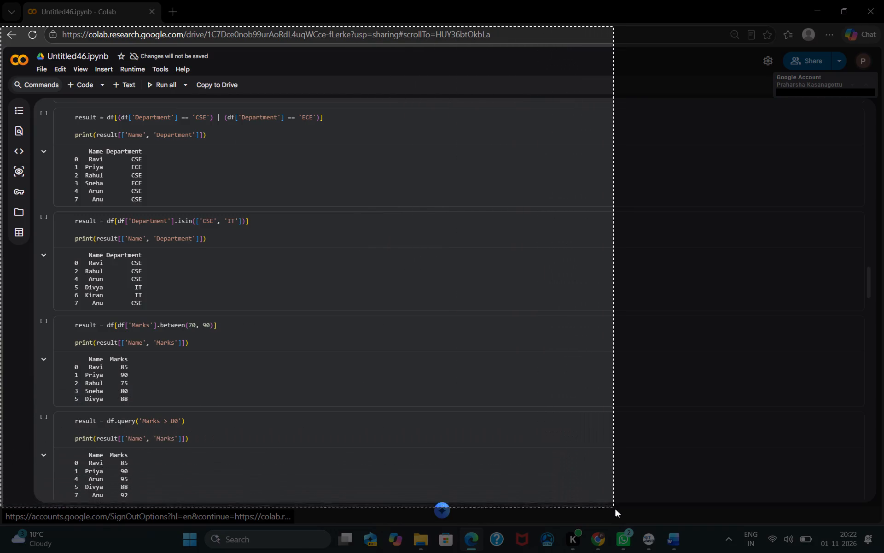
left_click_drag(616, 509, 772, 501)
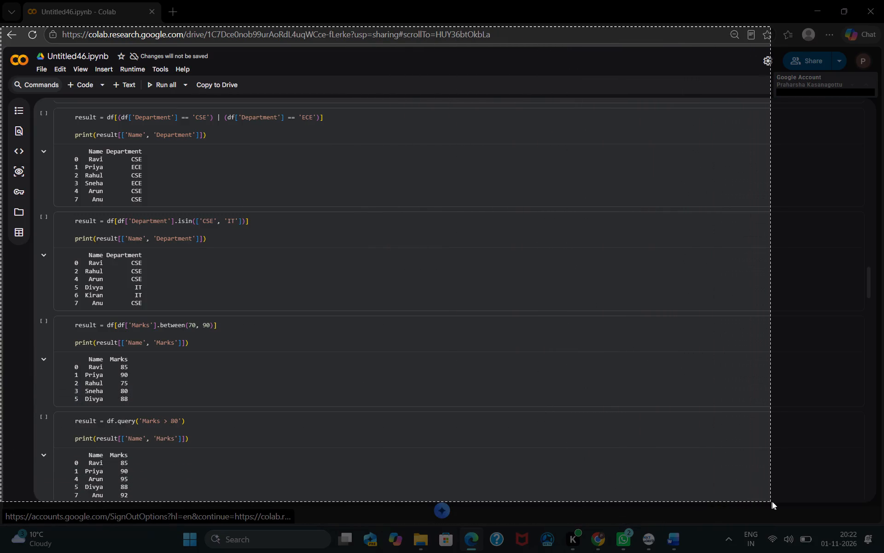
left_click_drag(772, 501, 883, 501)
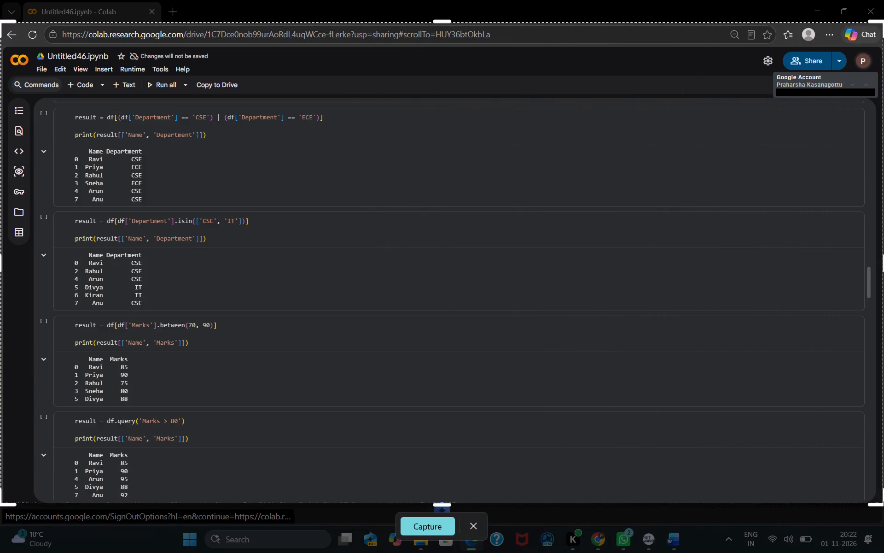
left_click(439, 532)
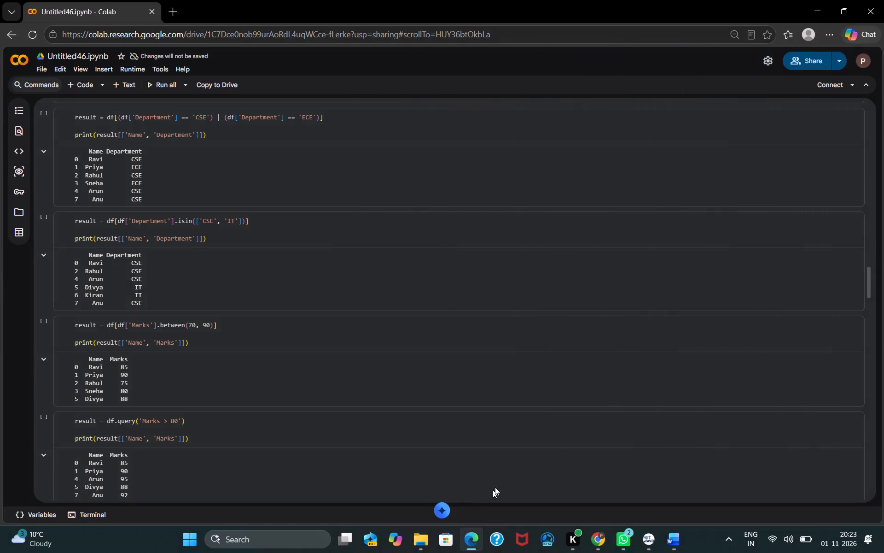
key("ctrl+c")
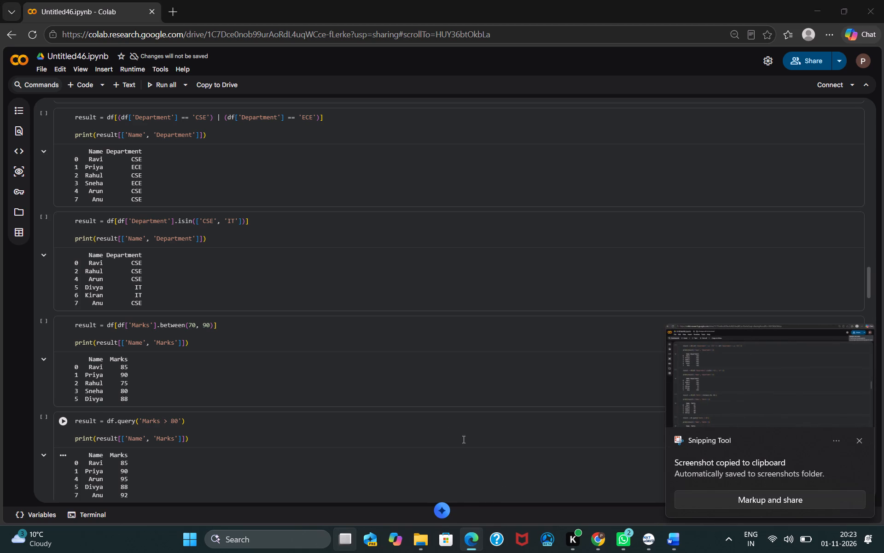
In the Word report, replace the old df.loc and df.iloc screenshot above the Selecting and Filtering definition with the copied notebook screenshot.
left_click(379, 123)
left_click(426, 418)
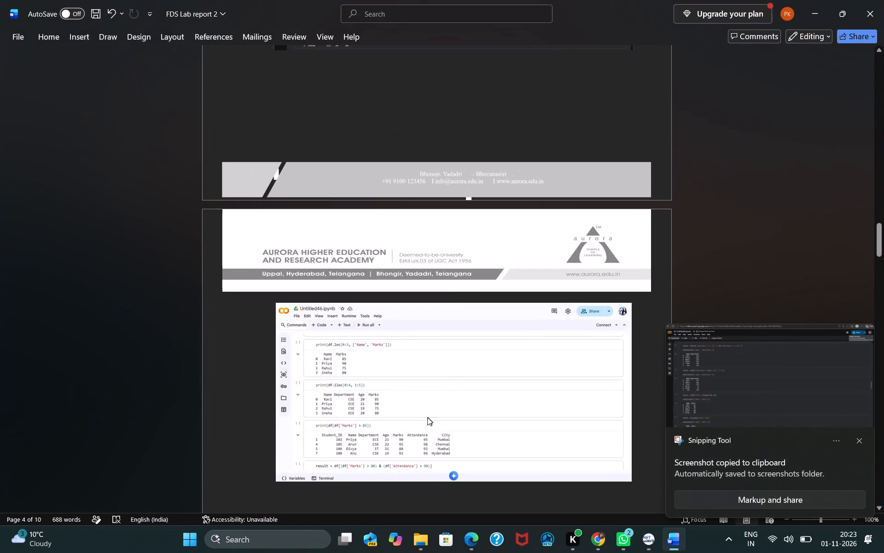
key("BackSpace")
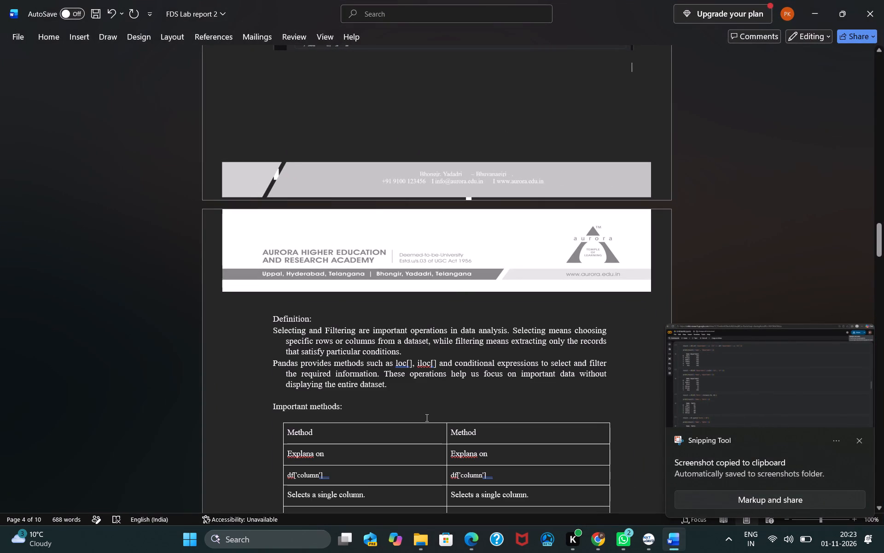
key("Return")
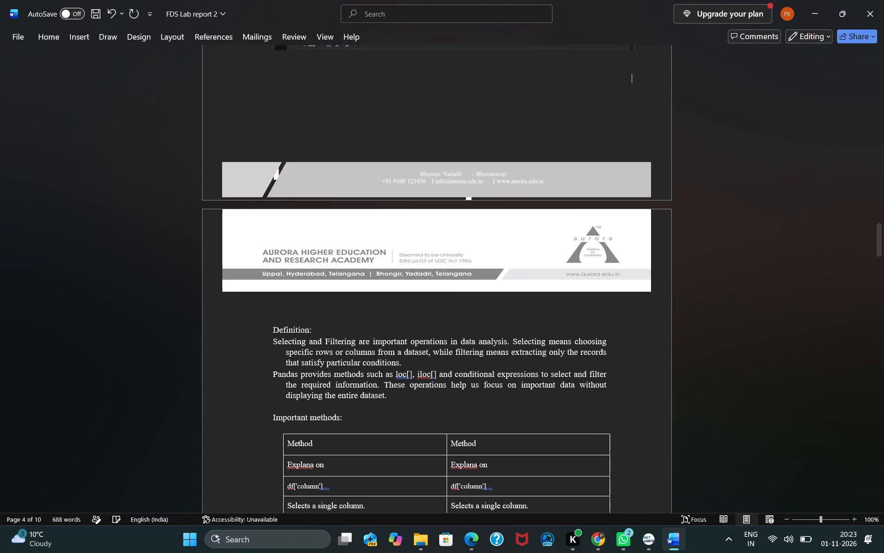
key("BackSpace")
key("BackSpace")
key("BackSpace")
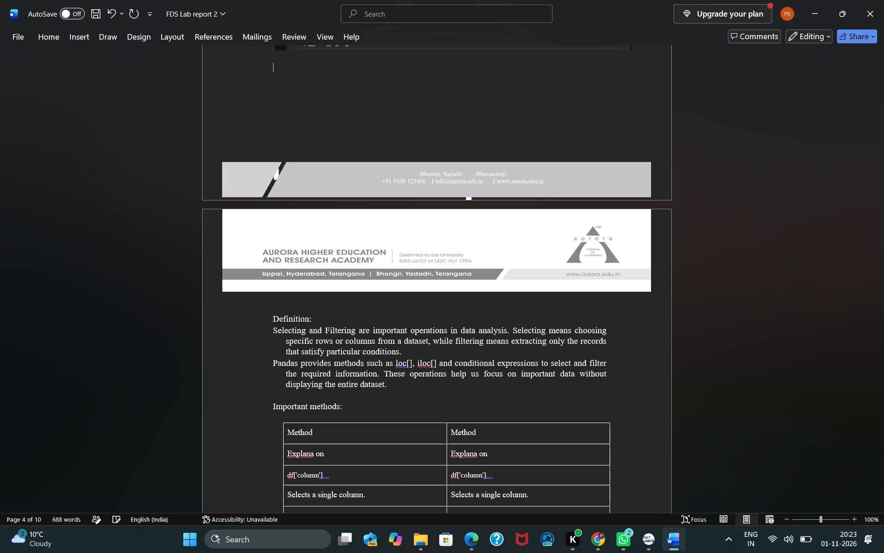
key("ctrl+v")
left_click(671, 468)
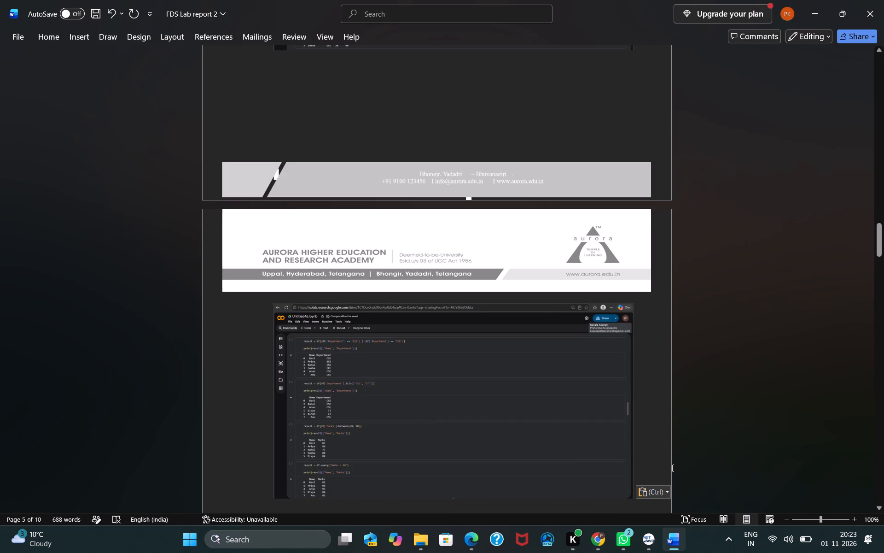
In the Colab notebook, capture and copy a full-width screenshot from the Manipulating Data heading to the df.rename cell, with account details showing.
scroll(671, 468, "down", 7)
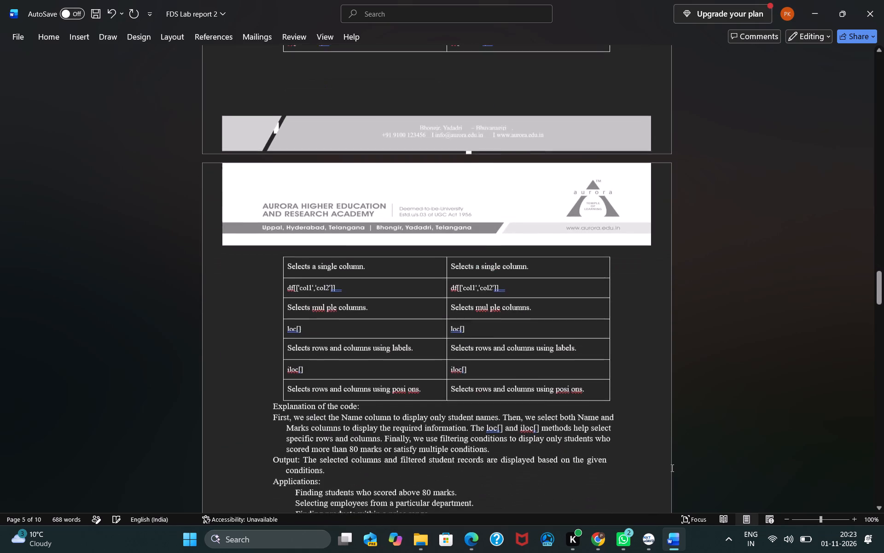
scroll(671, 468, "down", 8)
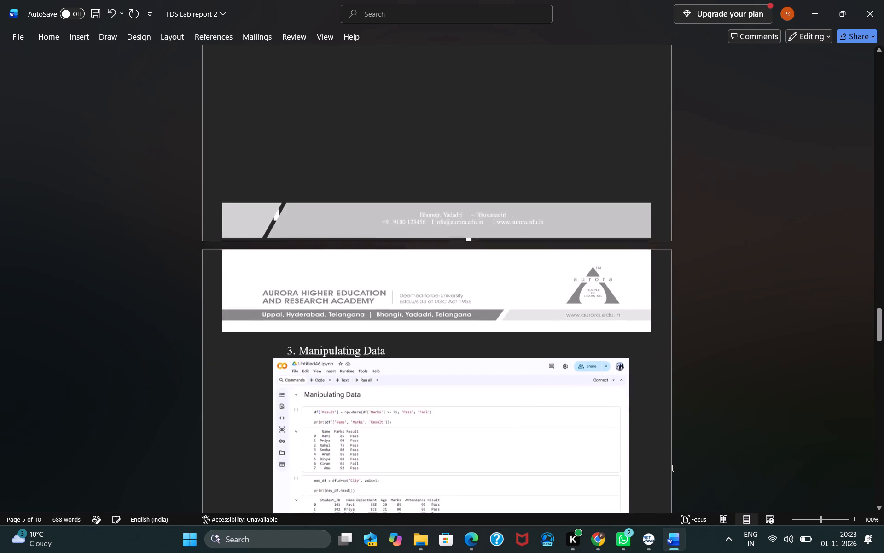
scroll(671, 468, "down", 1)
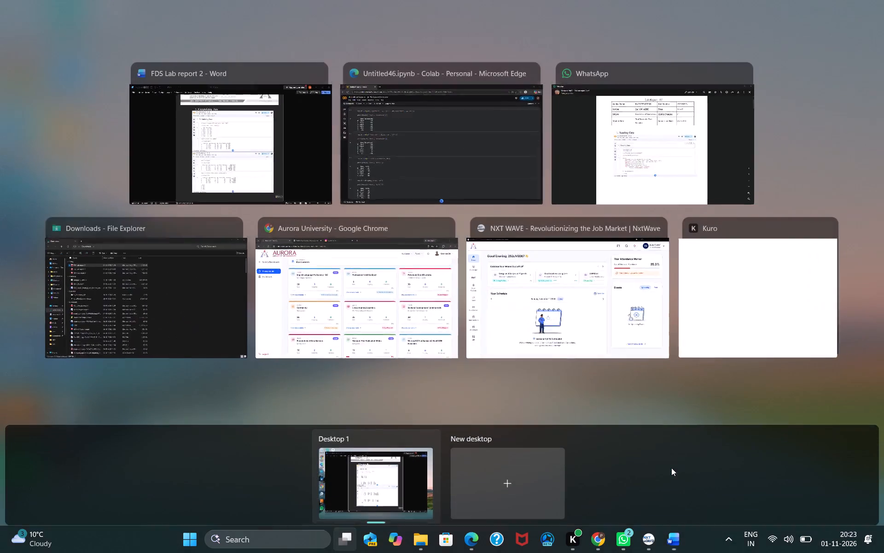
left_click(450, 171)
scroll(395, 319, "down", 3)
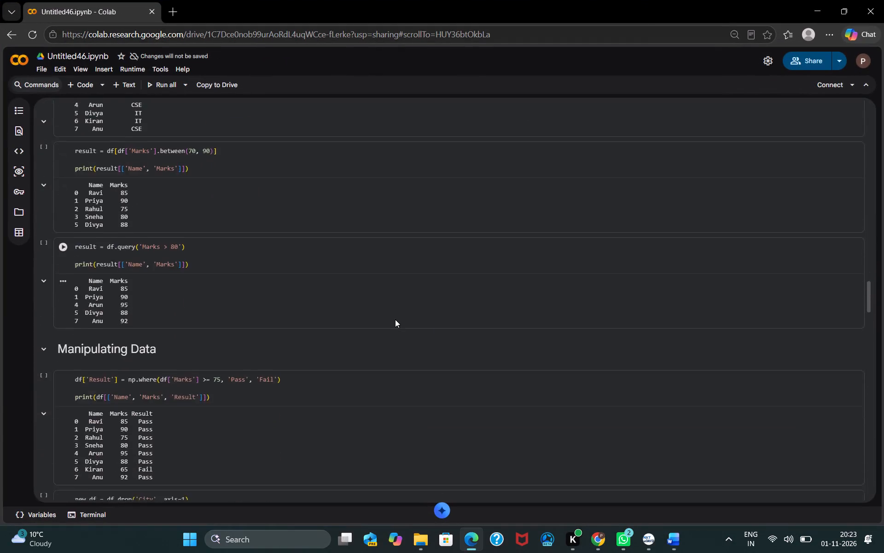
scroll(395, 319, "down", 5)
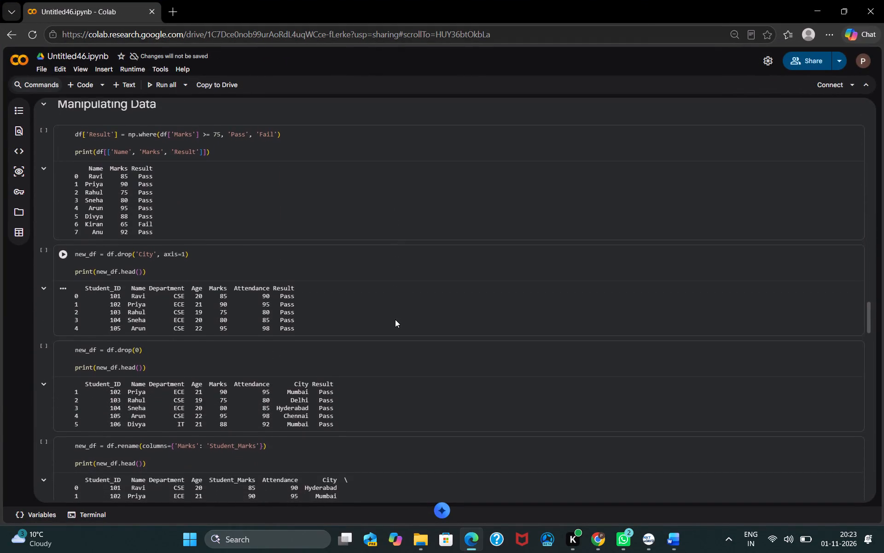
scroll(395, 319, "down", 1)
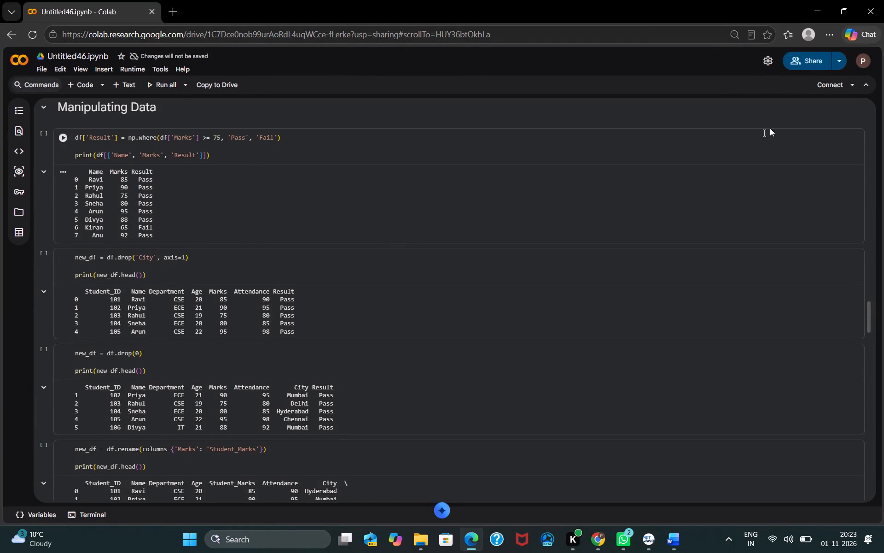
key("Print")
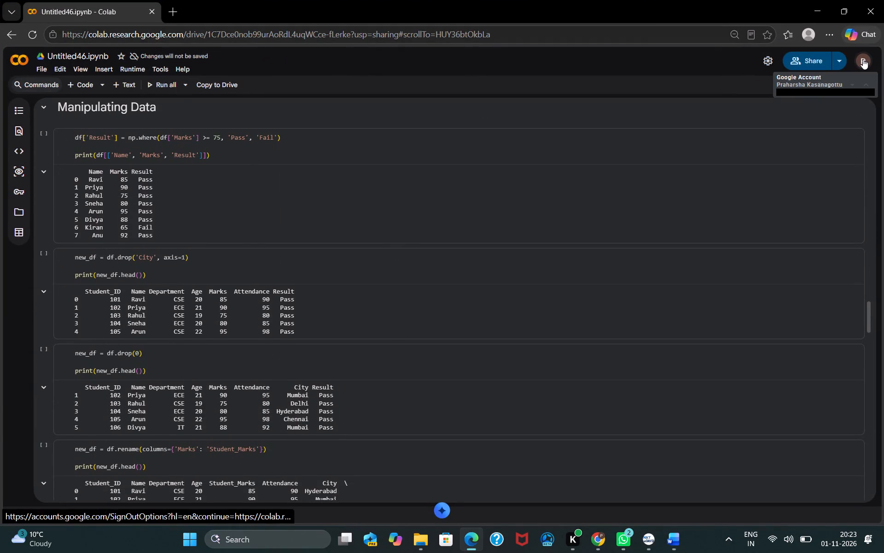
left_click(390, 28)
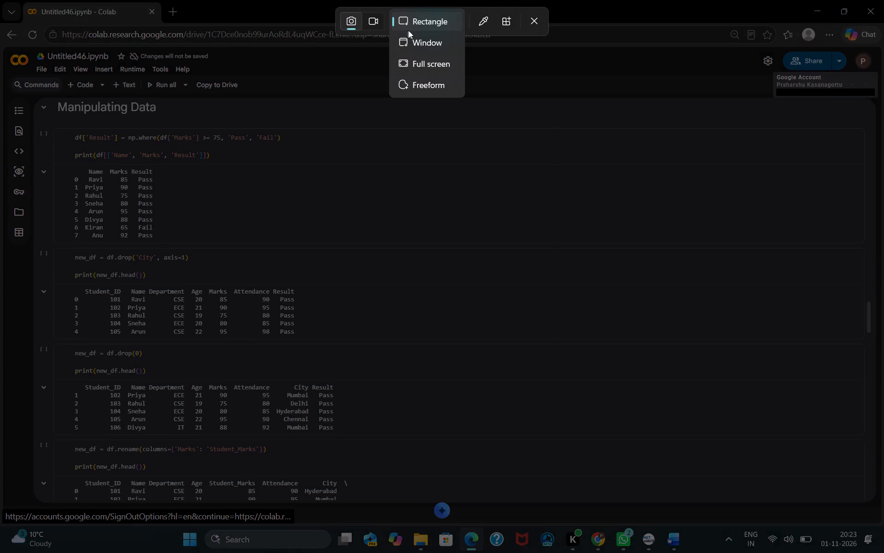
left_click(419, 24)
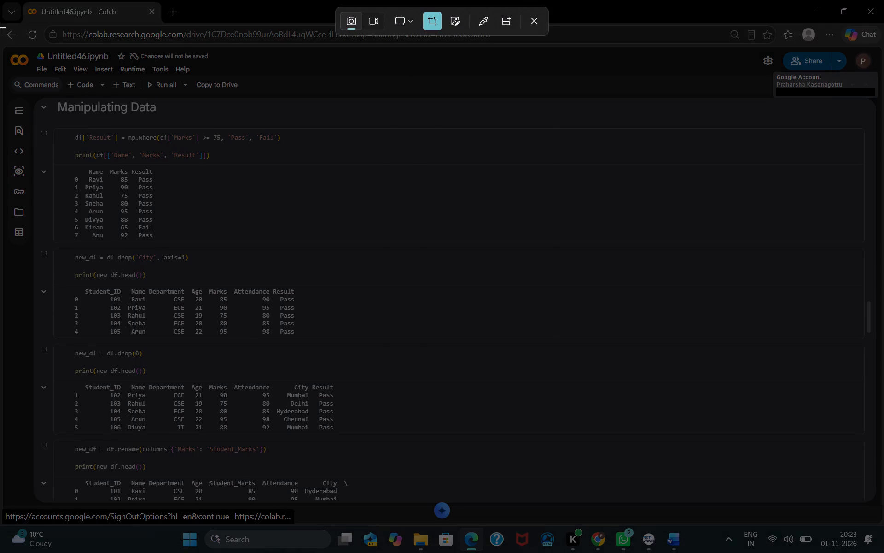
left_click_drag(0, 27, 640, 440)
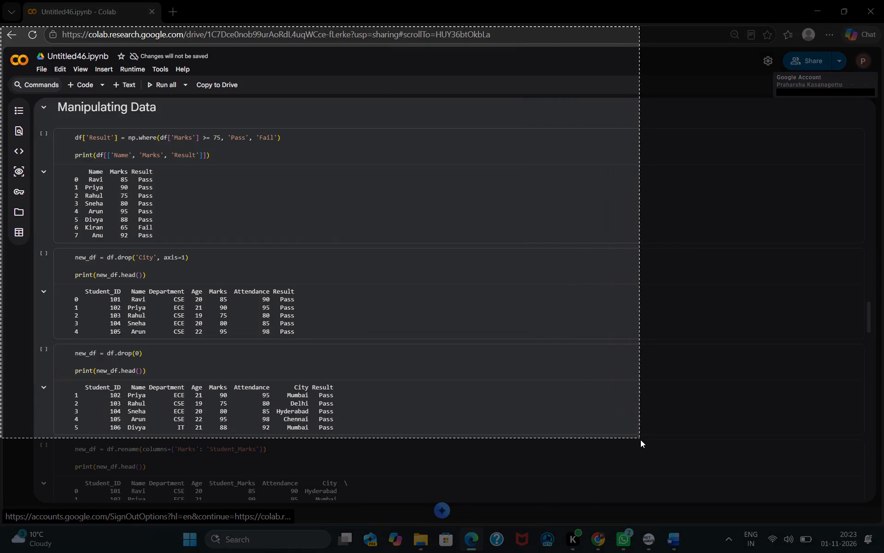
left_click_drag(640, 440, 807, 497)
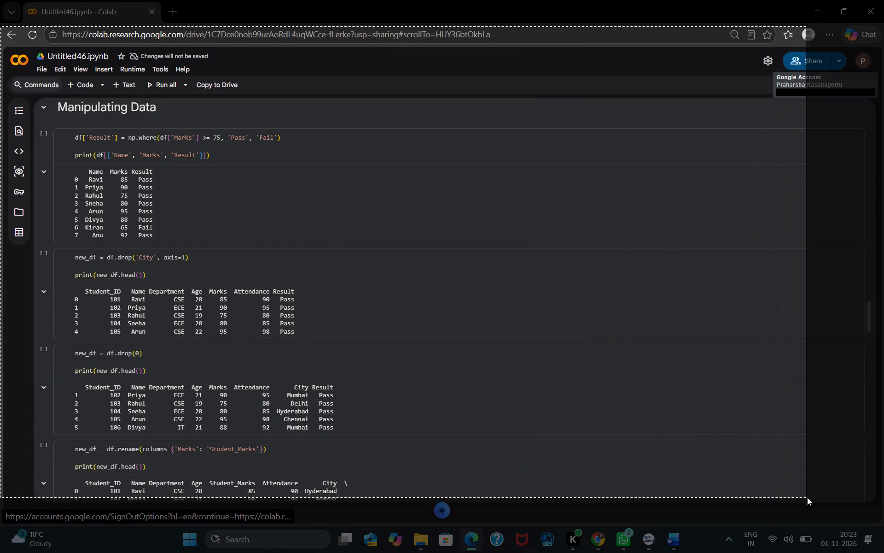
left_click_drag(807, 497, 883, 496)
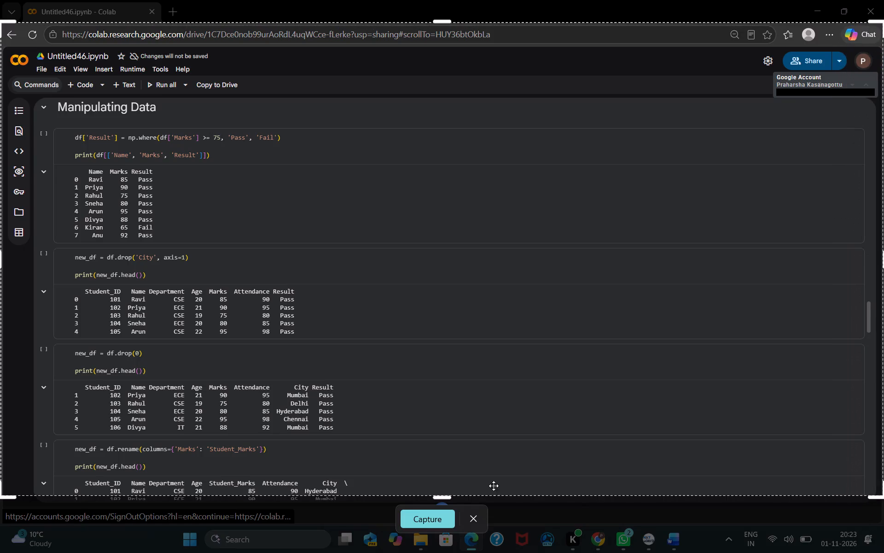
left_click(442, 518)
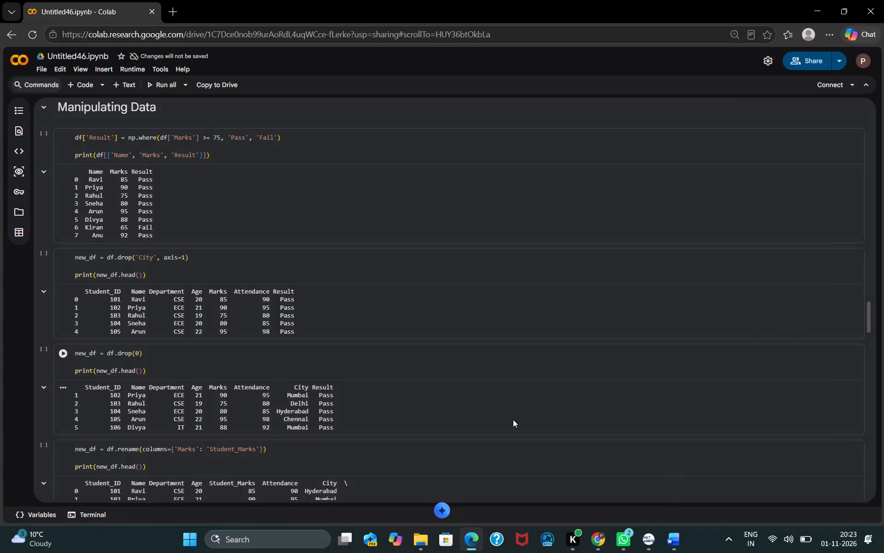
key("ctrl+c")
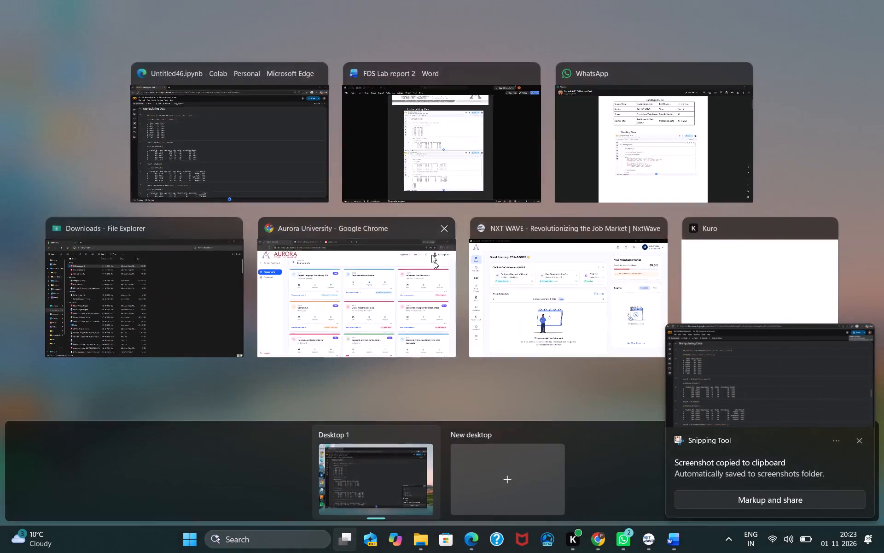
In the Word report, replace the old screenshots directly under the "3. Manipulating Data" heading with the copied notebook screenshot.
left_click(407, 153)
left_click(432, 213)
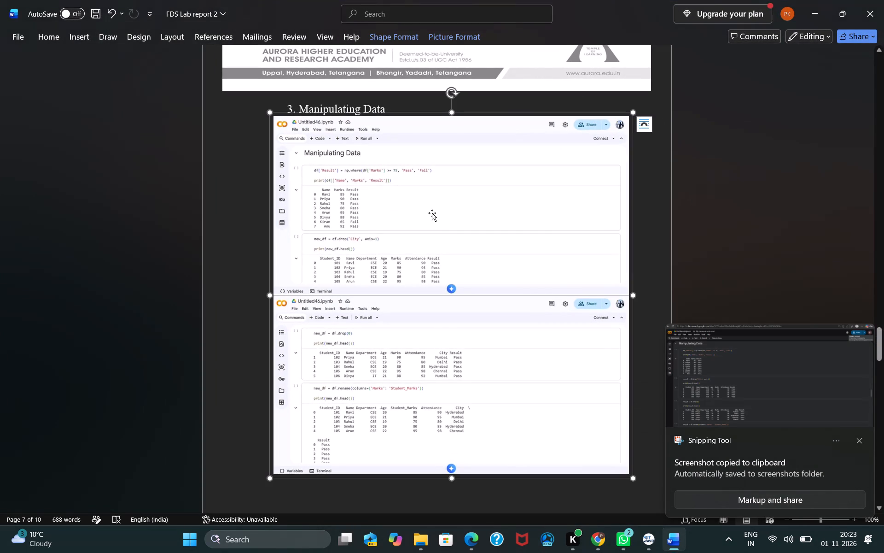
key("BackSpace")
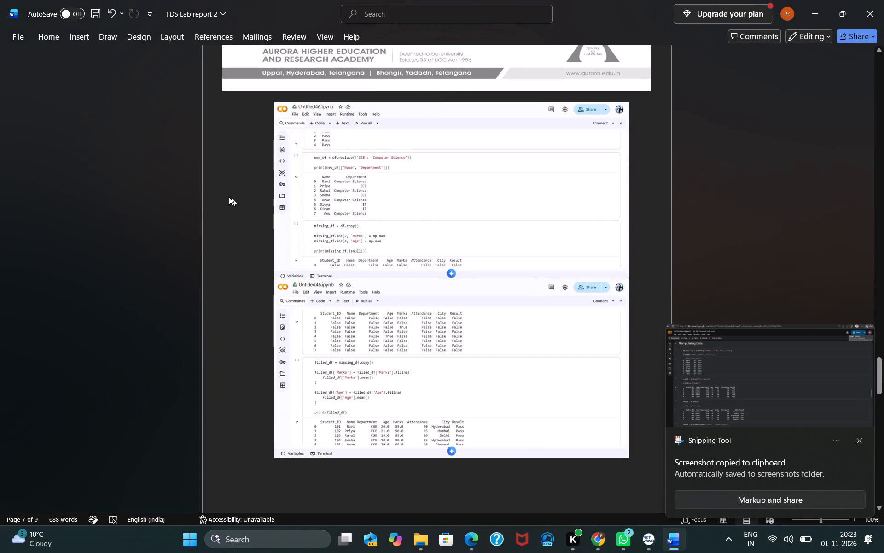
scroll(225, 196, "up", 5)
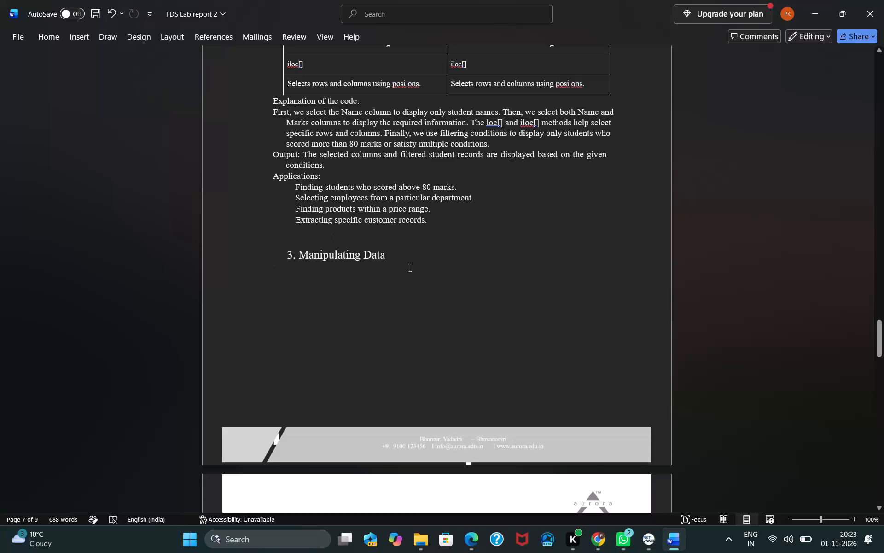
key("ctrl+v")
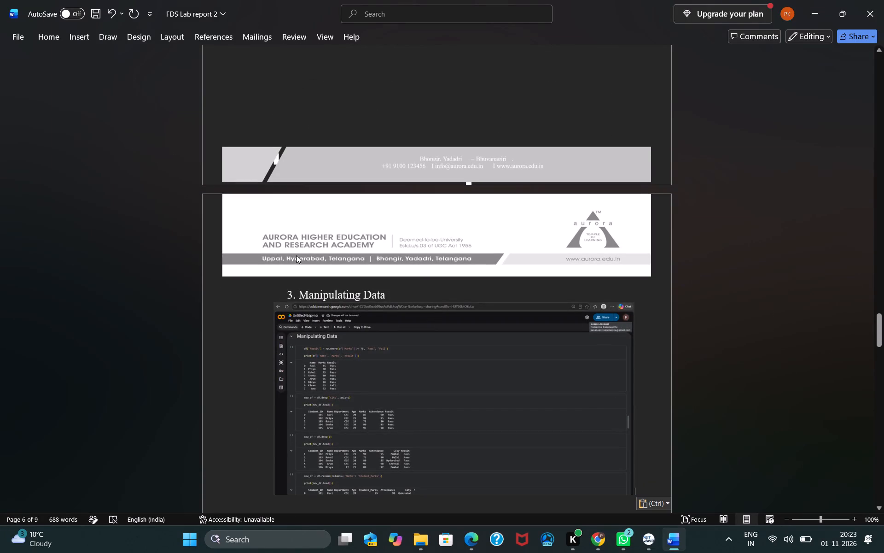
Delete the remaining old df.replace and fillna screenshots above the Data Manipulation definition, and add a new line below the pasted screenshot.
scroll(296, 255, "down", 8)
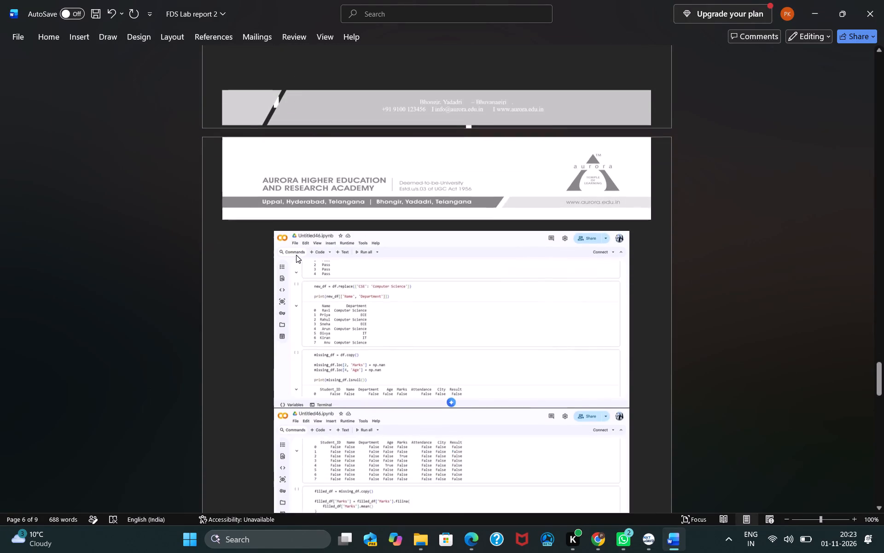
scroll(296, 255, "down", 7)
left_click(296, 255)
key("BackSpace")
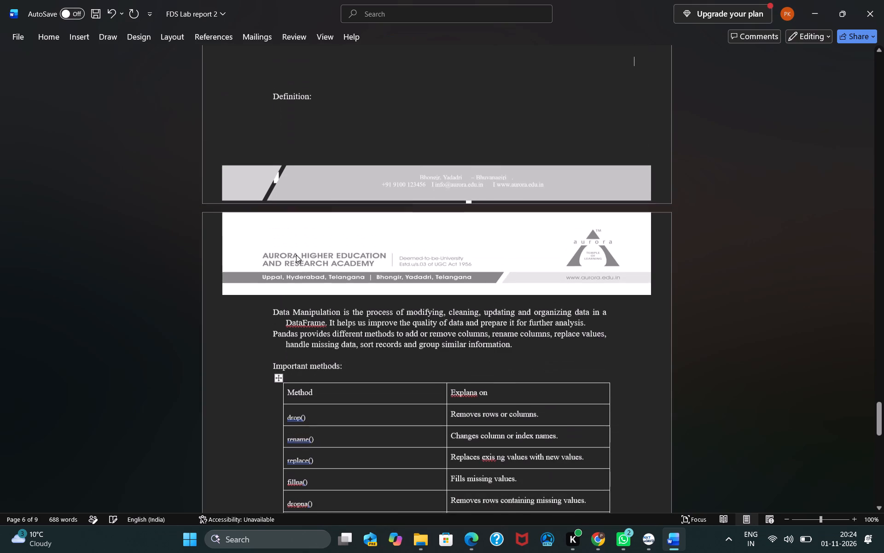
scroll(374, 142, "up", 3)
left_click(374, 142)
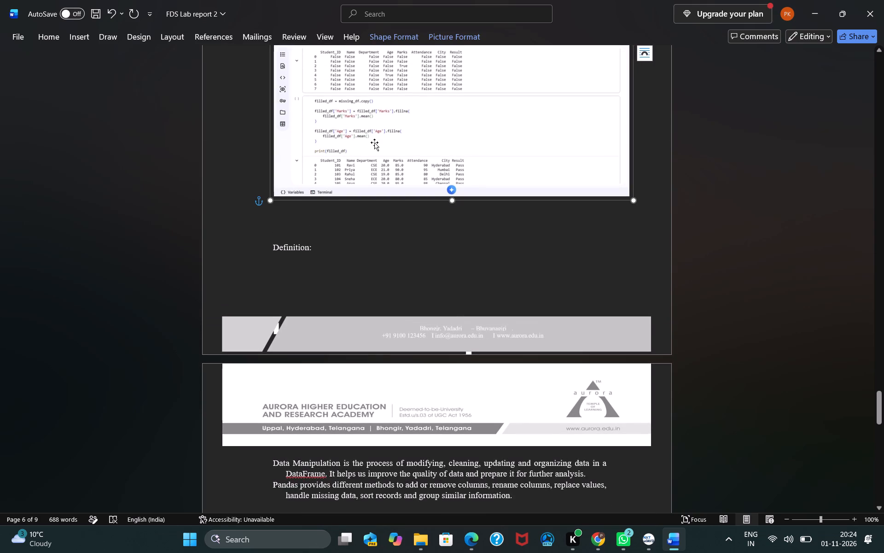
key("BackSpace")
scroll(374, 142, "up", 5)
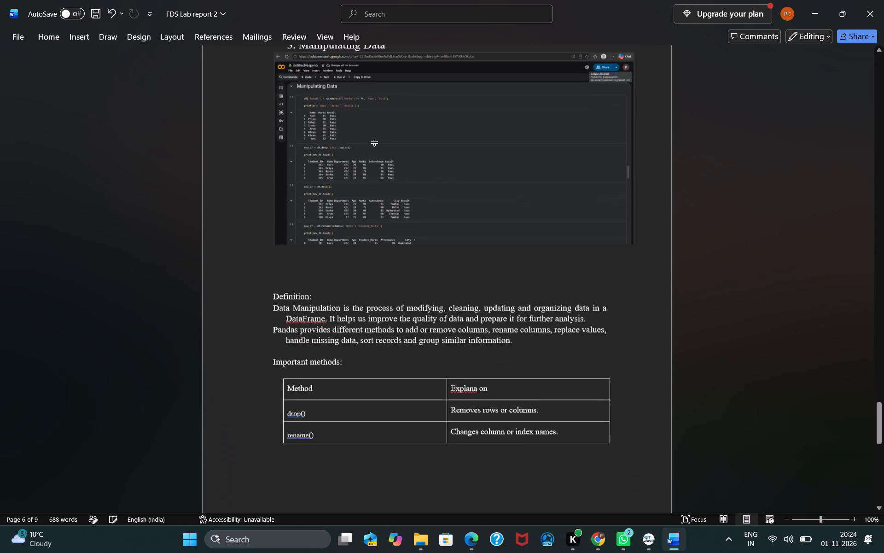
scroll(374, 142, "up", 1)
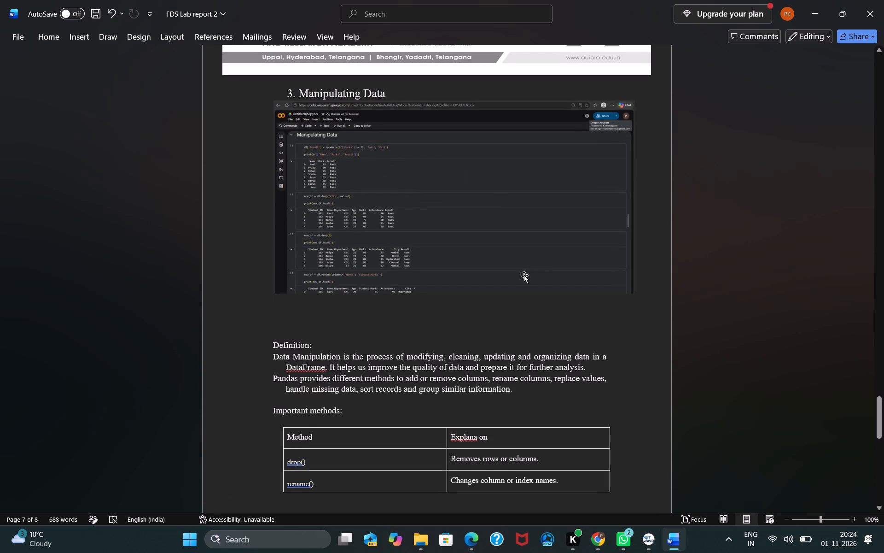
key("Return")
In the Colab notebook, capture and copy a full-width screenshot from the df.rename cell to the missing_df.isnull output, with account details showing.
left_click(455, 160)
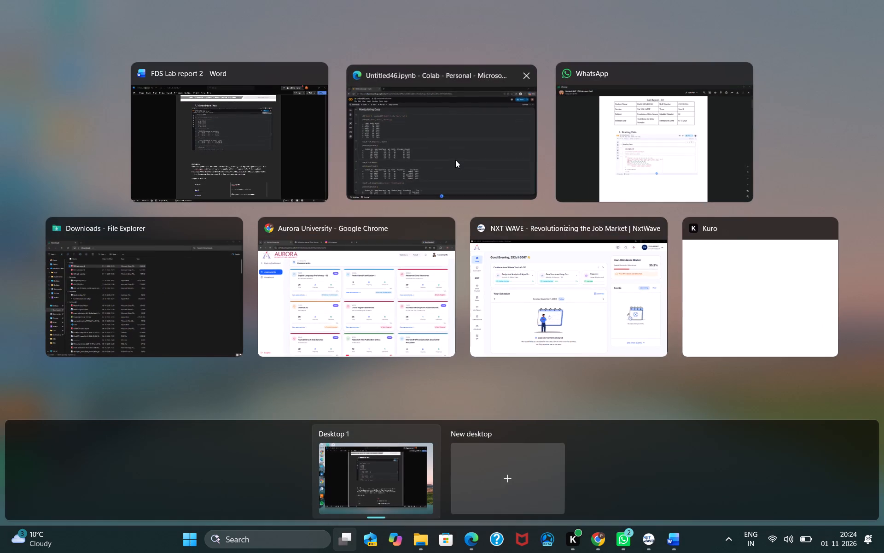
scroll(449, 333, "down", 5)
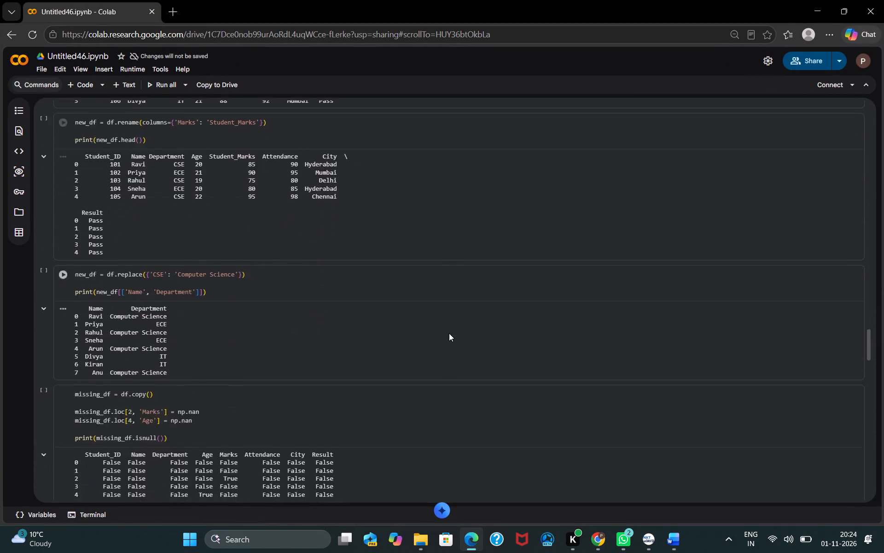
scroll(449, 333, "down", 1)
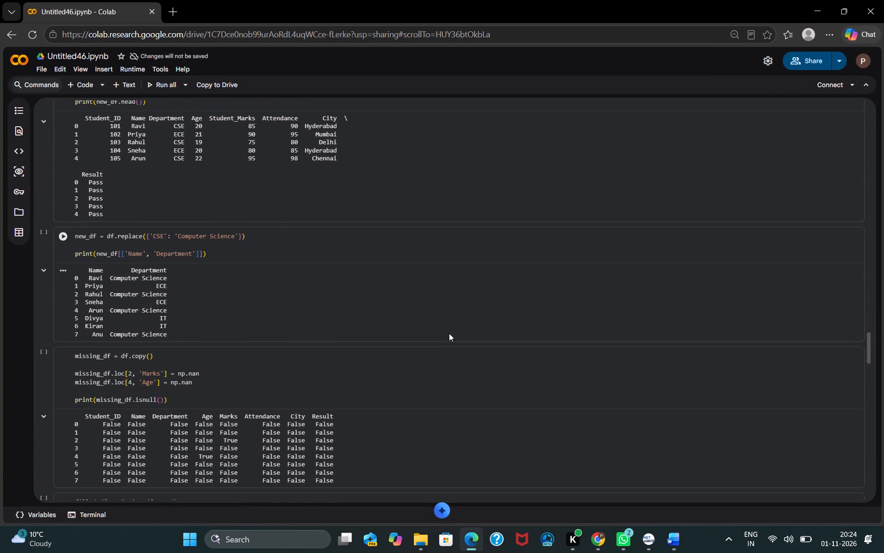
scroll(449, 333, "down", 1)
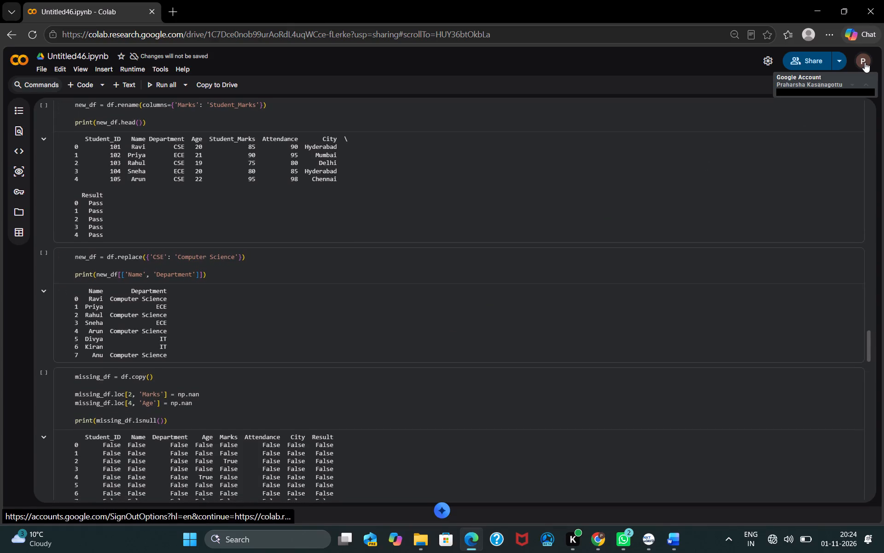
key("Print")
left_click(394, 11)
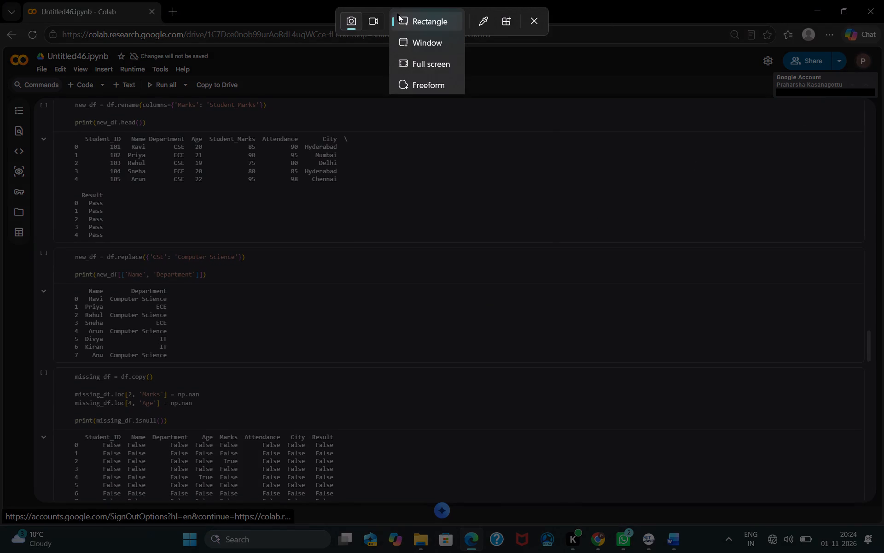
left_click(403, 18)
left_click_drag(0, 29, 185, 74)
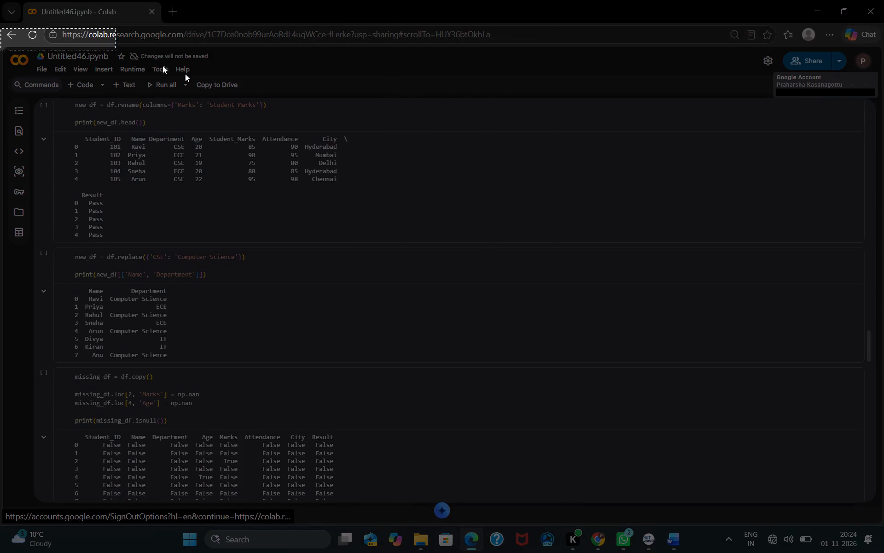
left_click_drag(185, 74, 637, 446)
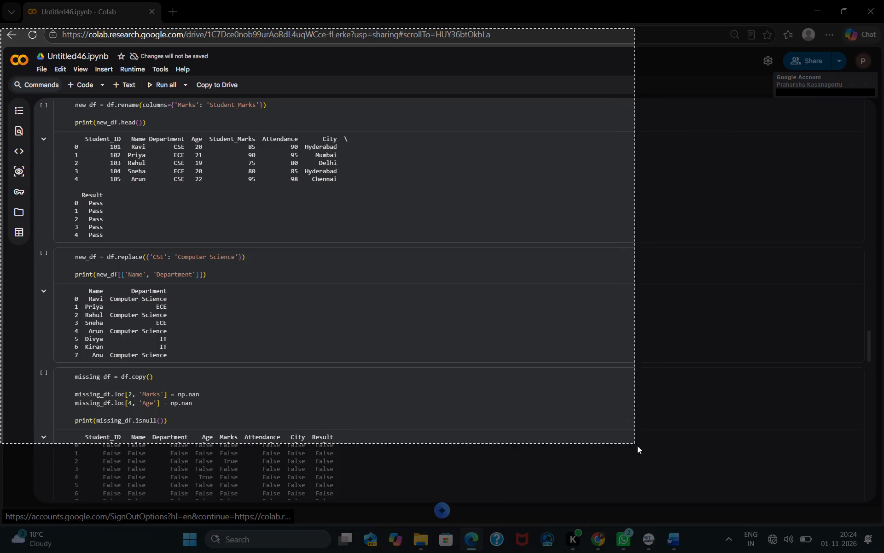
left_click_drag(637, 446, 797, 503)
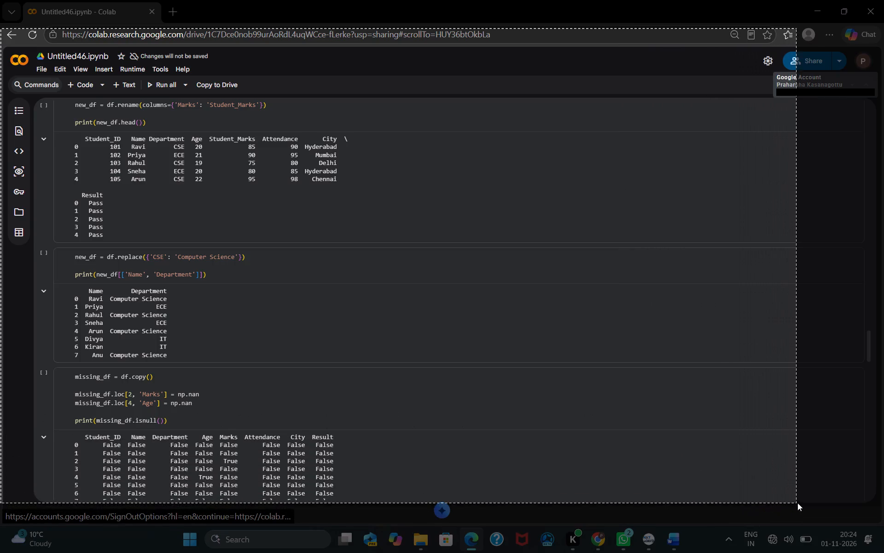
left_click_drag(797, 503, 883, 502)
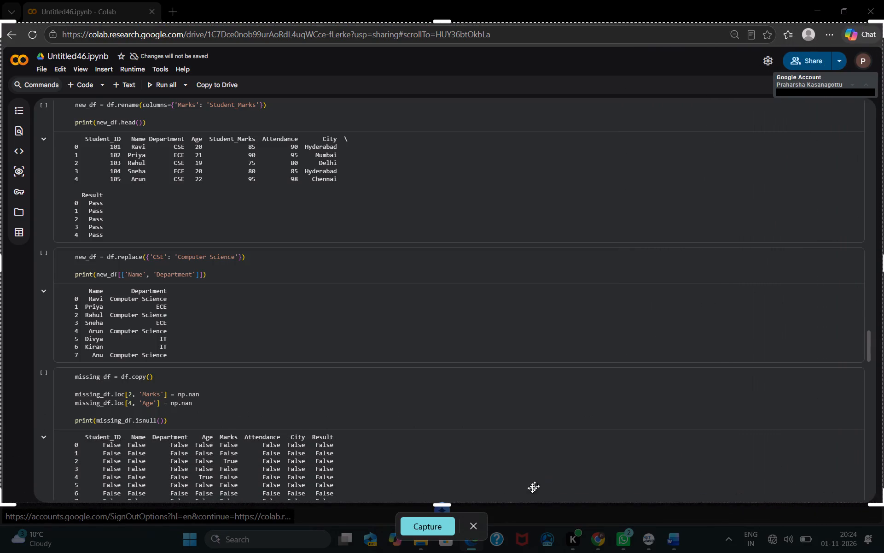
left_click(438, 528)
key("ctrl+c")
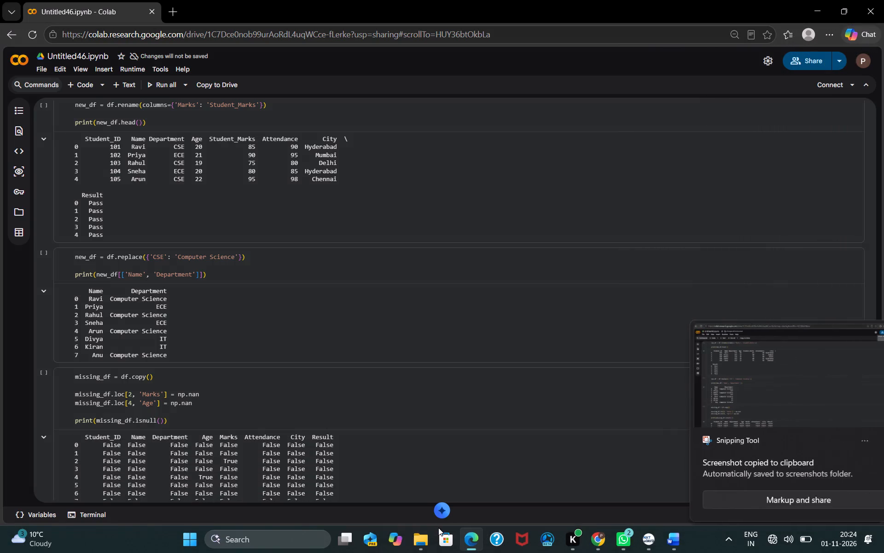
In the Word report, paste the copied screenshot below the first Manipulating Data screenshot and add two new lines after it.
left_click(435, 137)
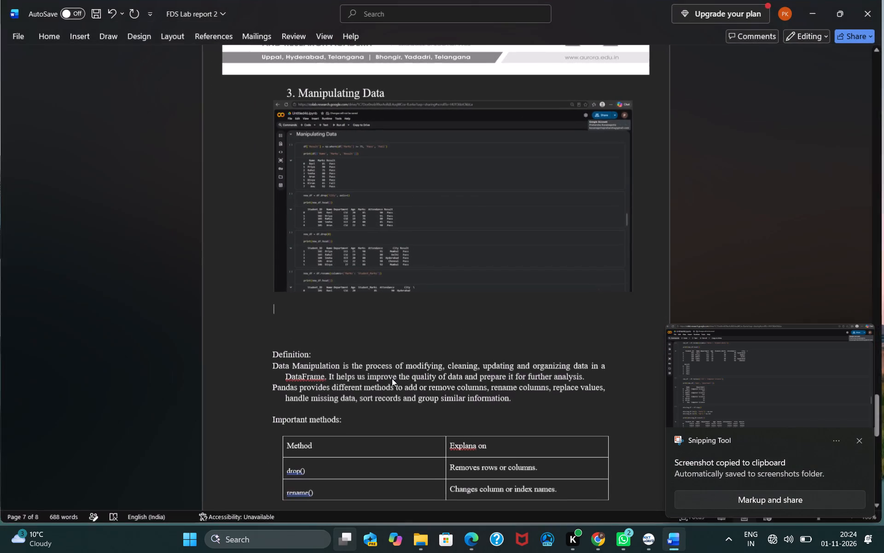
key("ctrl+v")
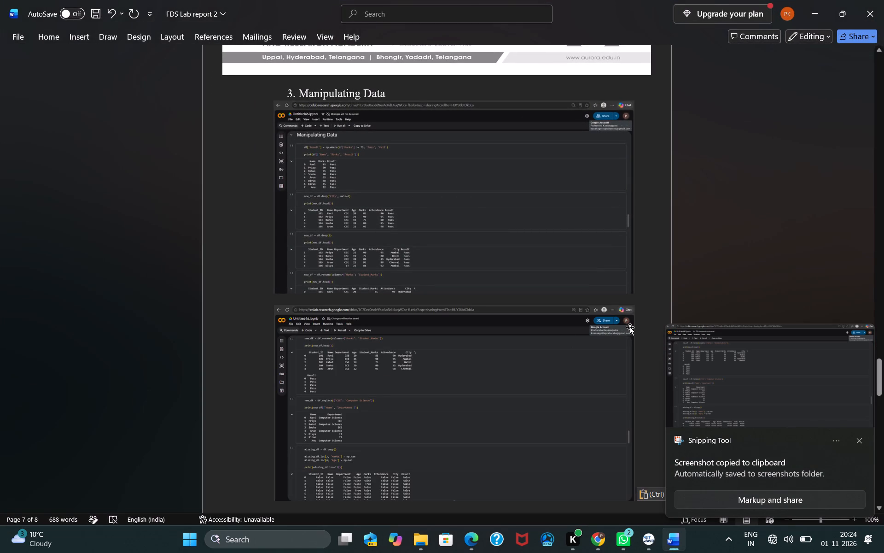
scroll(674, 311, "down", 4)
left_click(674, 311)
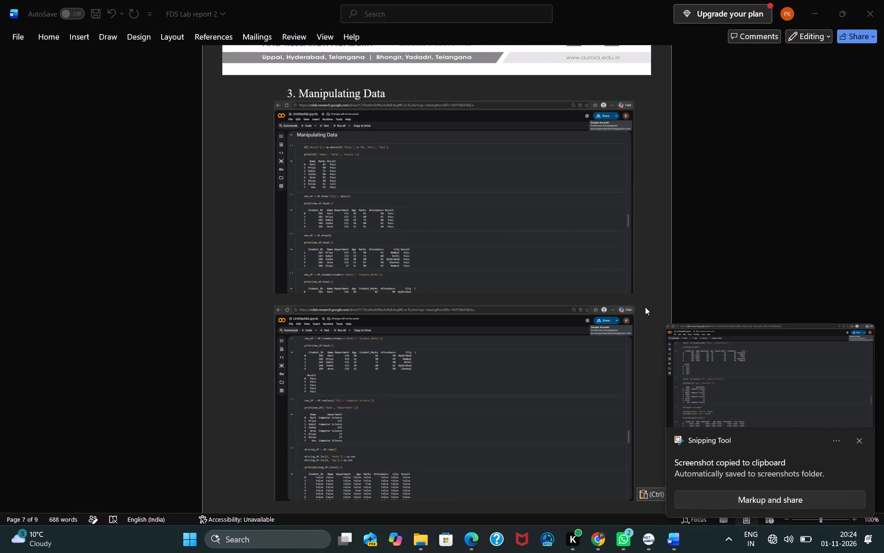
scroll(645, 306, "down", 3)
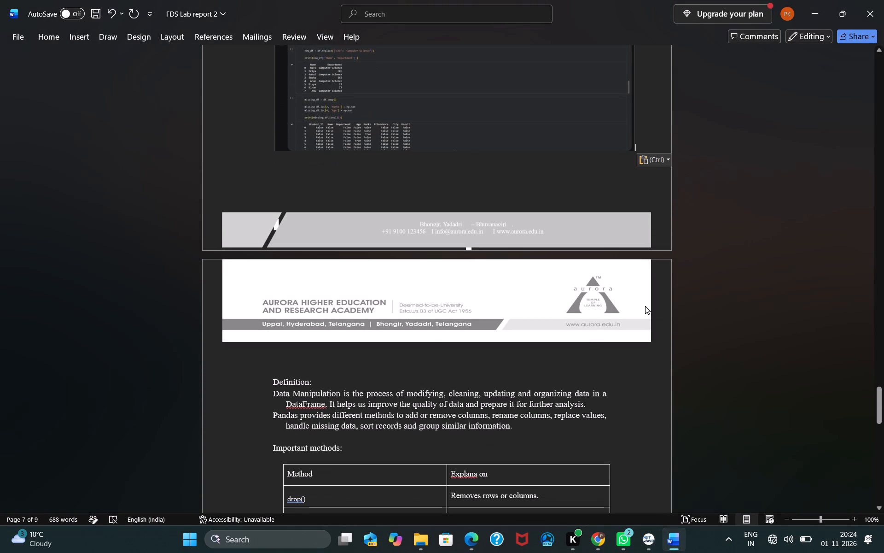
key("Return")
key("Return")
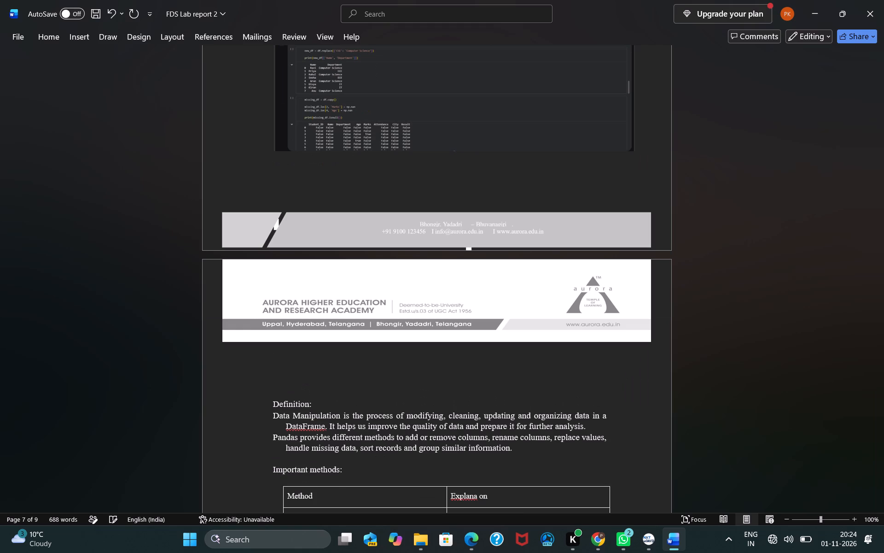
In the Colab notebook, capture and copy a full-width screenshot from the filled_df cell to the sorted_df output, with account details showing.
left_click(539, 165)
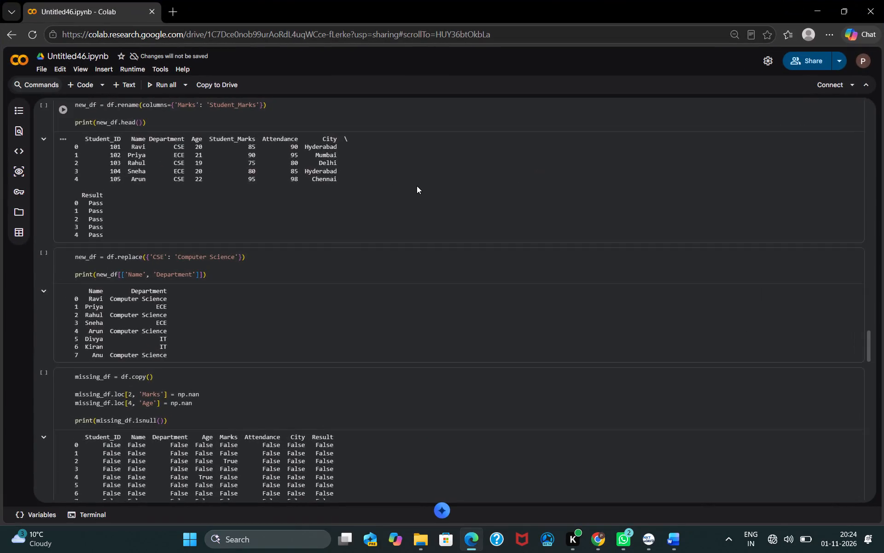
scroll(417, 186, "down", 6)
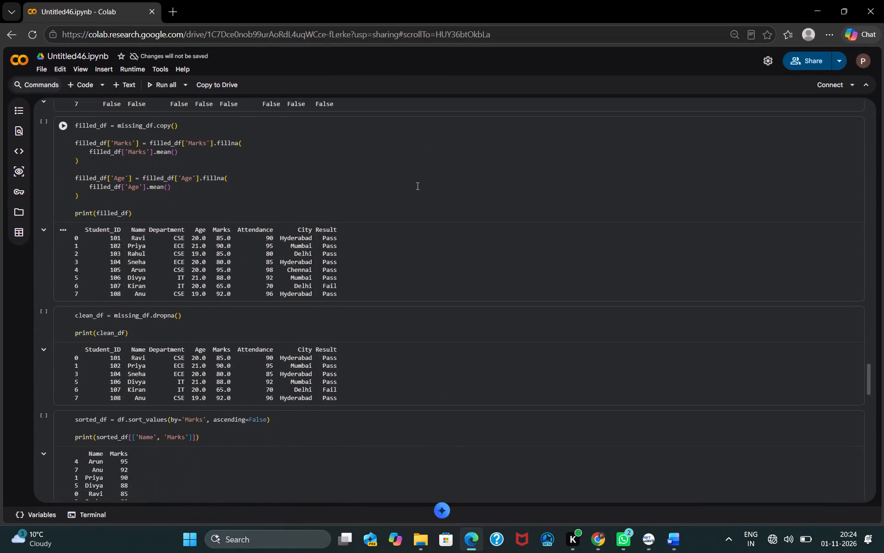
scroll(417, 186, "down", 1)
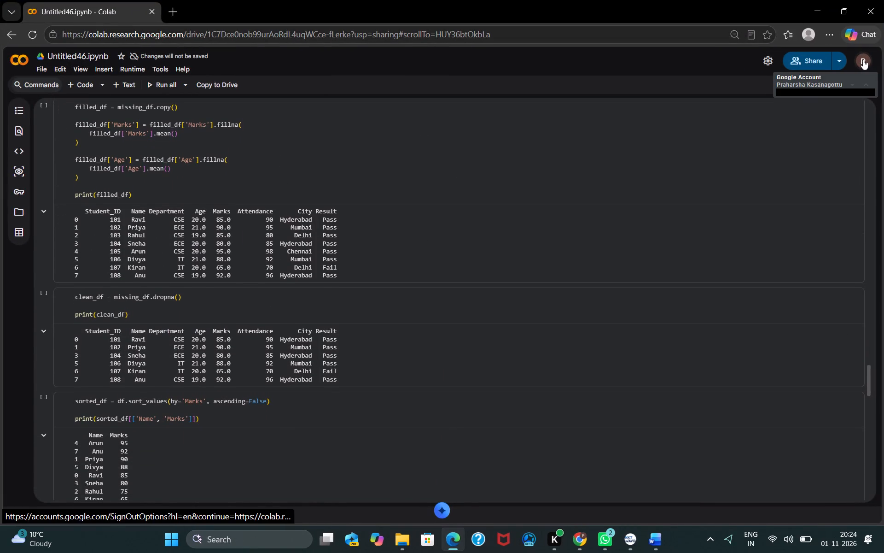
key("Print")
left_click(402, 22)
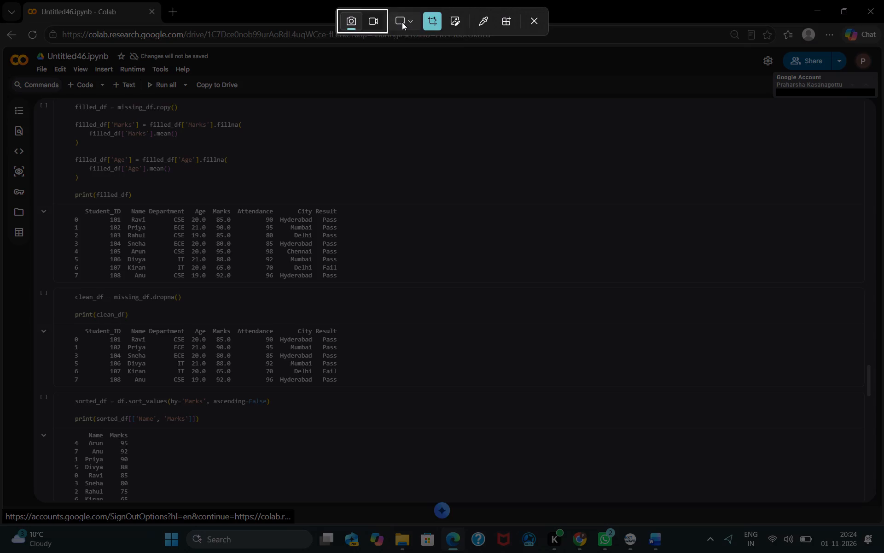
left_click(424, 29)
left_click_drag(0, 27, 866, 436)
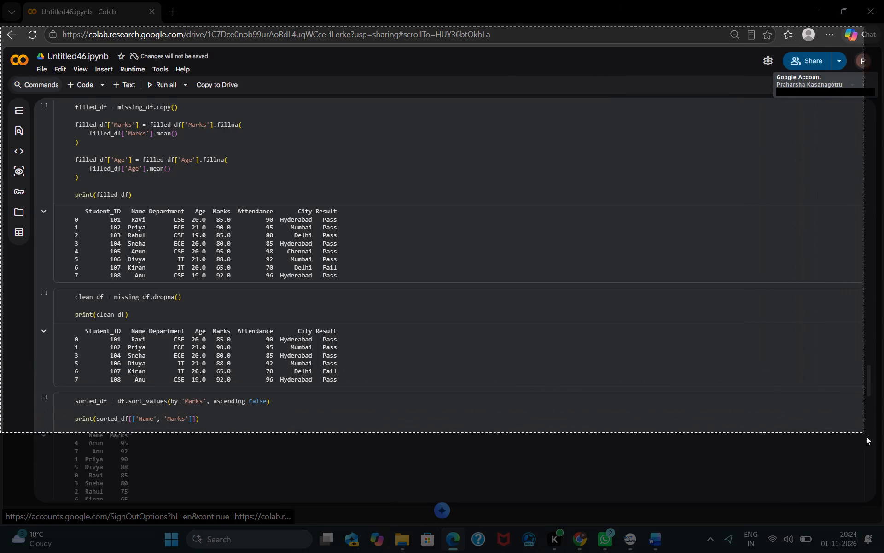
left_click_drag(866, 436, 883, 503)
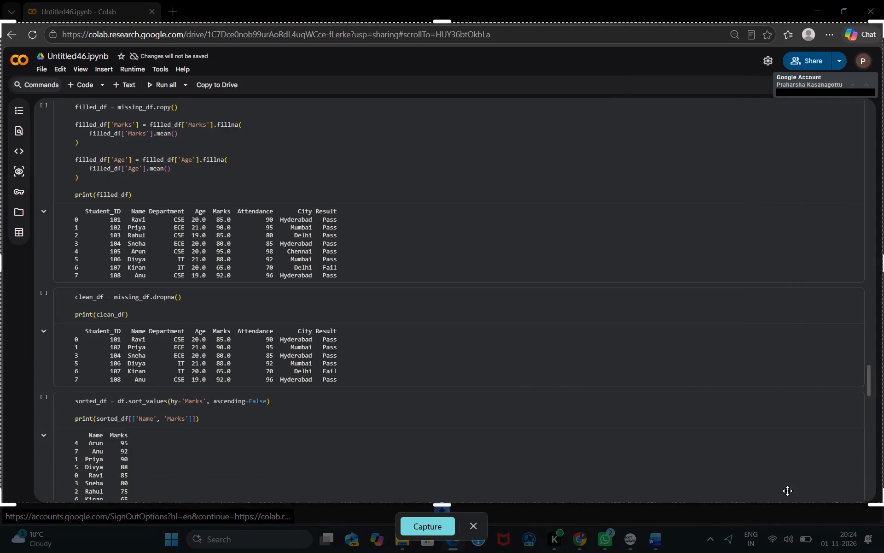
left_click(443, 520)
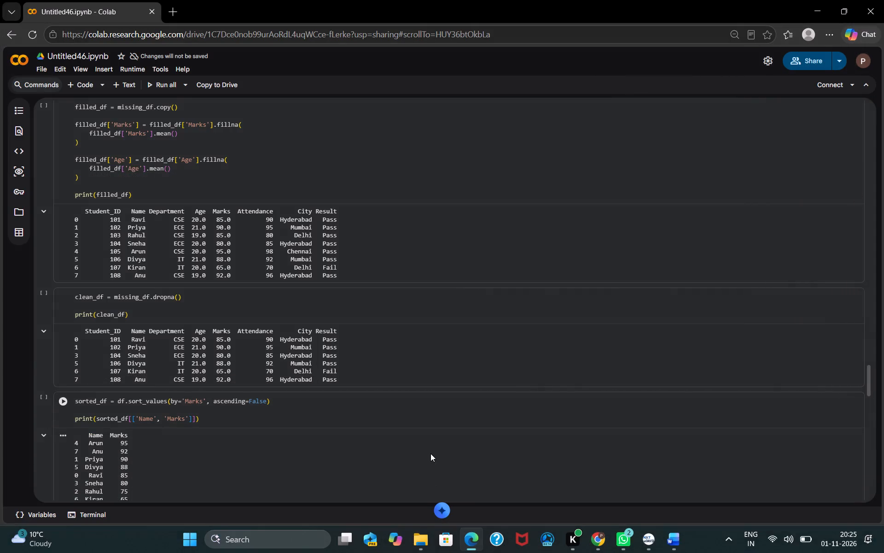
key("ctrl+c")
In the Word report, paste the copied filled_df-to-sorted_df screenshot above the Data Manipulation definition.
left_click(402, 197)
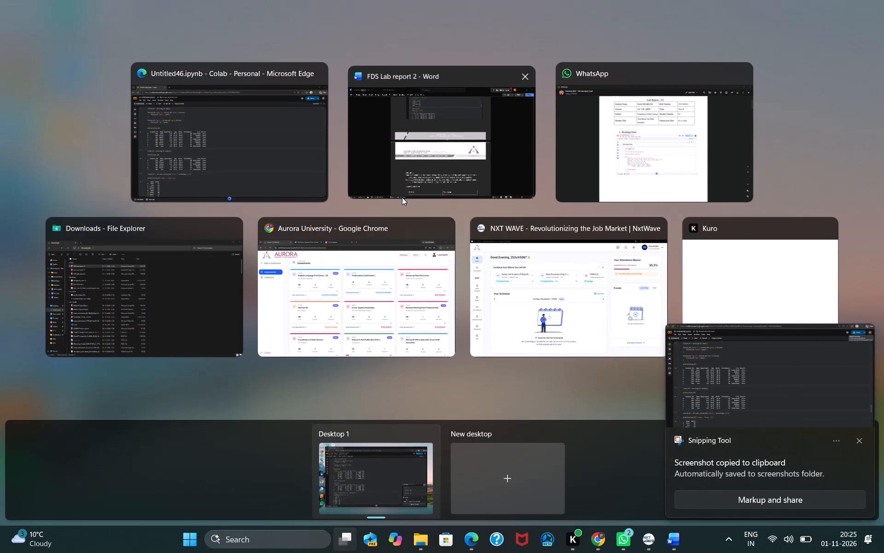
key("ctrl+v")
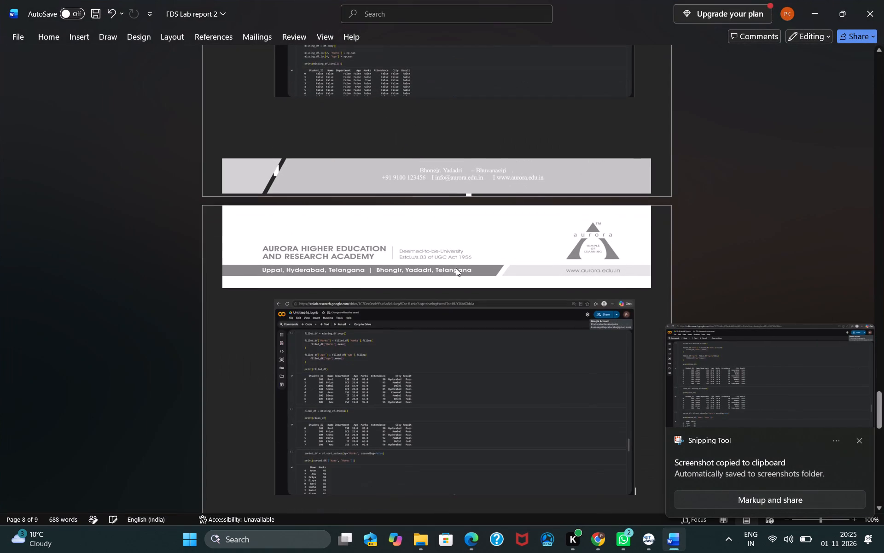
scroll(526, 228, "down", 1)
Compare the notebook cells after sorted_df with the end of the Word report to find which Manipulating Data cells still need screenshots.
left_click(484, 161)
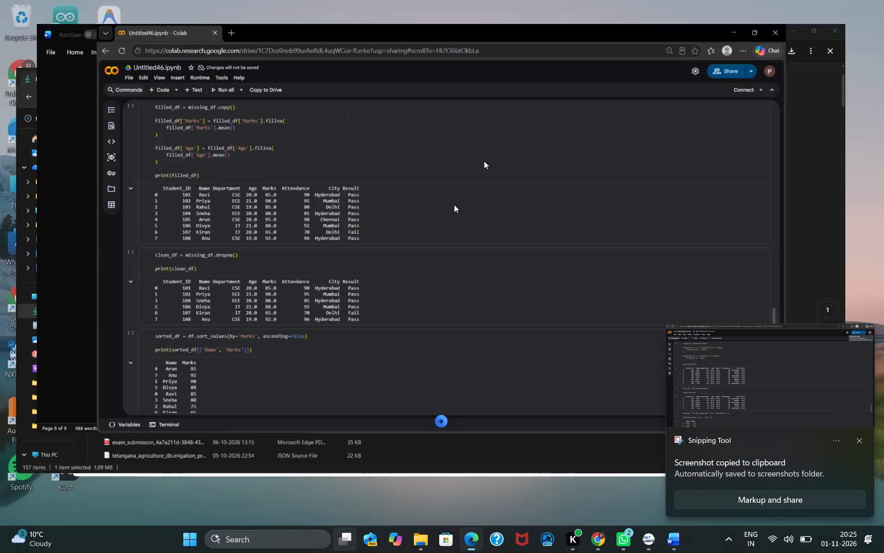
scroll(428, 345, "down", 7)
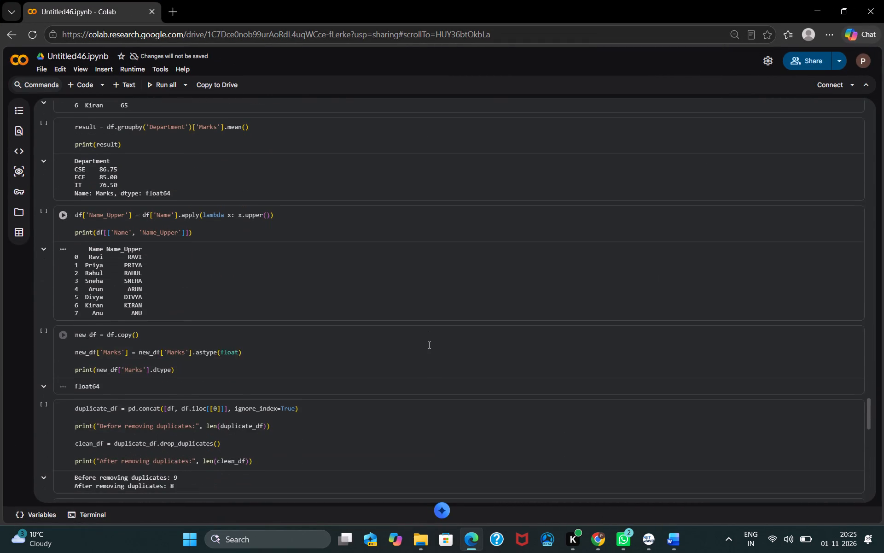
scroll(428, 345, "down", 5)
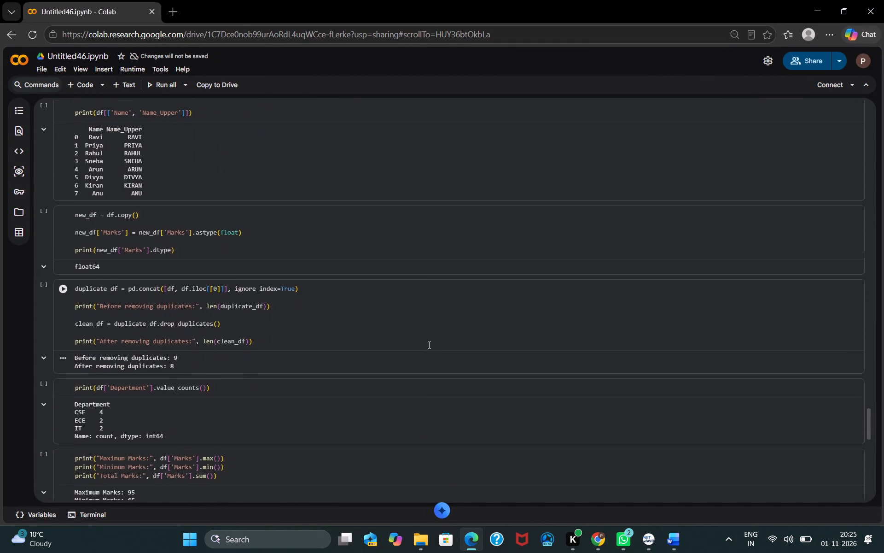
scroll(428, 345, "down", 6)
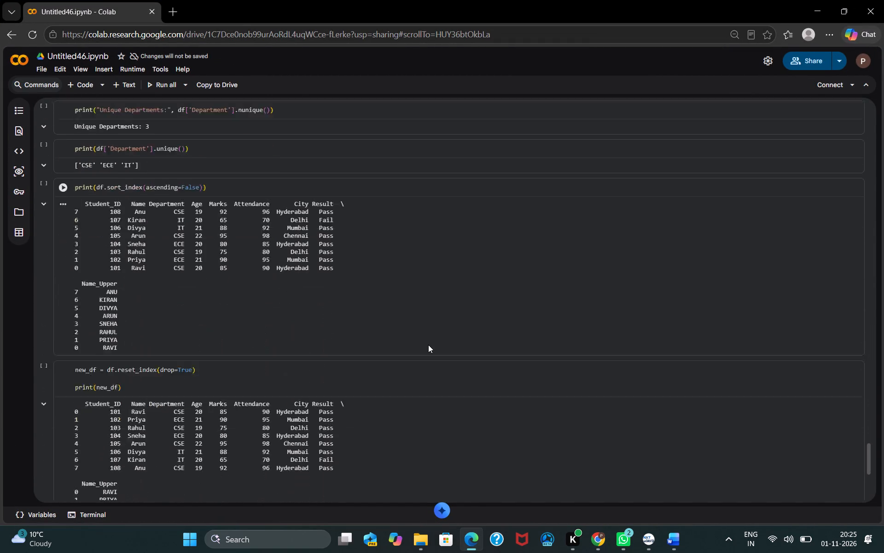
scroll(428, 345, "down", 3)
scroll(428, 345, "up", 9)
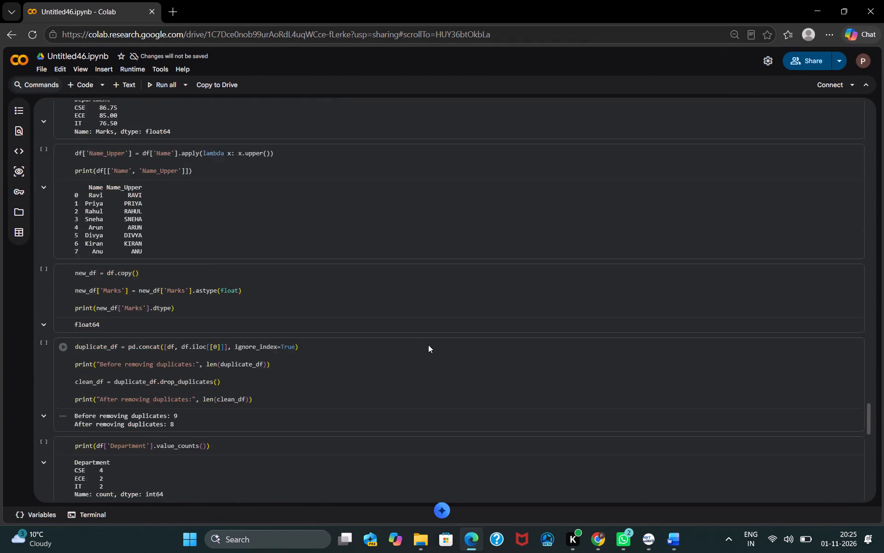
scroll(428, 345, "up", 5)
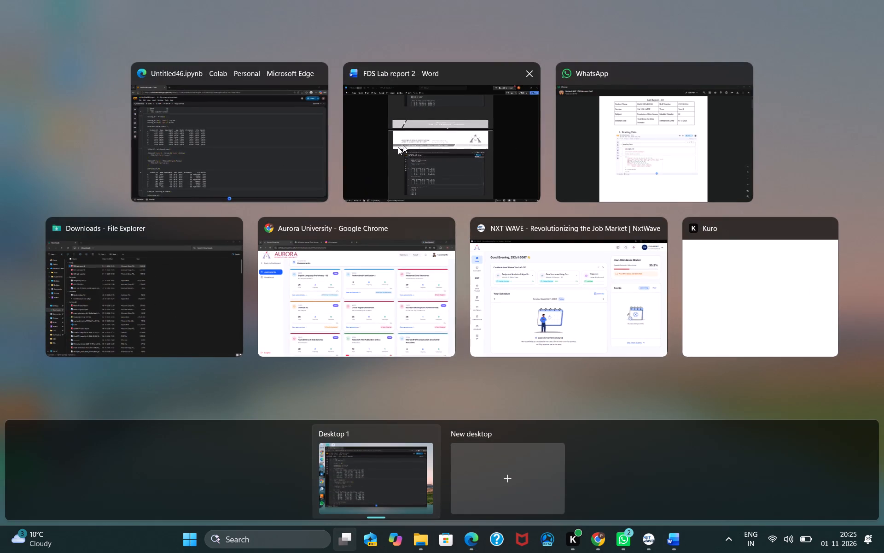
left_click(425, 140)
scroll(383, 211, "down", 5)
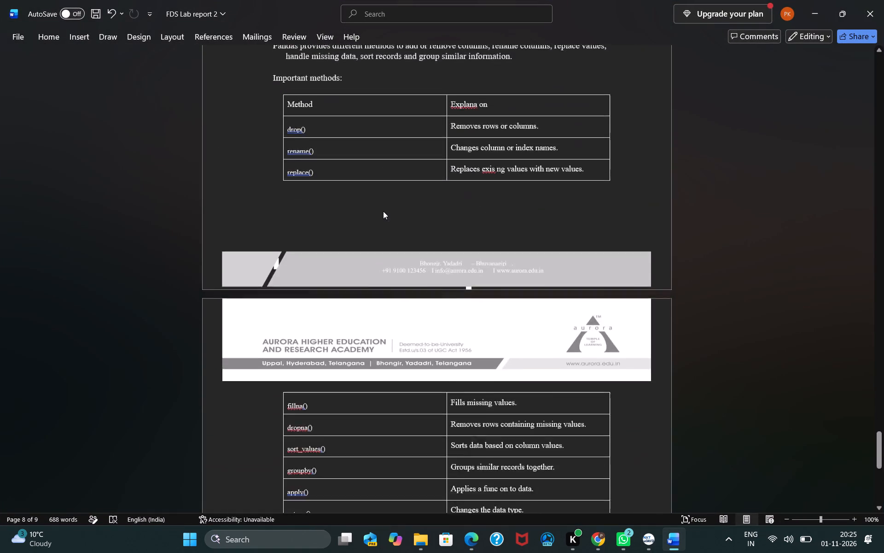
scroll(383, 211, "down", 2)
scroll(383, 211, "up", 3)
scroll(383, 211, "right", 1)
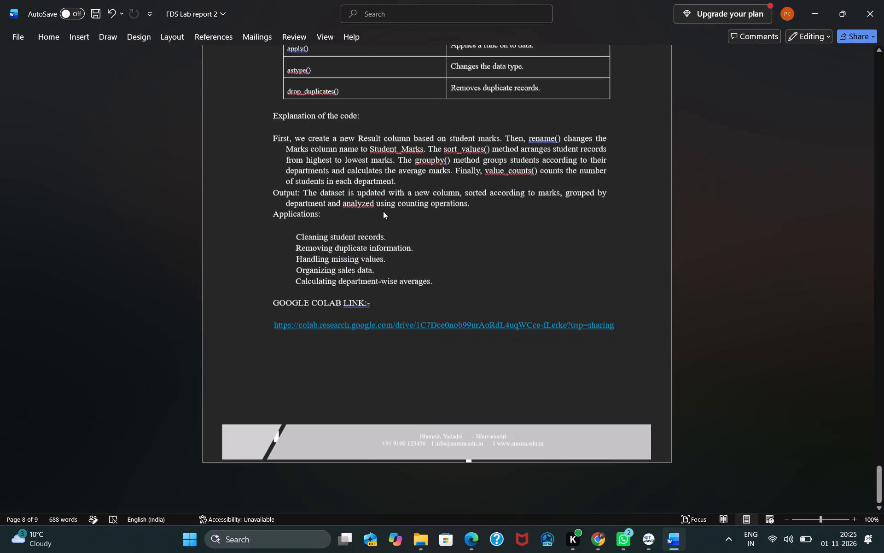
scroll(383, 211, "up", 6)
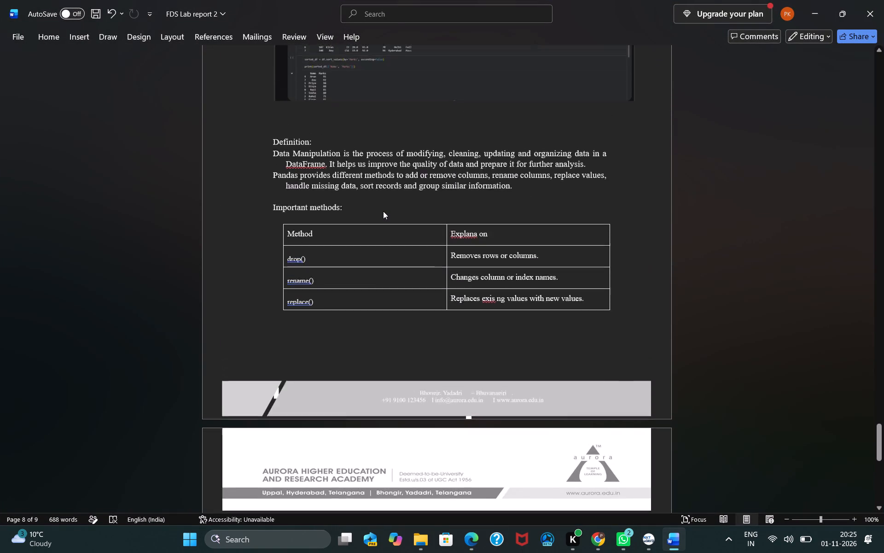
scroll(383, 211, "up", 2)
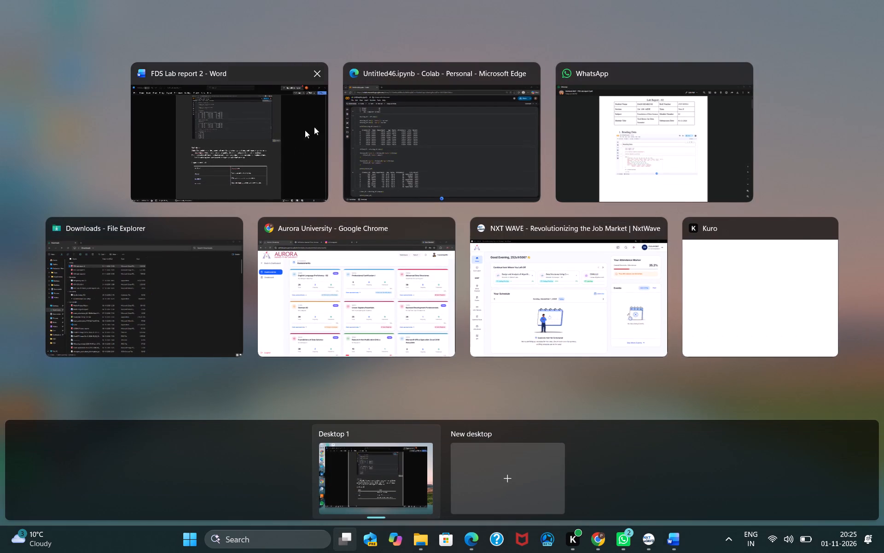
Recheck the notebook's Manipulating Data section from its heading through the groupby cell against the screenshots already in the Word report.
left_click(449, 137)
scroll(392, 262, "down", 3)
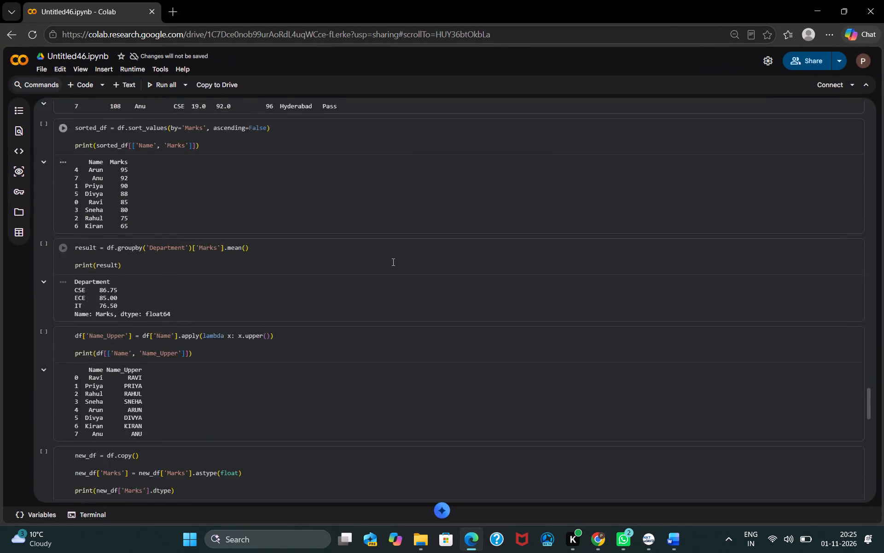
scroll(392, 262, "up", 10)
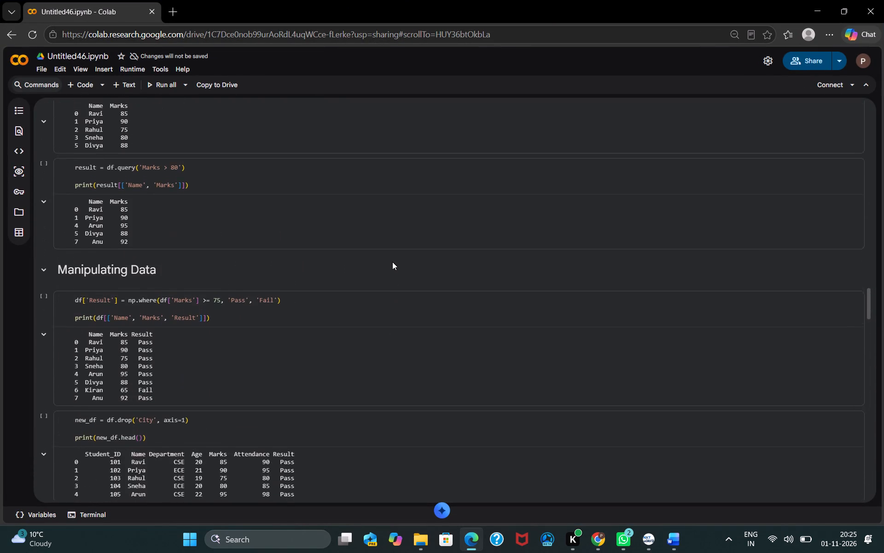
scroll(392, 262, "down", 3)
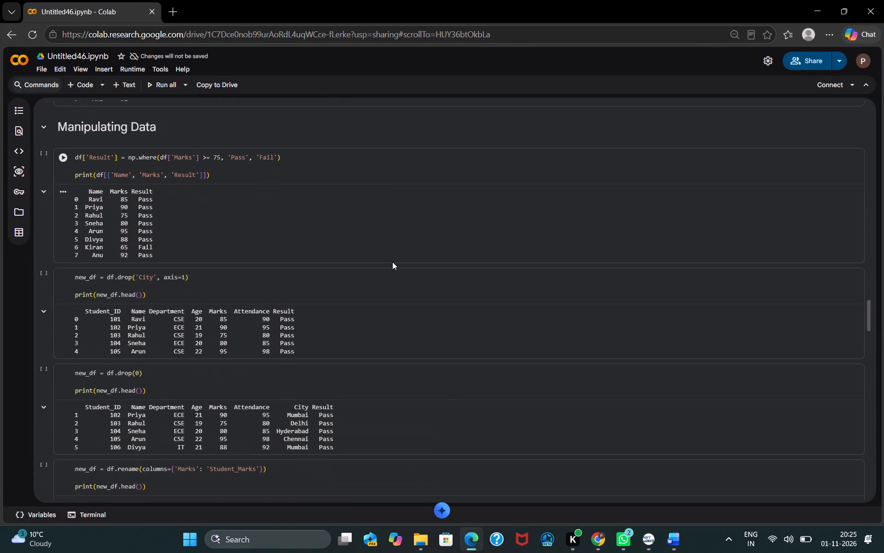
scroll(392, 262, "down", 8)
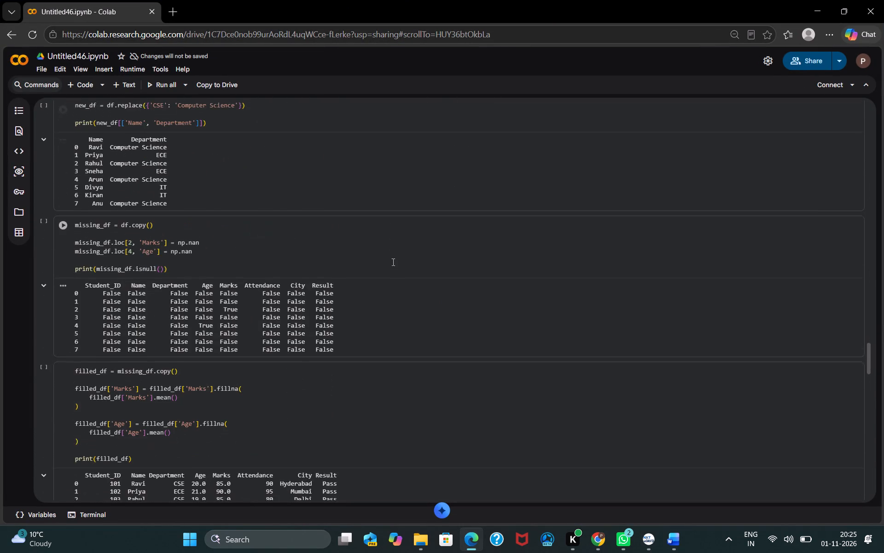
scroll(392, 262, "down", 5)
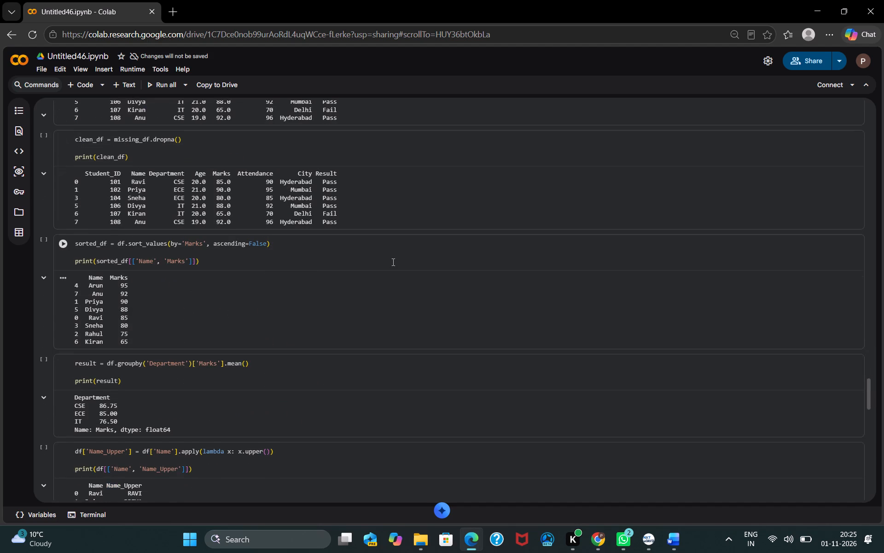
scroll(392, 262, "down", 1)
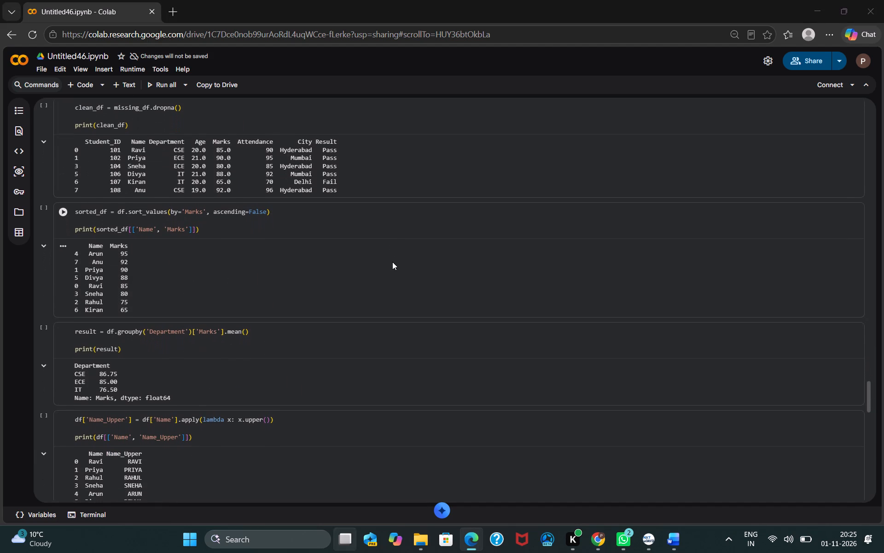
left_click(426, 158)
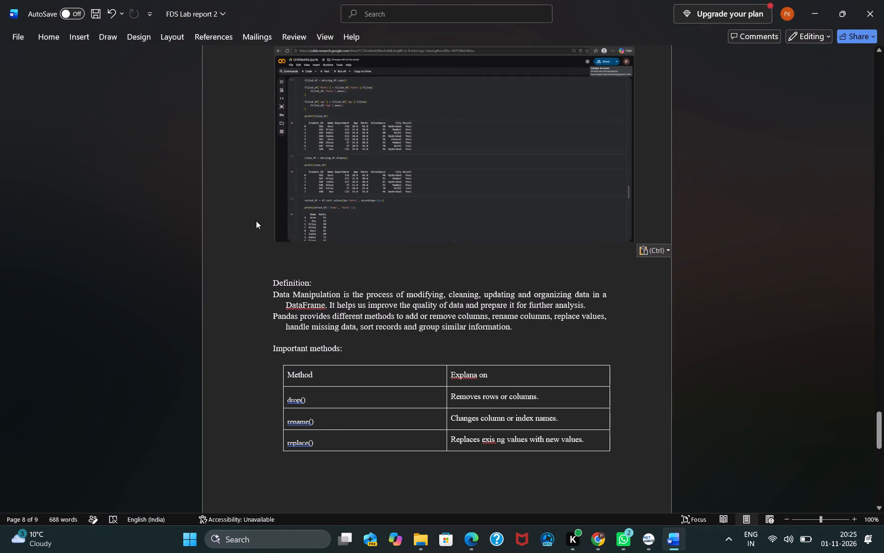
scroll(256, 221, "up", 5)
scroll(256, 221, "down", 3)
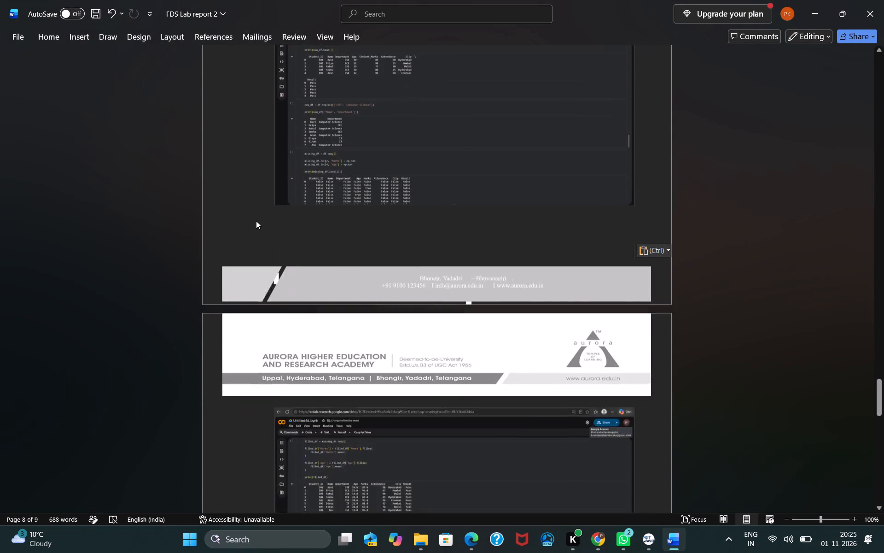
scroll(256, 221, "down", 1)
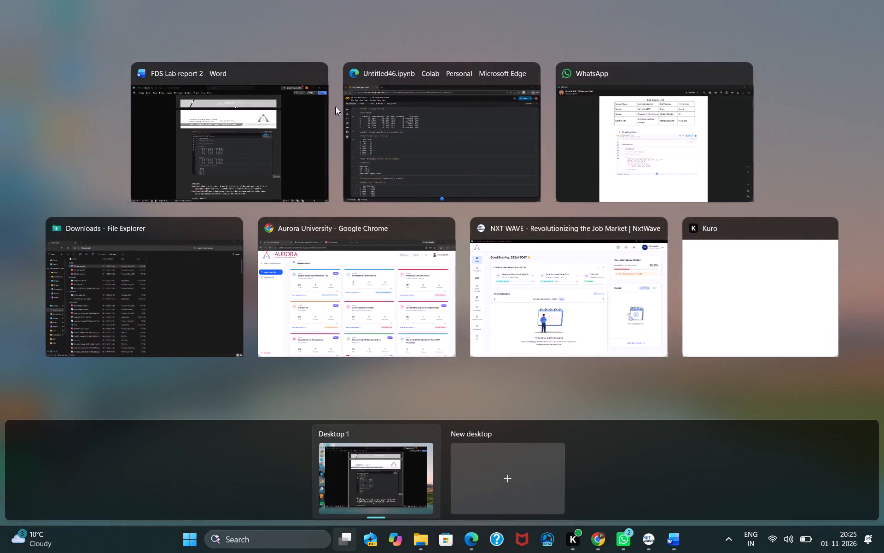
In the Colab notebook, capture and copy a full-width screenshot from the new_df.copy cell to the Department unique output, with account details showing.
left_click(383, 123)
scroll(353, 308, "down", 1)
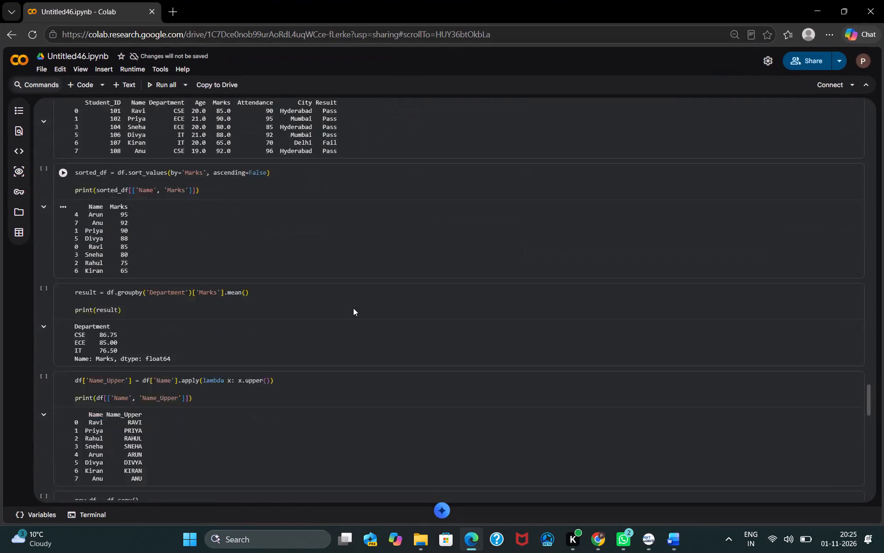
scroll(353, 308, "down", 6)
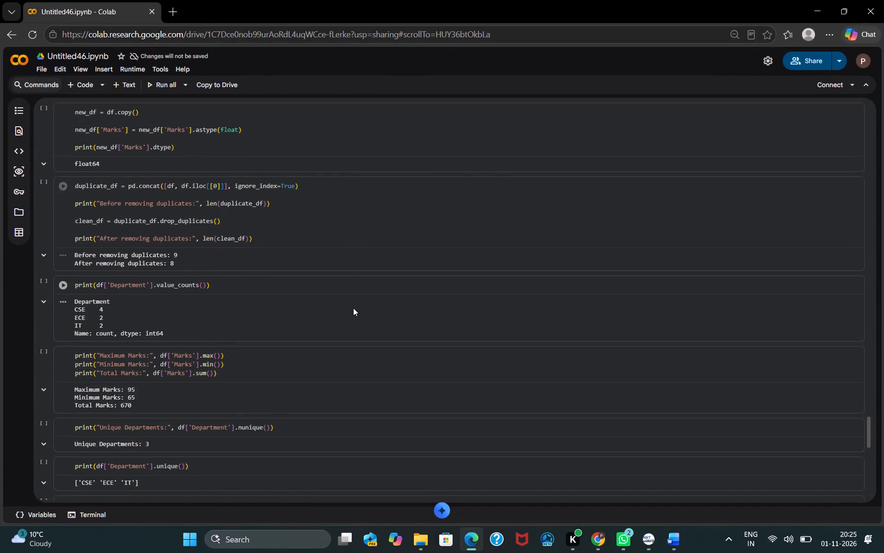
scroll(353, 308, "down", 1)
scroll(353, 308, "up", 1)
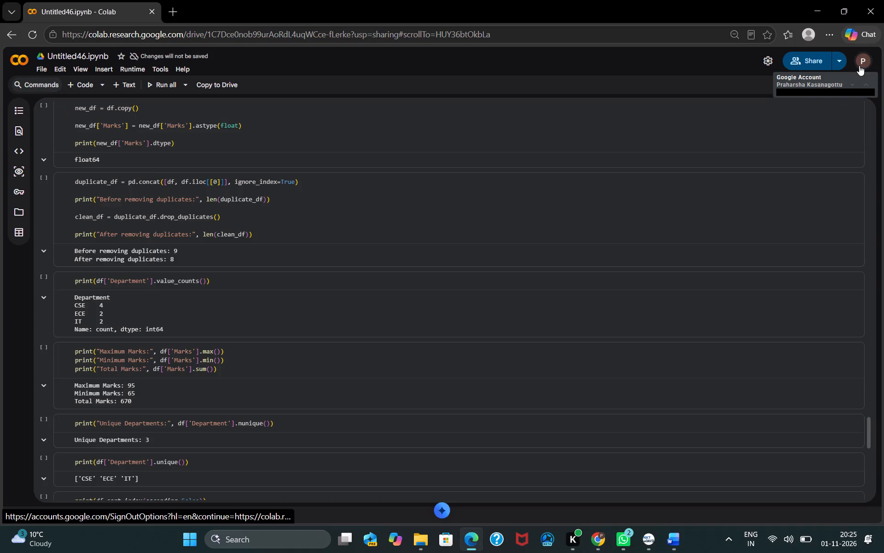
key("Print")
left_click(404, 25)
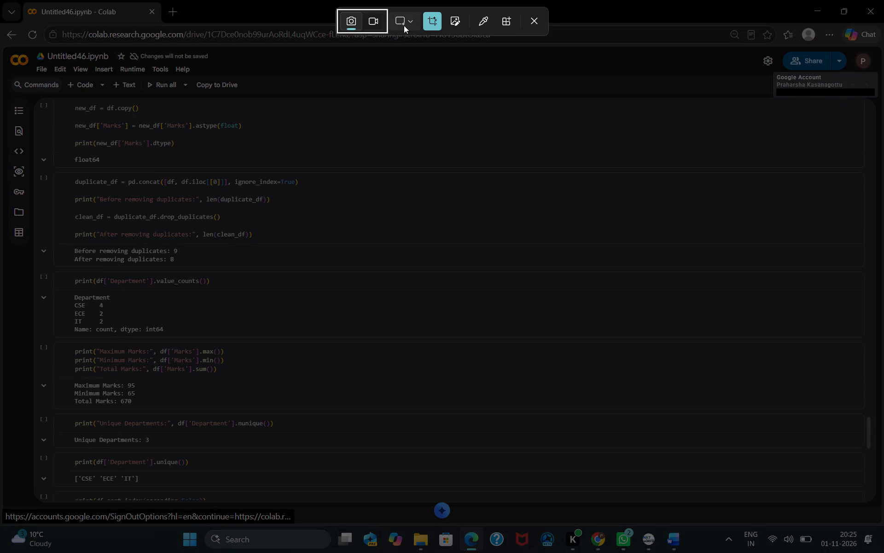
left_click(426, 27)
left_click_drag(1, 25, 825, 483)
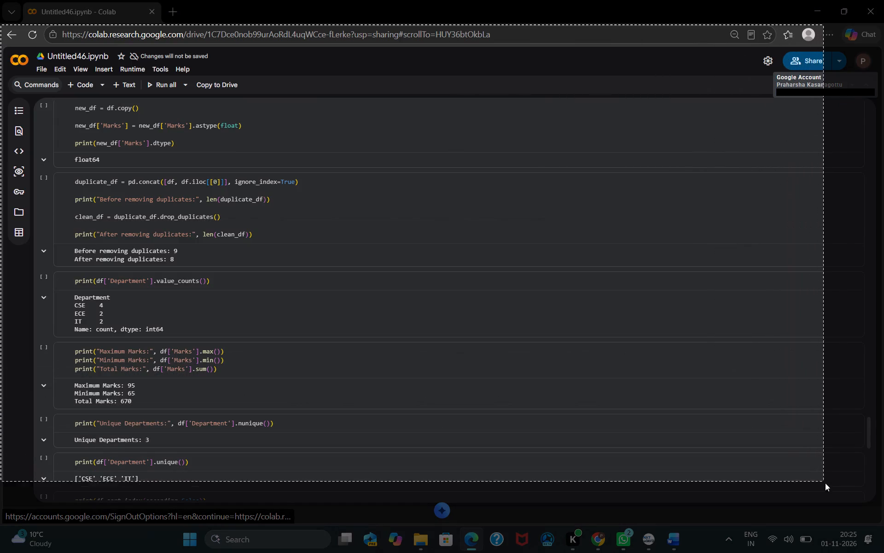
left_click_drag(825, 483, 883, 489)
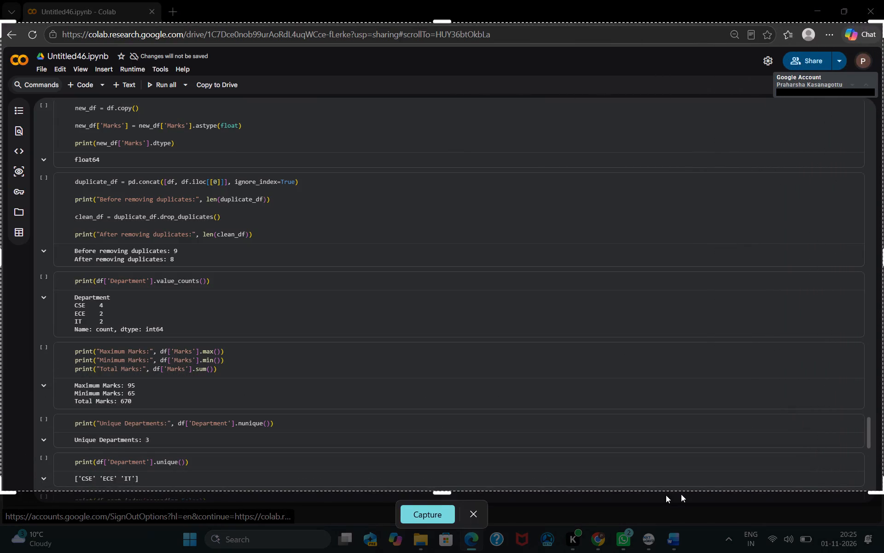
left_click(442, 517)
key("ctrl+c")
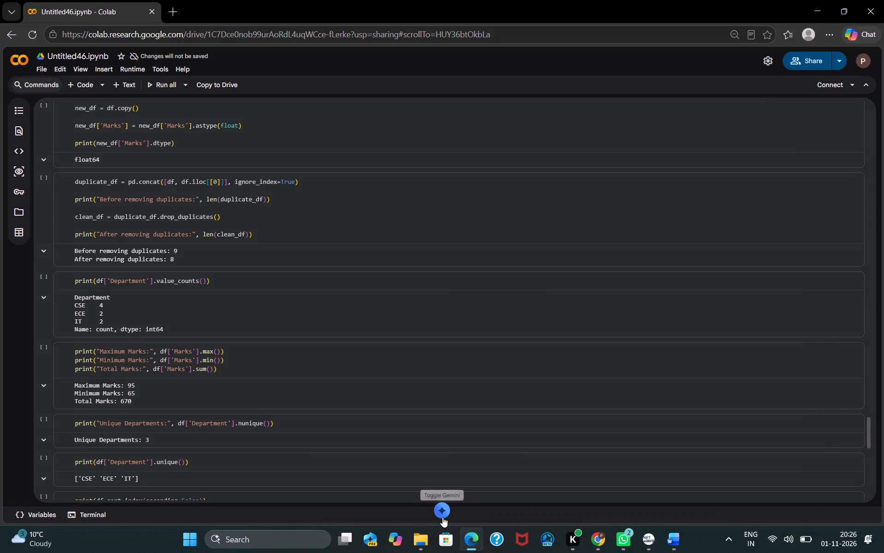
In the Word report, paste the copied screenshot on a new line below the filled_df-to-sorted_df screenshot and add three new lines after it.
left_click(414, 190)
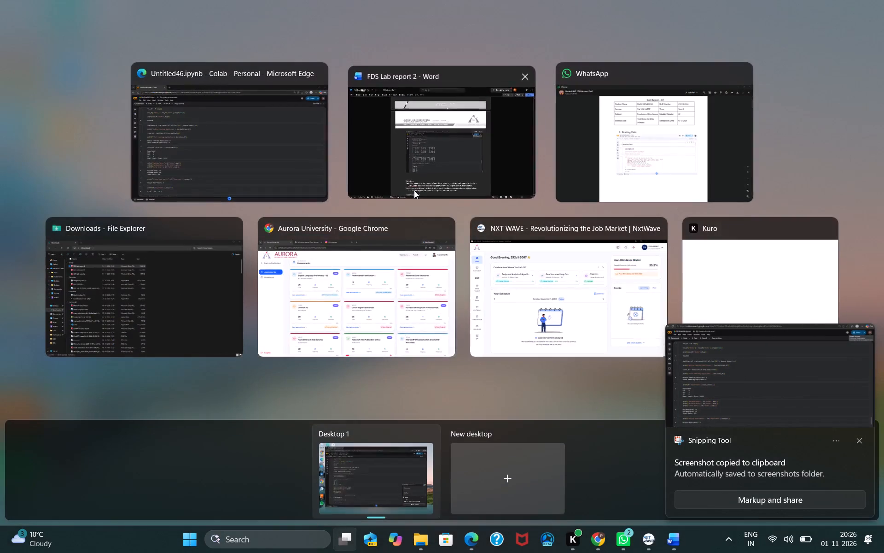
key("Return")
key("Return")
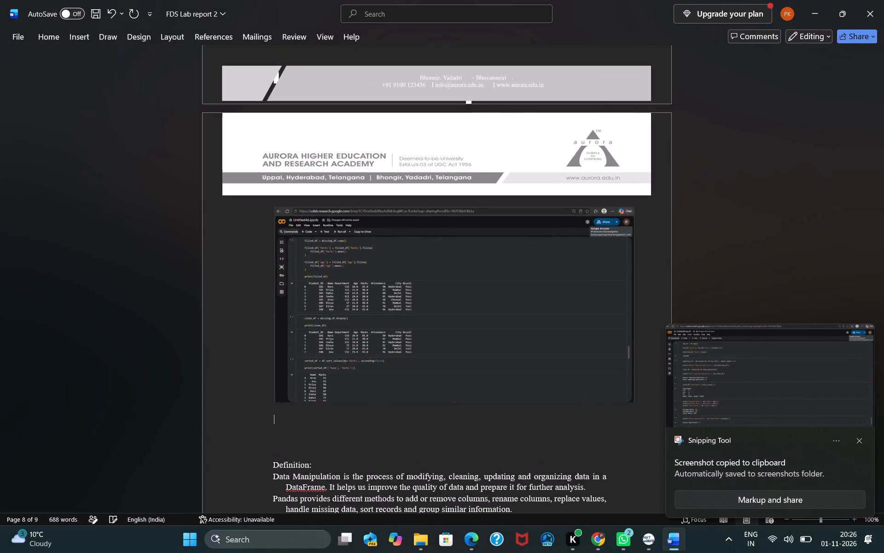
key("ctrl+v")
key("ctrl+space")
scroll(707, 267, "down", 4)
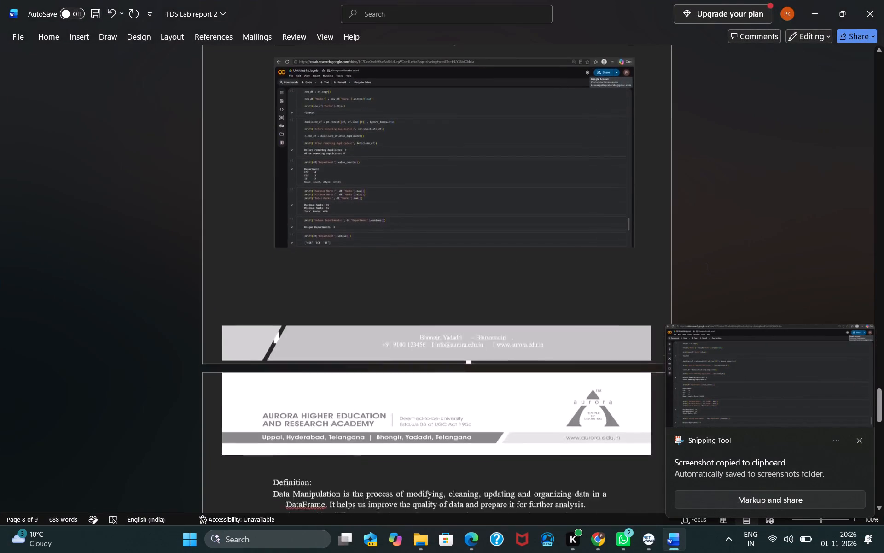
scroll(707, 267, "down", 1)
key("Return")
key("Return")
key("Return")
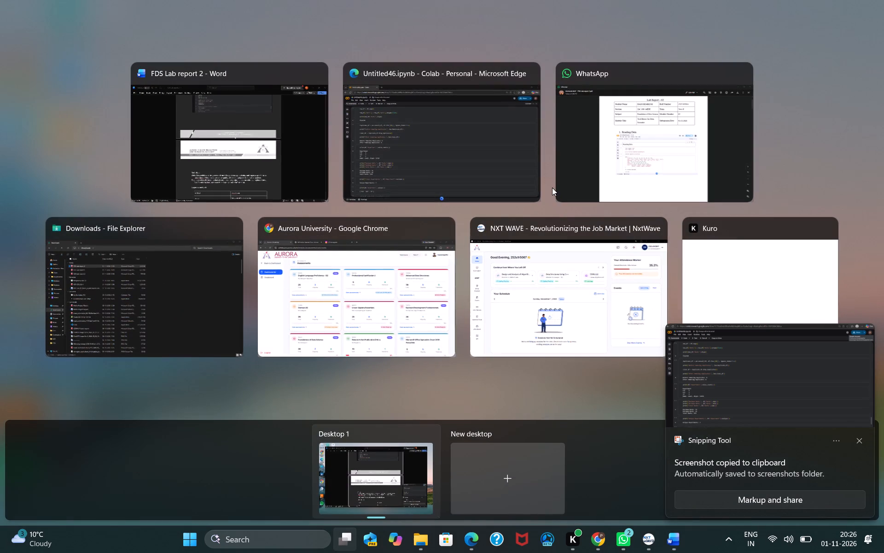
In the Colab notebook, capture and copy a full-width screenshot of the sort_index and reset_index cells with outputs, with account details showing.
left_click(492, 160)
scroll(464, 329, "down", 2)
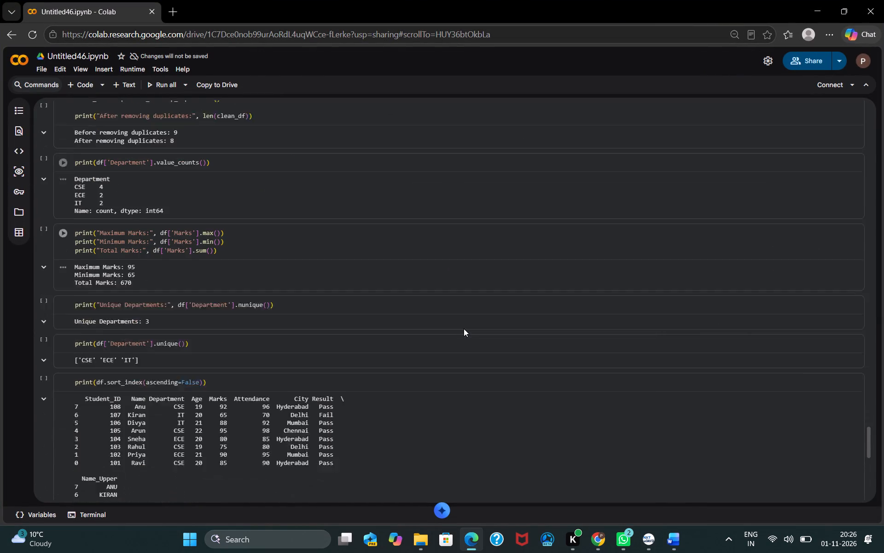
scroll(464, 329, "down", 6)
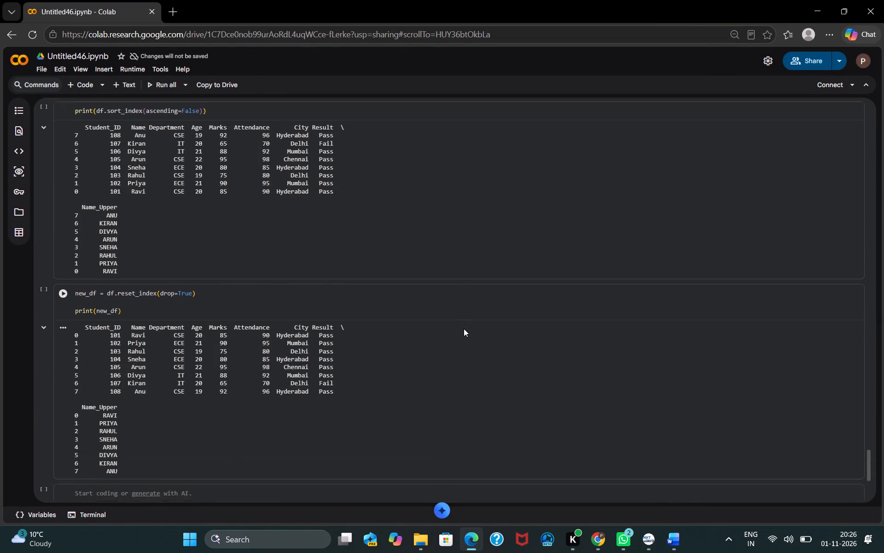
scroll(464, 329, "down", 2)
scroll(464, 329, "up", 1)
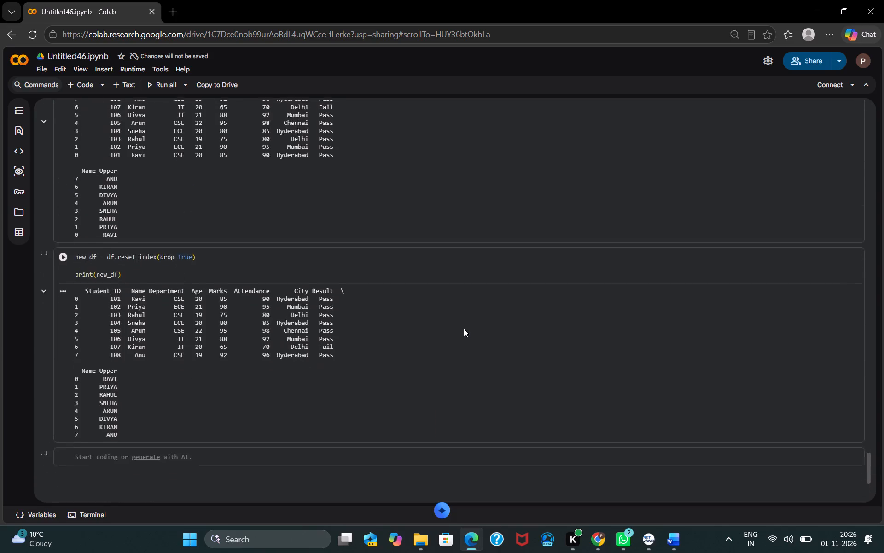
scroll(464, 329, "up", 2)
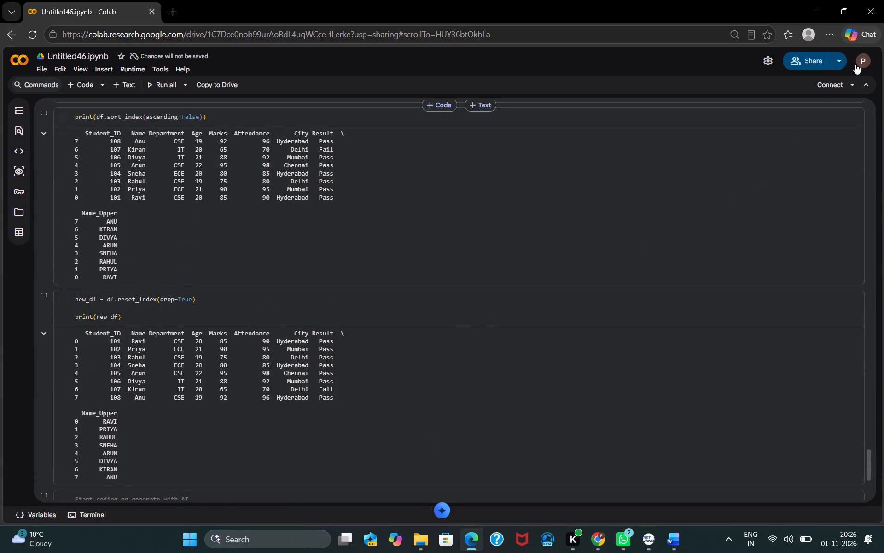
key("Print")
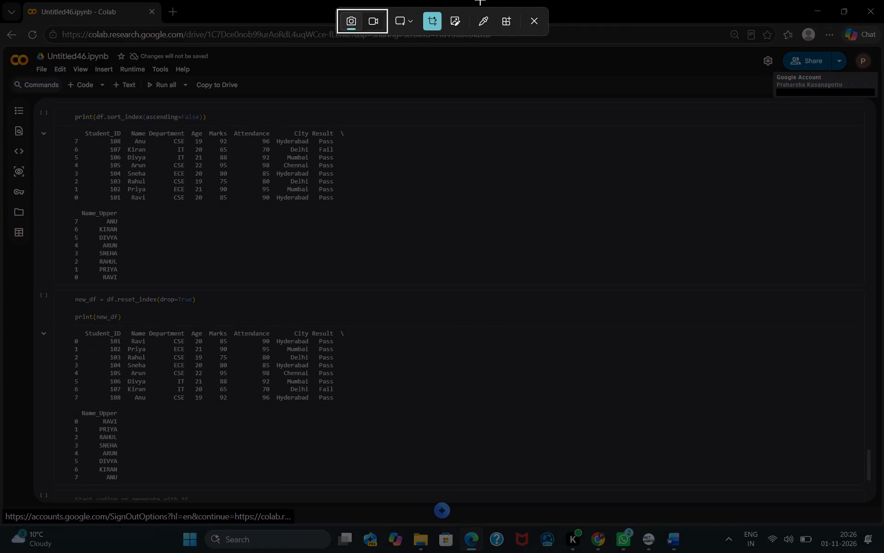
left_click(397, 12)
left_click(419, 22)
left_click_drag(0, 24, 727, 384)
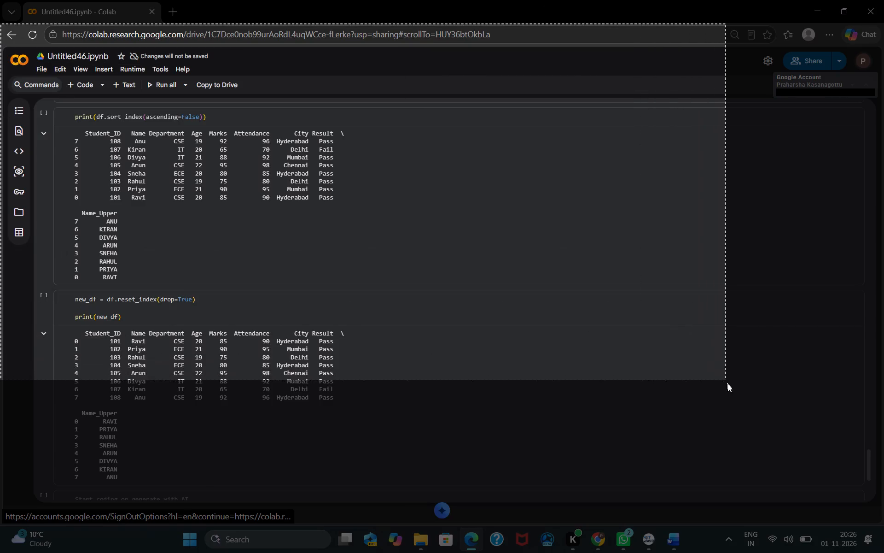
left_click_drag(727, 384, 883, 484)
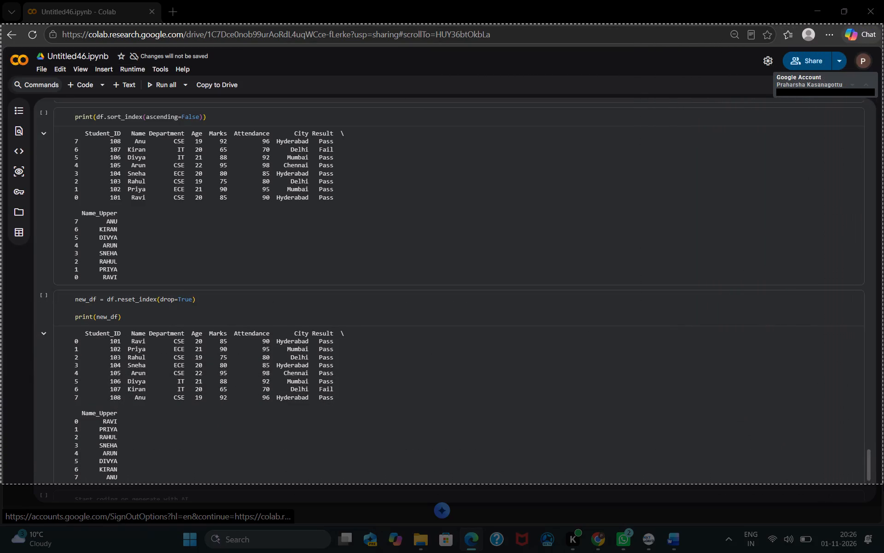
left_click_drag(883, 484, 883, 484)
left_click(436, 510)
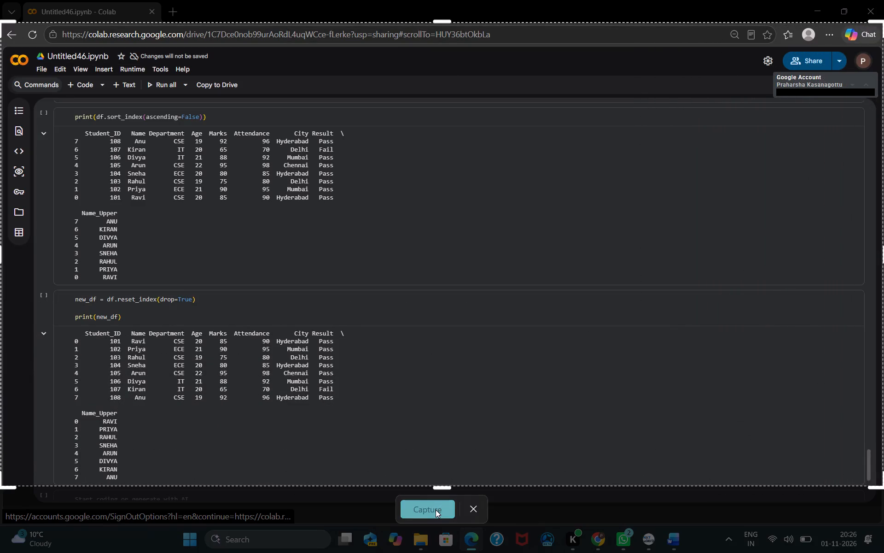
key("ctrl+c")
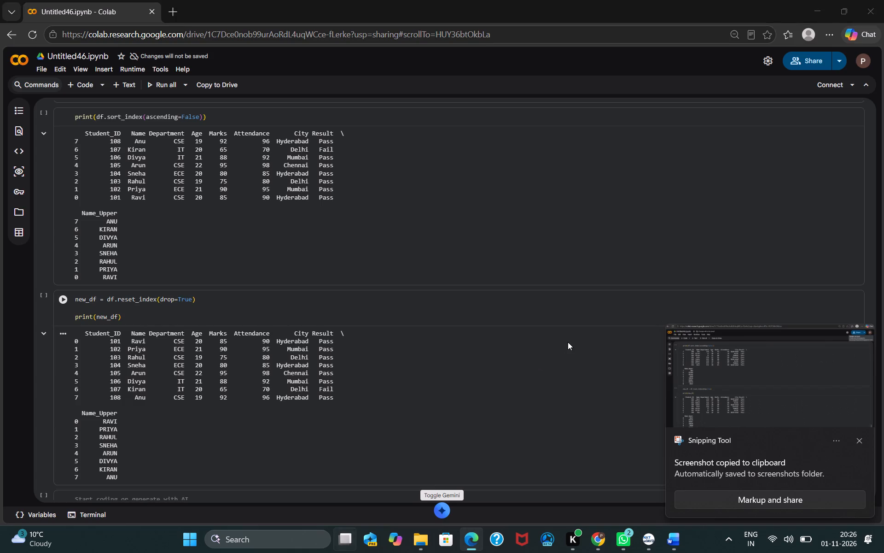
In the Word report, paste the copied screenshot above the Data Manipulation definition, after the Department unique screenshot.
left_click(395, 191)
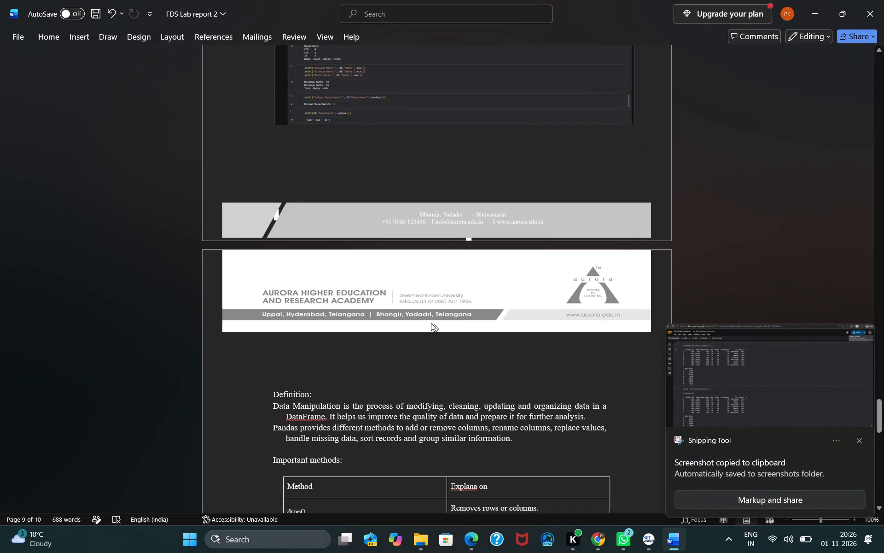
key("ctrl+v")
scroll(534, 179, "down", 2)
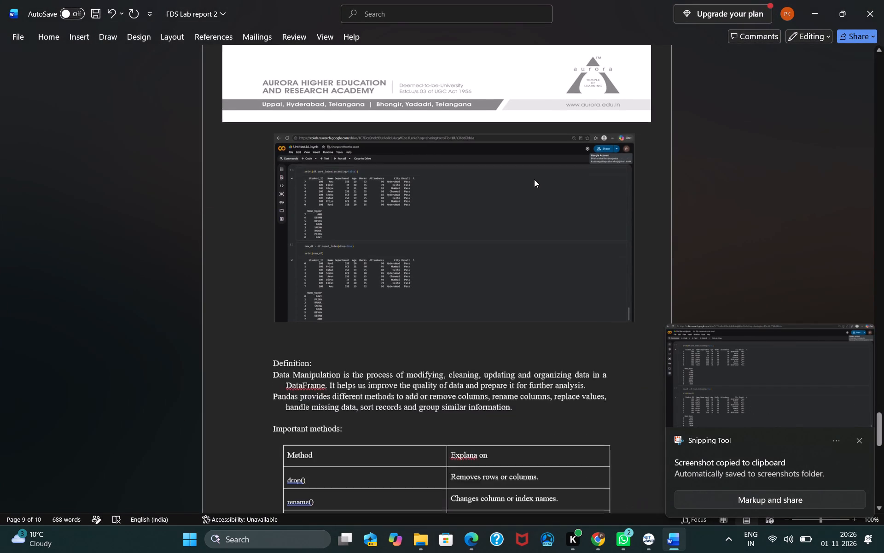
scroll(534, 179, "down", 5)
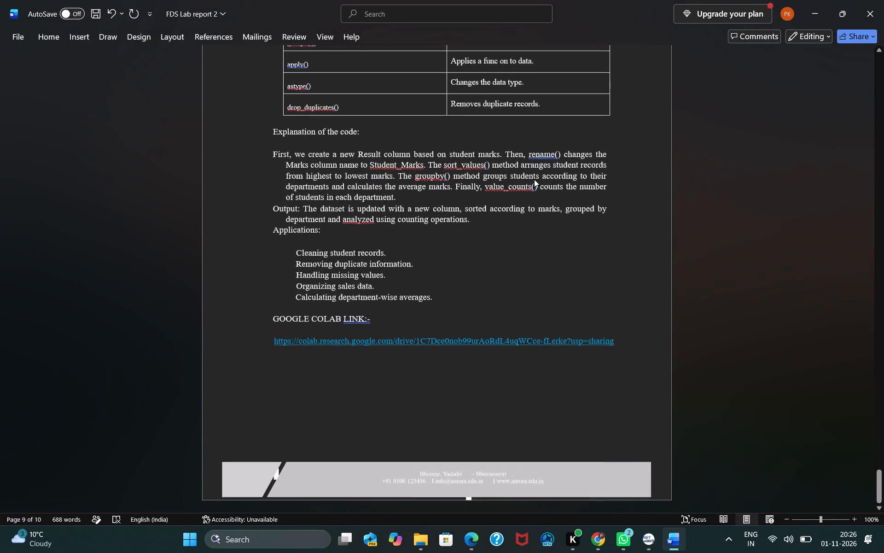
scroll(534, 179, "down", 1)
Replace the student name in the Lab Report - 02 details table with the report owner's full name in capitals.
scroll(534, 179, "up", 20)
scroll(534, 179, "up", 9)
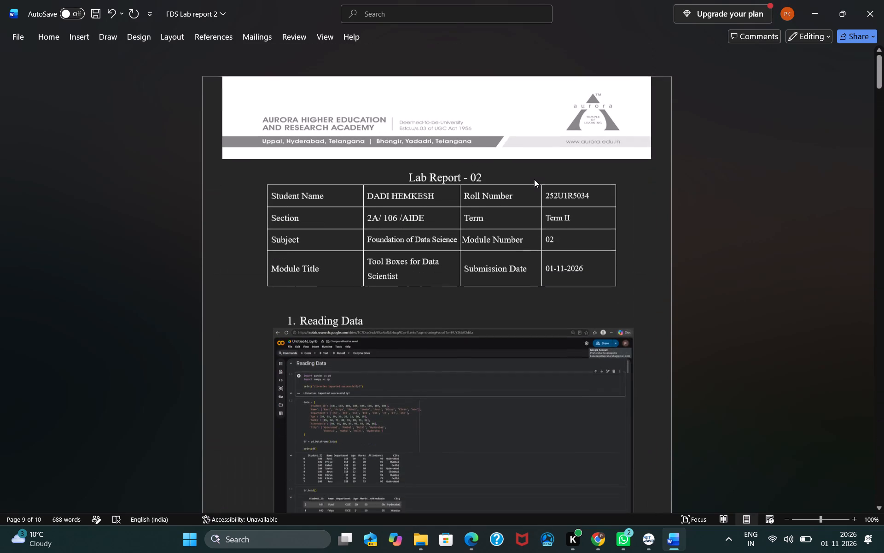
left_click(442, 179)
key("ctrl+BackSpace")
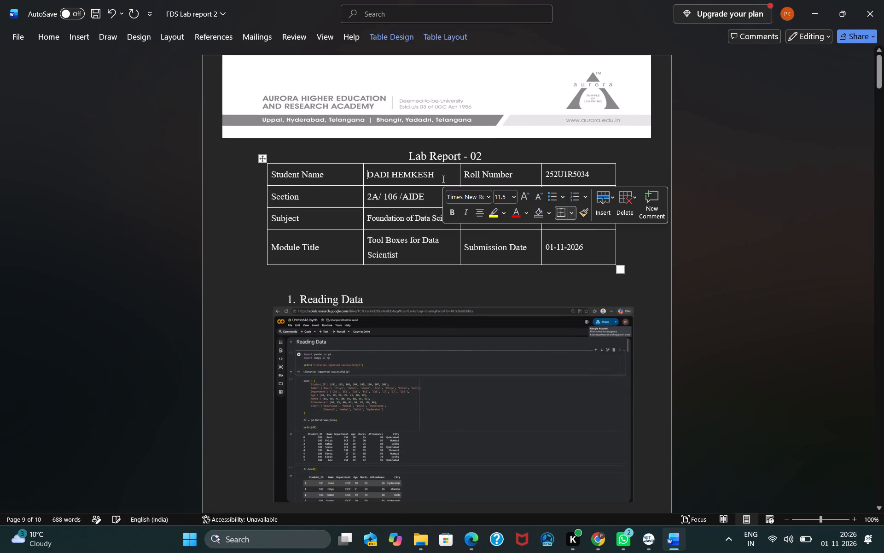
left_click(433, 172)
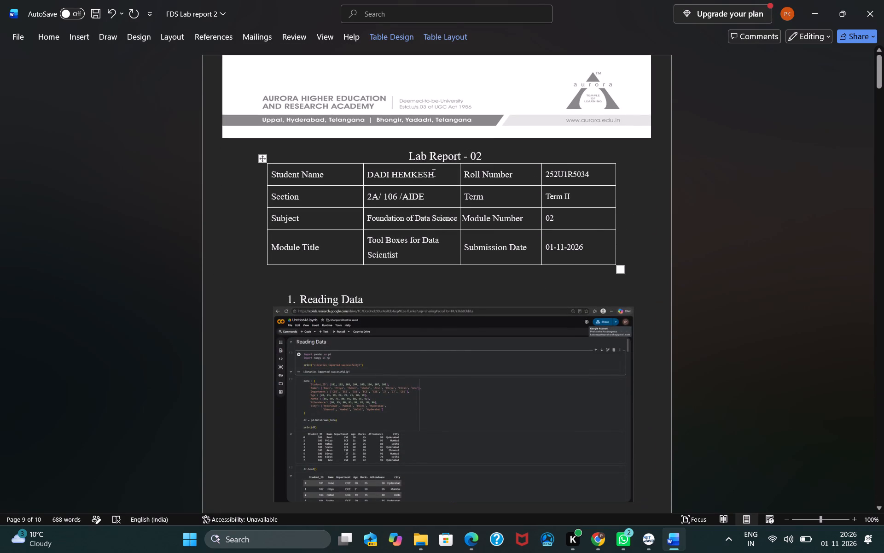
key("ctrl+BackSpace")
key("ctrl+BackSpace")
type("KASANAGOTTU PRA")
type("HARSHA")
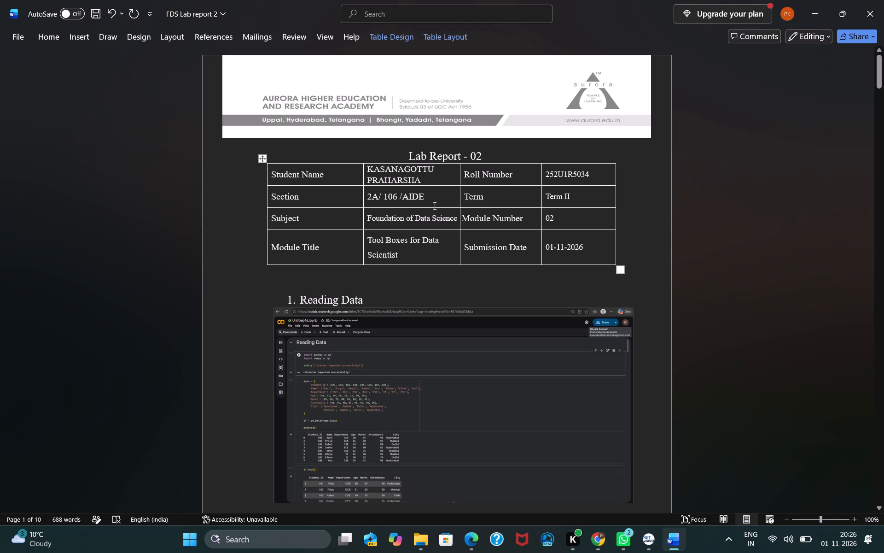
Change the ending of the roll number in the details table to match the report owner's own roll number.
left_click(593, 174)
key("BackSpace")
key("BackSpace")
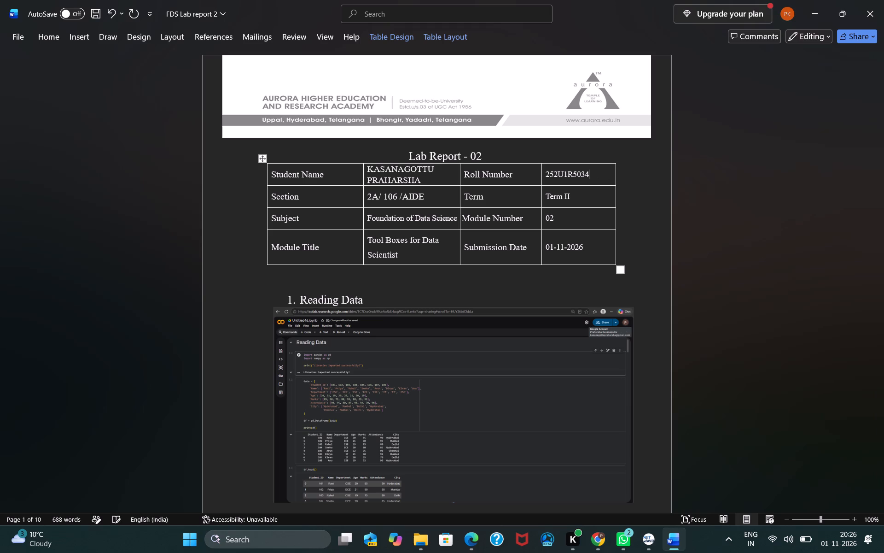
key("BackSpace")
key("BackSpace")
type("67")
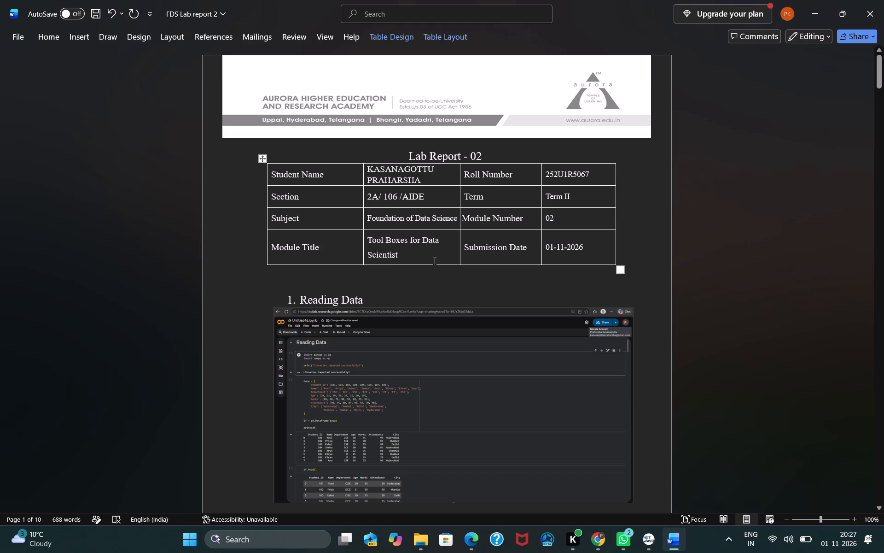
Review the Lab Report - 02 pages from Reading Data through Manipulating Data, checking the screenshots, tables and page layout.
scroll(434, 261, "down", 8)
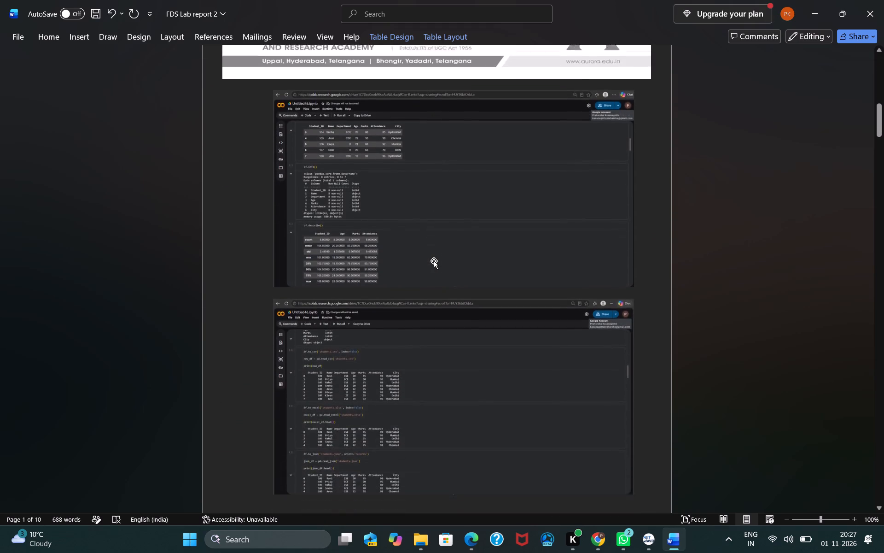
scroll(434, 261, "down", 6)
scroll(434, 261, "up", 1)
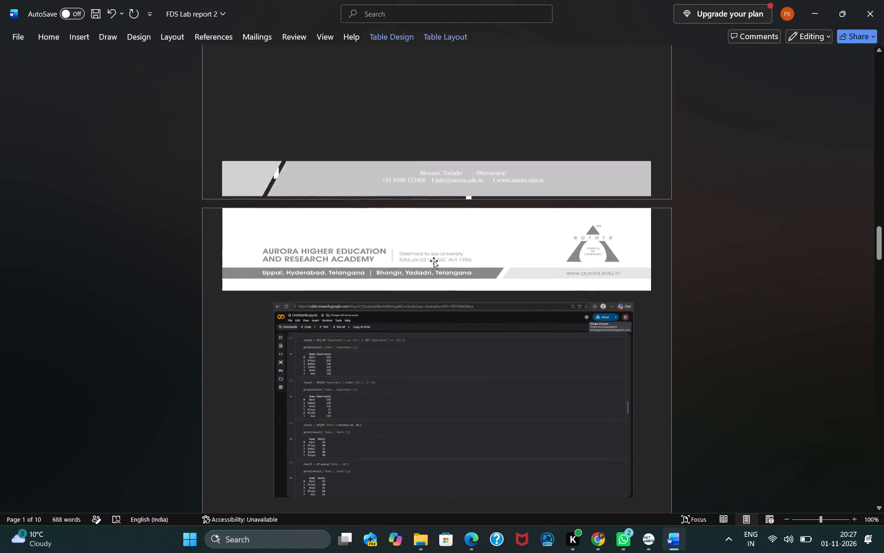
scroll(434, 261, "up", 1)
scroll(434, 261, "right", 1)
scroll(434, 261, "down", 3)
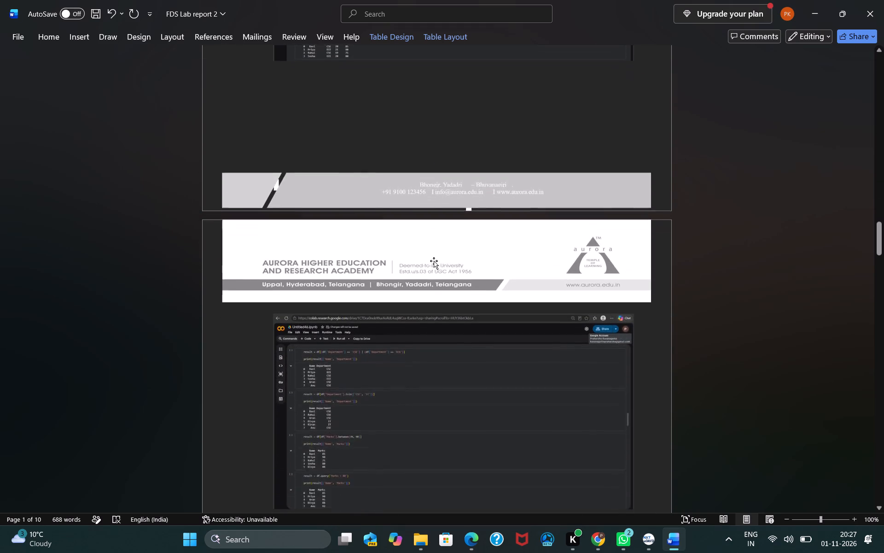
scroll(434, 261, "down", 10)
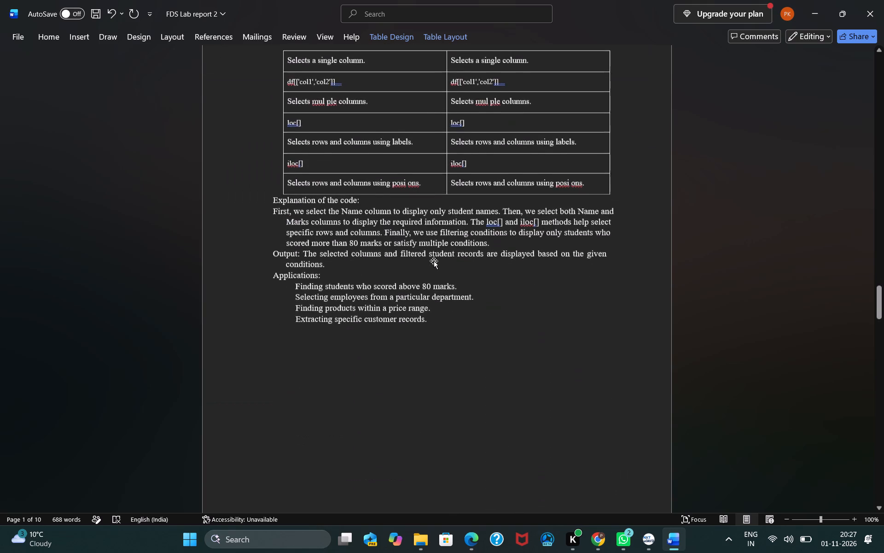
scroll(434, 261, "down", 7)
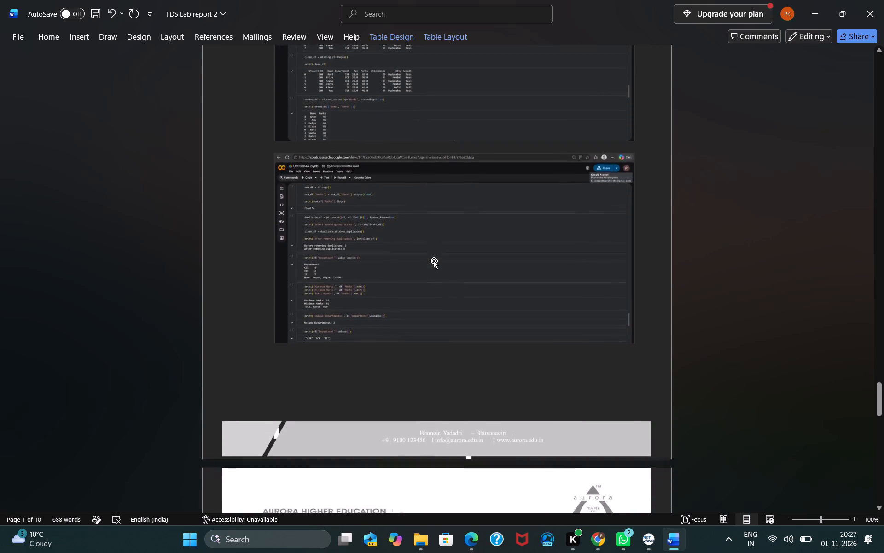
scroll(434, 261, "down", 7)
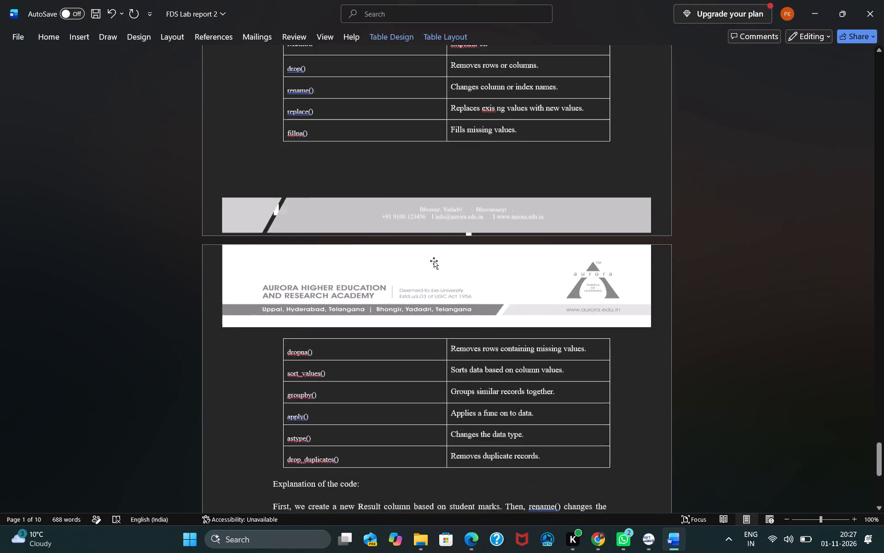
Save the finished Lab Report - 02 document as a new file, changing its file name to FDS LAB-2.
scroll(434, 261, "down", 4)
scroll(434, 261, "up", 20)
scroll(434, 261, "up", 7)
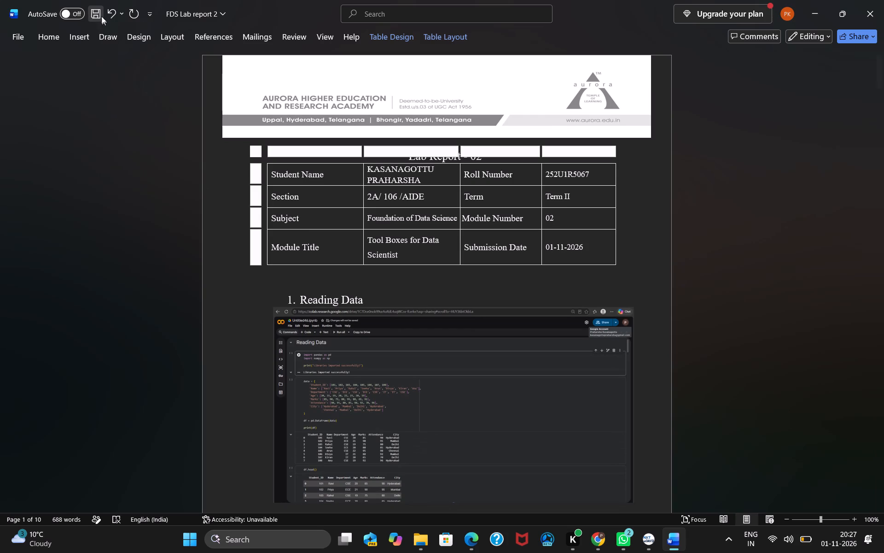
left_click(100, 13)
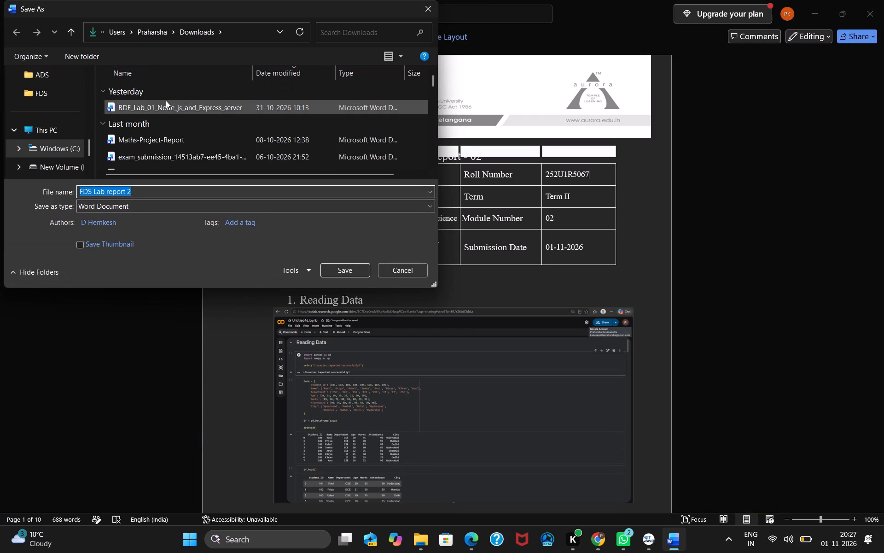
left_click(135, 188)
key("ctrl+BackSpace")
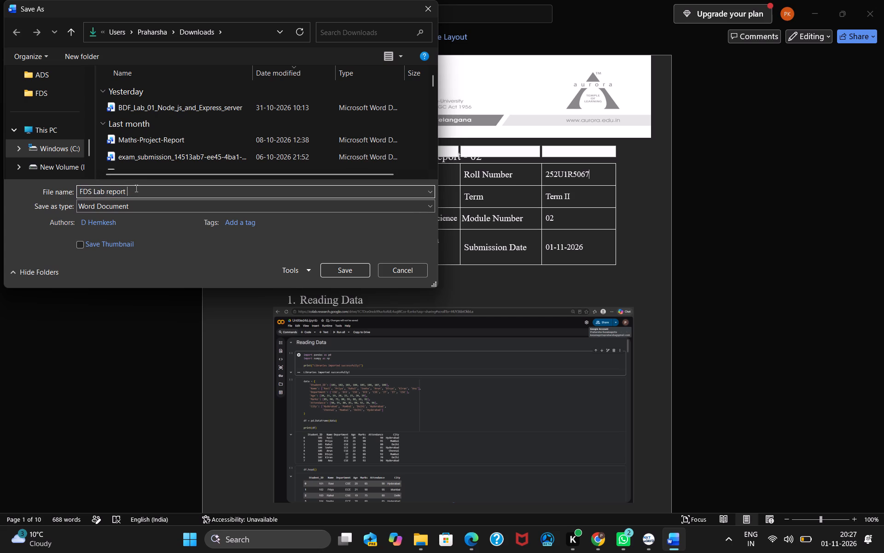
key("ctrl+BackSpace")
key("ctrl+BackSpace")
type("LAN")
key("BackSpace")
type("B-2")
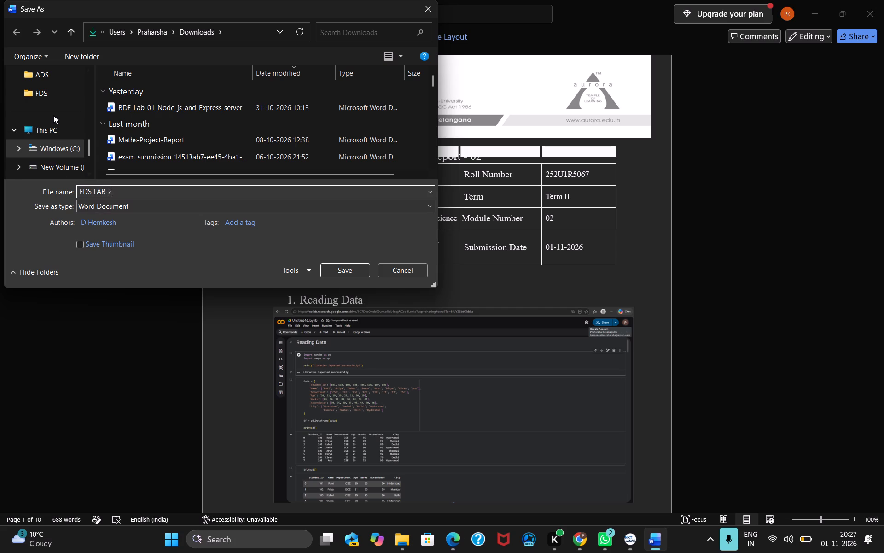
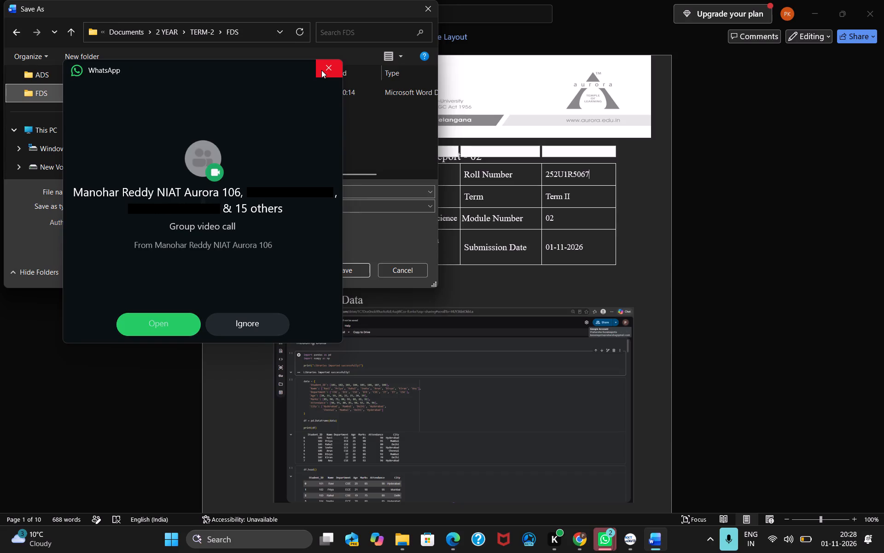
Dismiss the incoming WhatsApp group call notification and save the report as Word document FDS LAB-2 in the TERM-2 FDS folder.
left_click(332, 64)
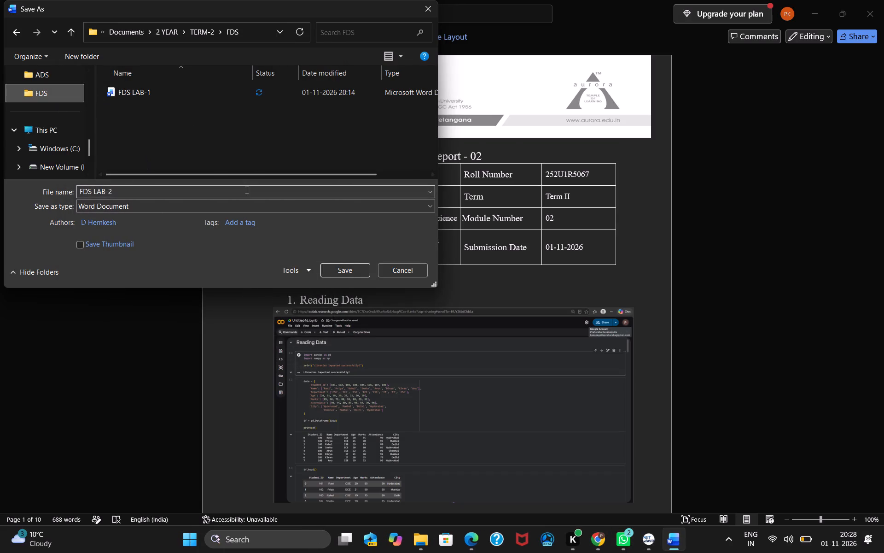
left_click(349, 271)
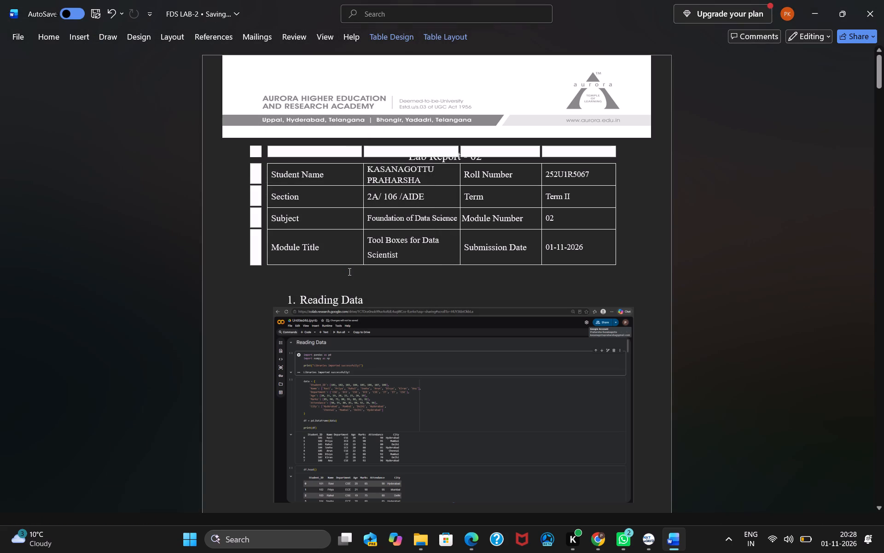
Export the Lab Report - 02 document as a PDF named FDS LAB-2 into the FDS folder under TERM-2.
left_click(427, 253)
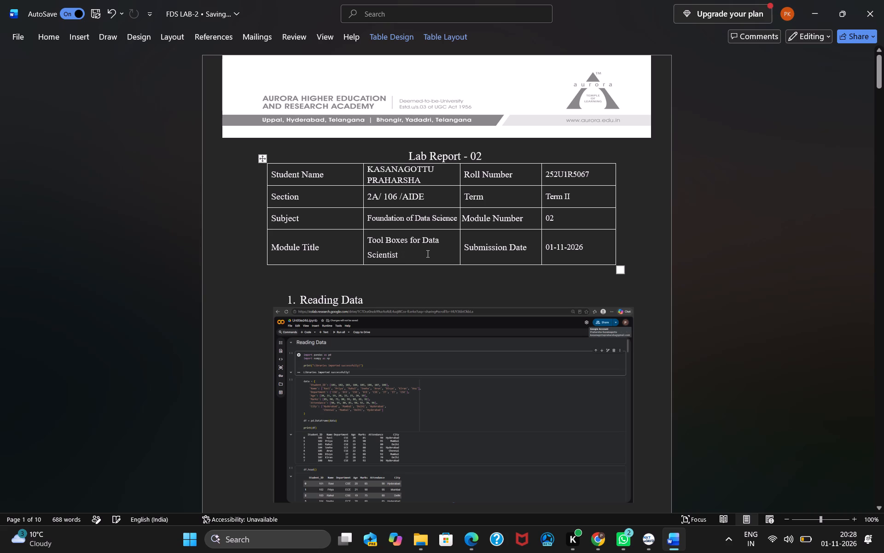
key("alt+f")
key("alt+e")
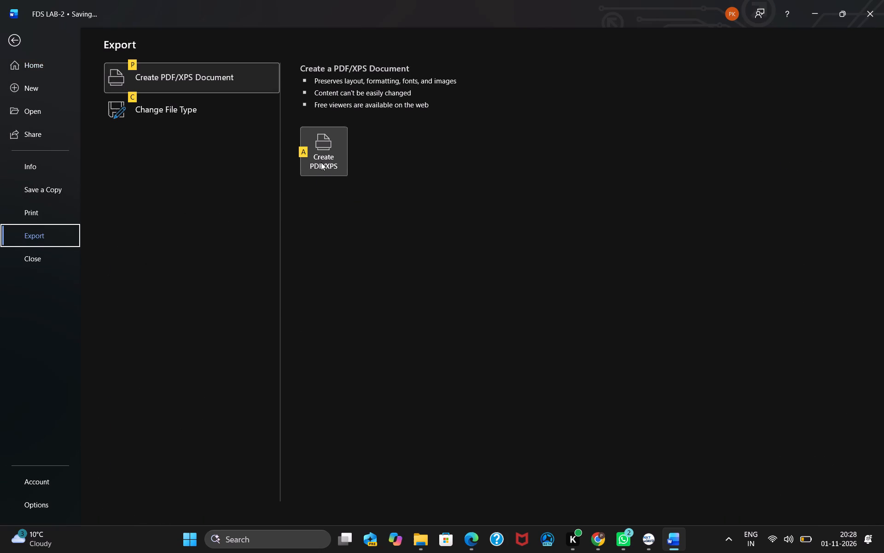
left_click(321, 162)
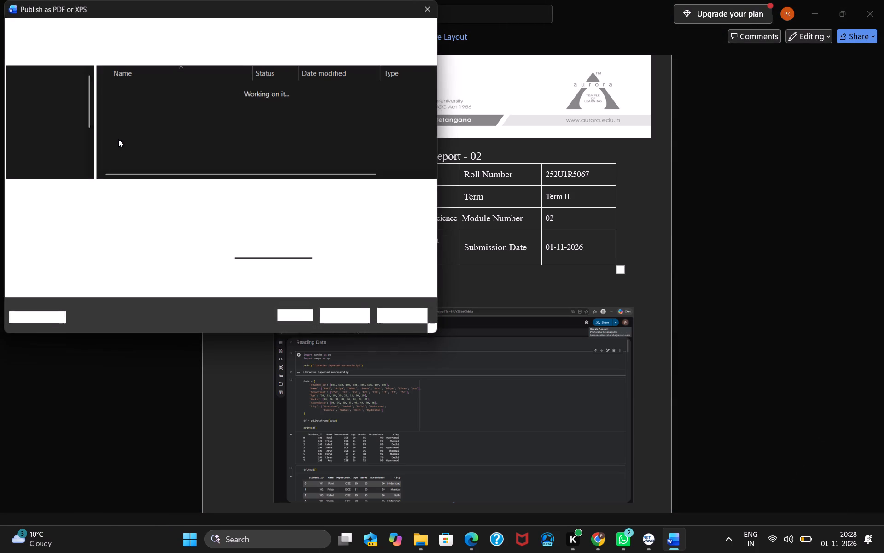
scroll(50, 149, "down", 1)
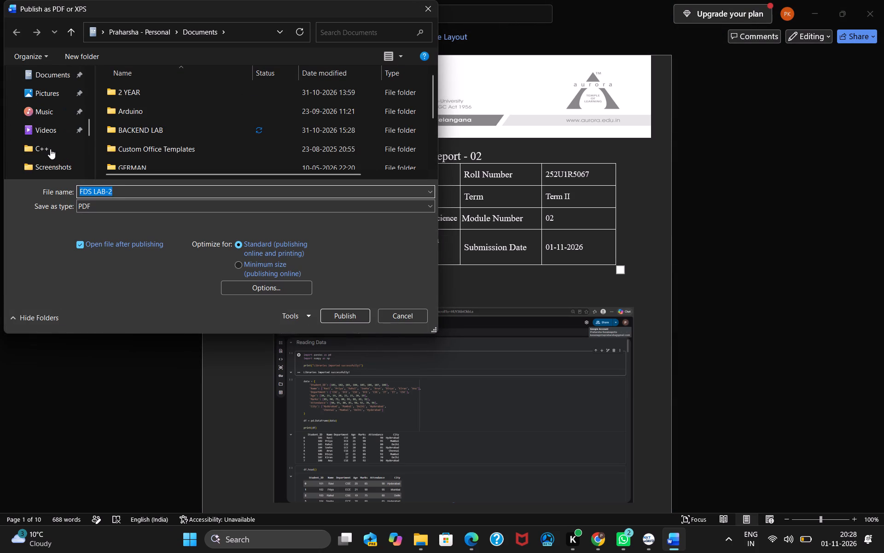
scroll(50, 149, "down", 1)
left_click(50, 149)
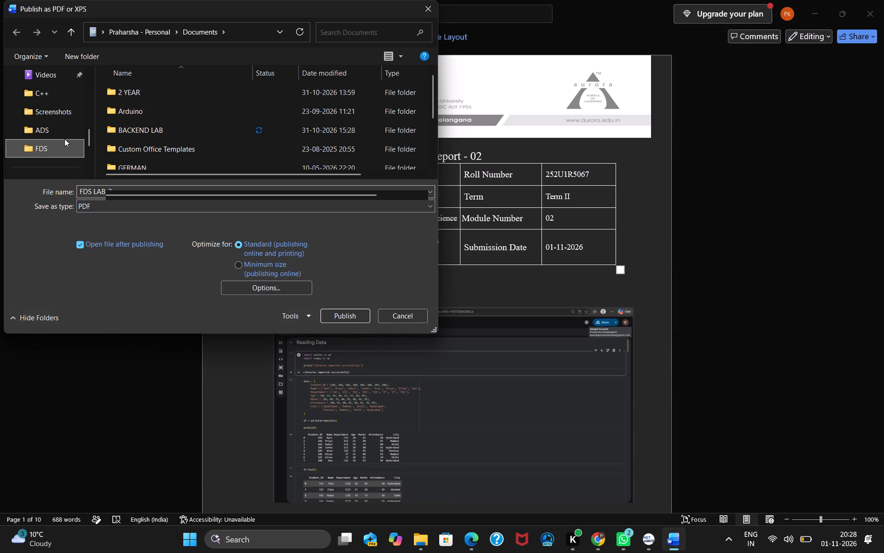
left_click(336, 313)
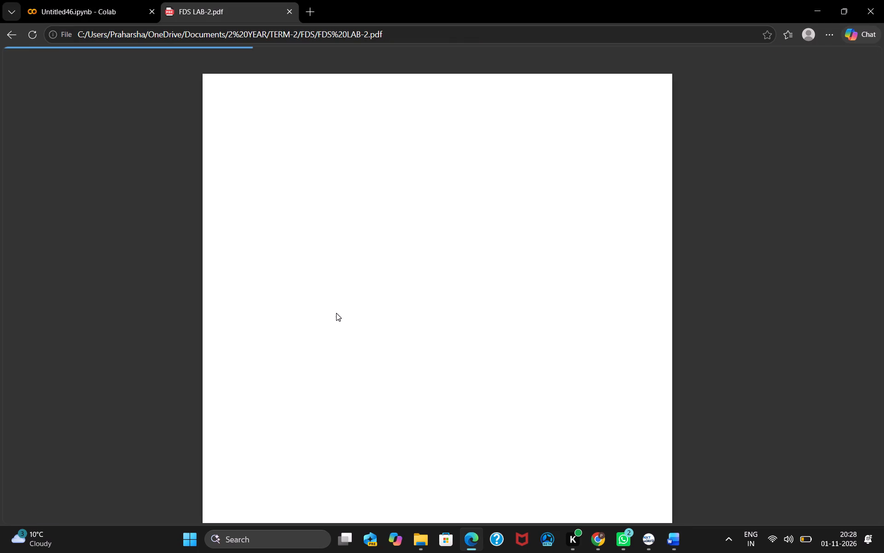
Review the exported FDS LAB-2 PDF from the details table through the Google Colab link, checking screenshots and layout, and close the browser.
scroll(634, 298, "down", 5)
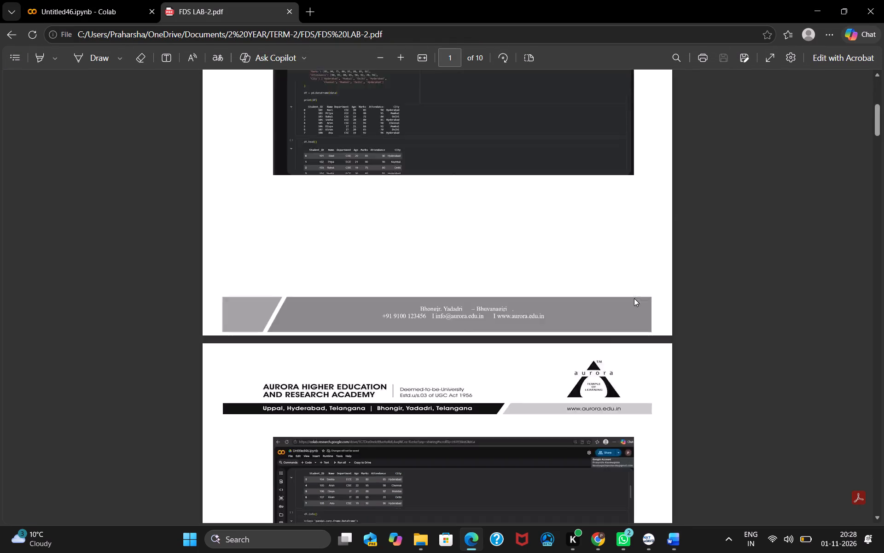
scroll(634, 298, "down", 20)
scroll(634, 298, "down", 4)
scroll(634, 298, "up", 20)
scroll(634, 298, "up", 7)
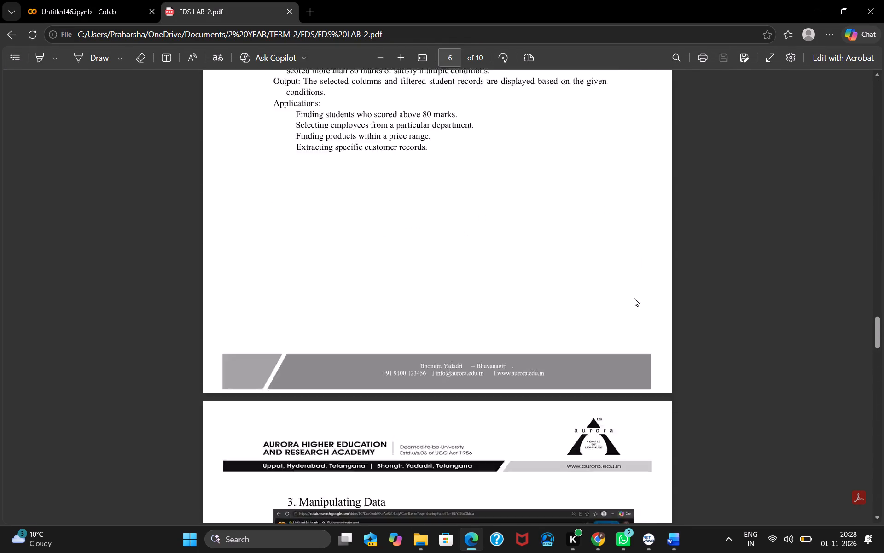
scroll(634, 298, "up", 20)
scroll(634, 298, "up", 2)
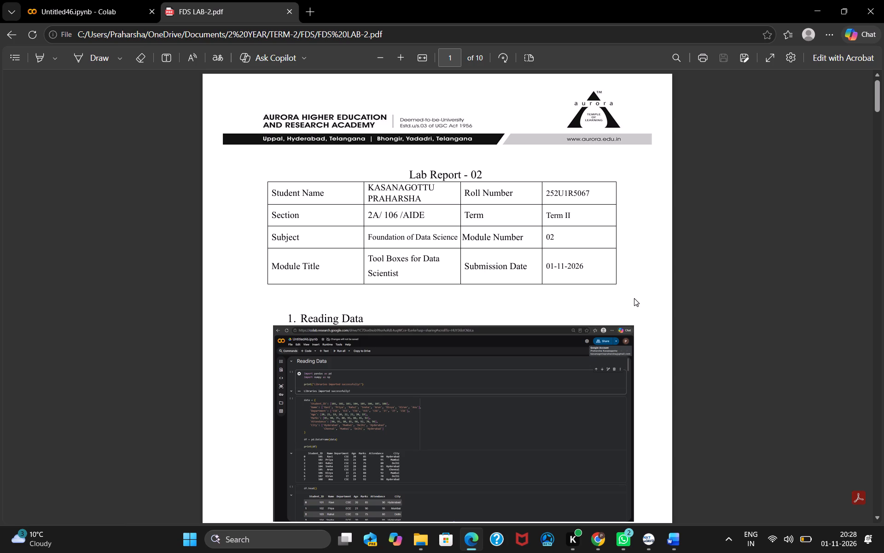
scroll(595, 234, "down", 3)
scroll(595, 234, "up", 6)
scroll(595, 234, "down", 20)
scroll(595, 234, "down", 2)
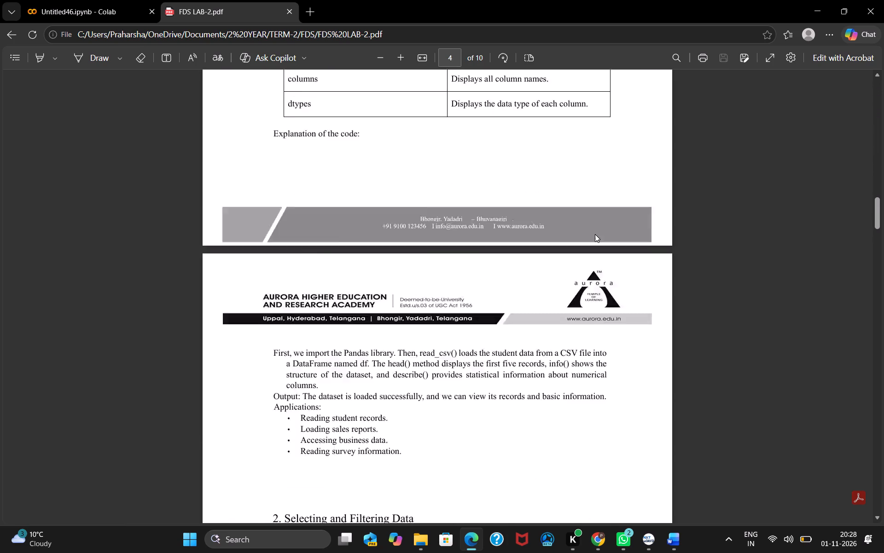
scroll(595, 234, "down", 12)
scroll(595, 234, "up", 20)
scroll(595, 234, "up", 20)
scroll(595, 234, "up", 7)
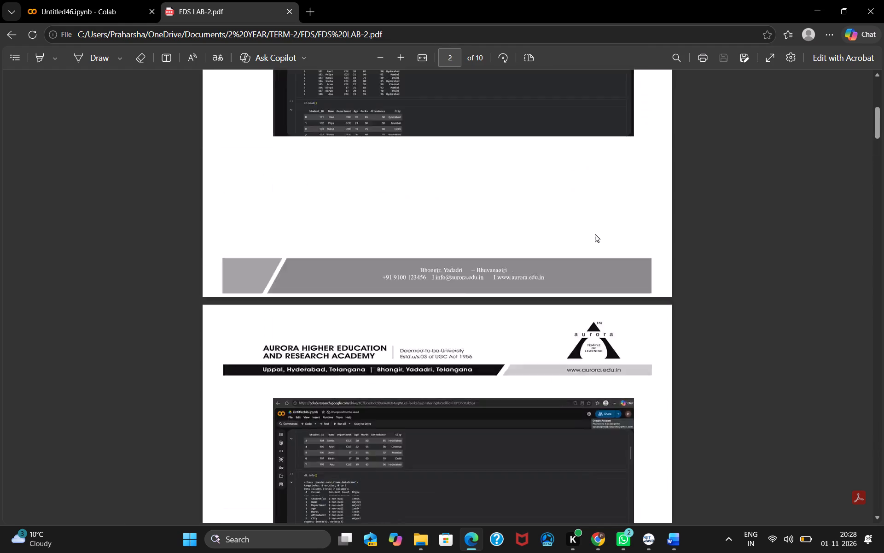
scroll(595, 234, "down", 5)
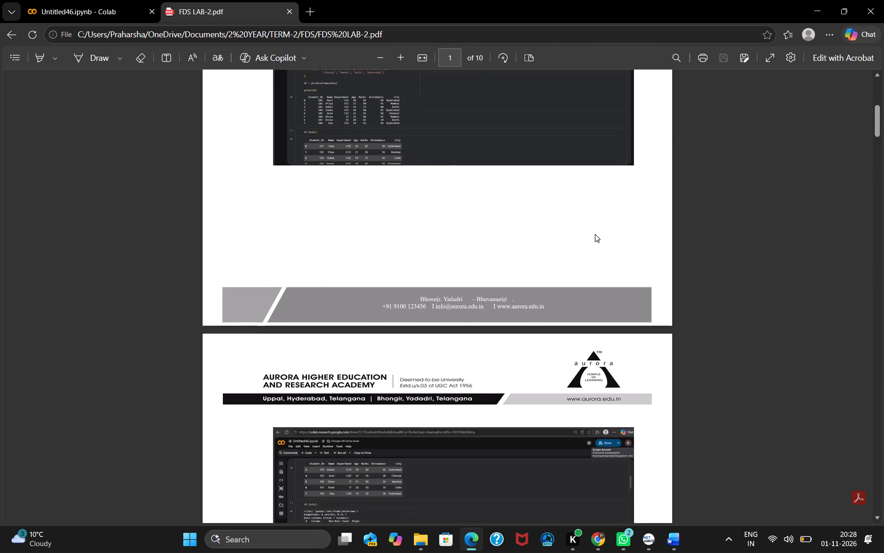
scroll(595, 234, "down", 5)
scroll(613, 199, "down", 2)
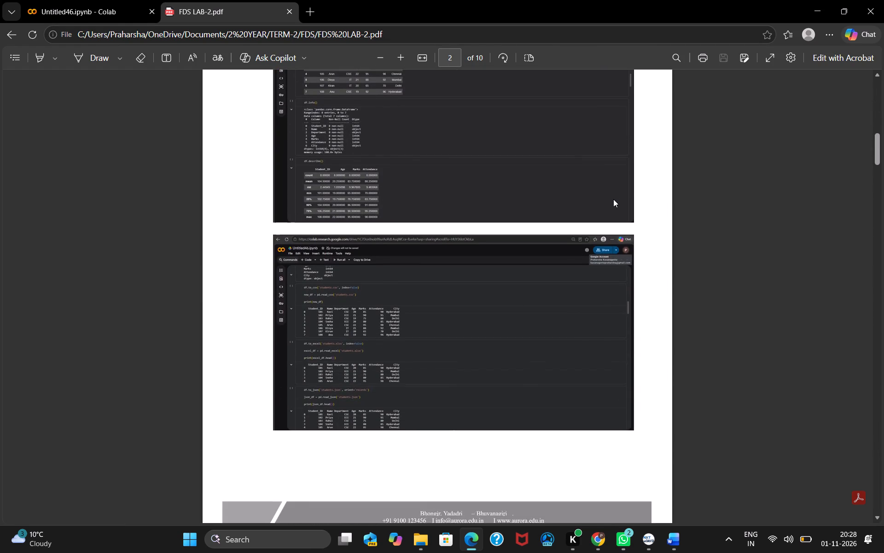
scroll(613, 199, "down", 16)
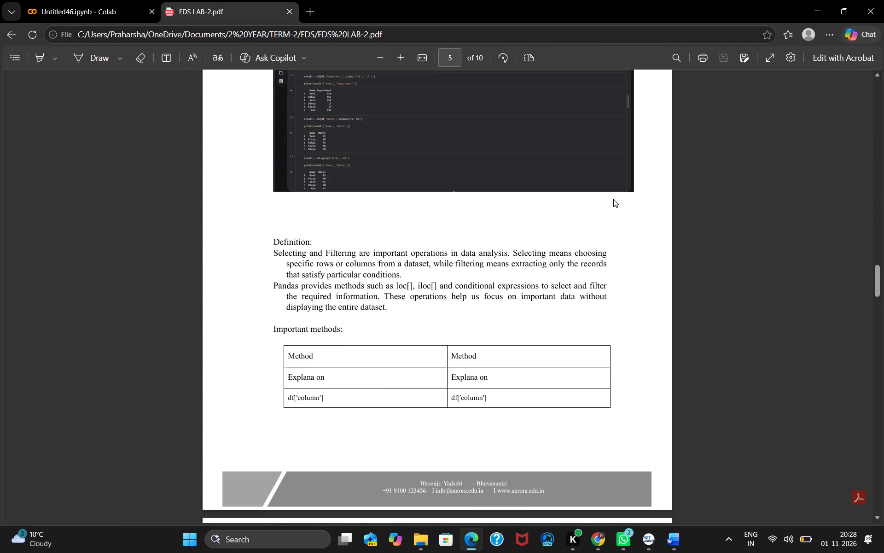
scroll(613, 199, "down", 6)
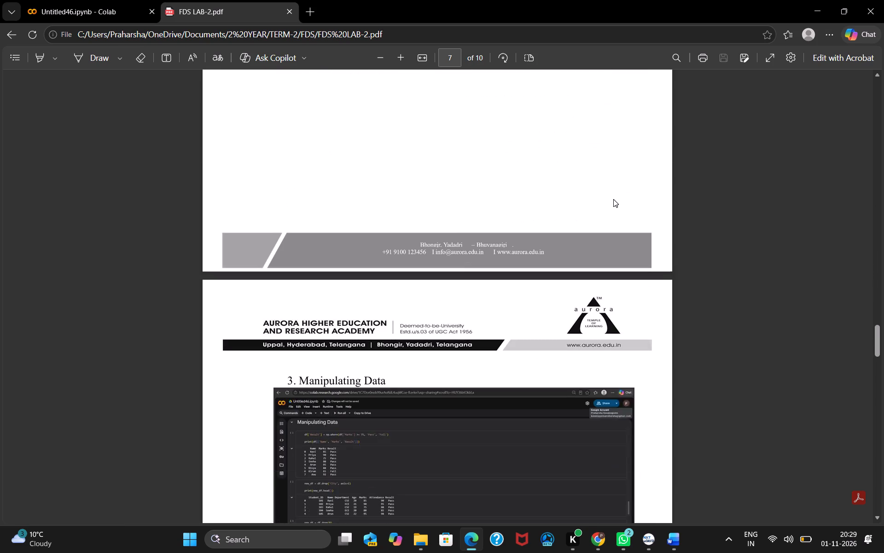
scroll(613, 199, "down", 5)
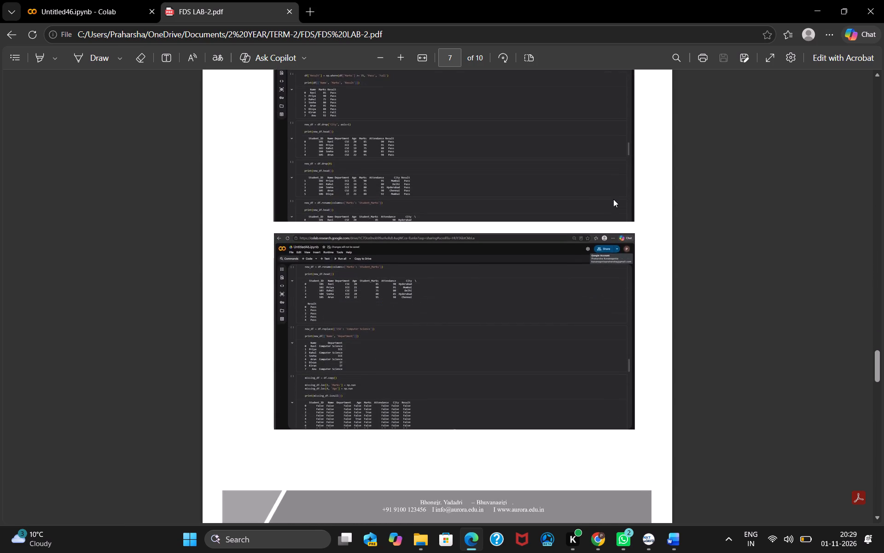
scroll(613, 199, "down", 6)
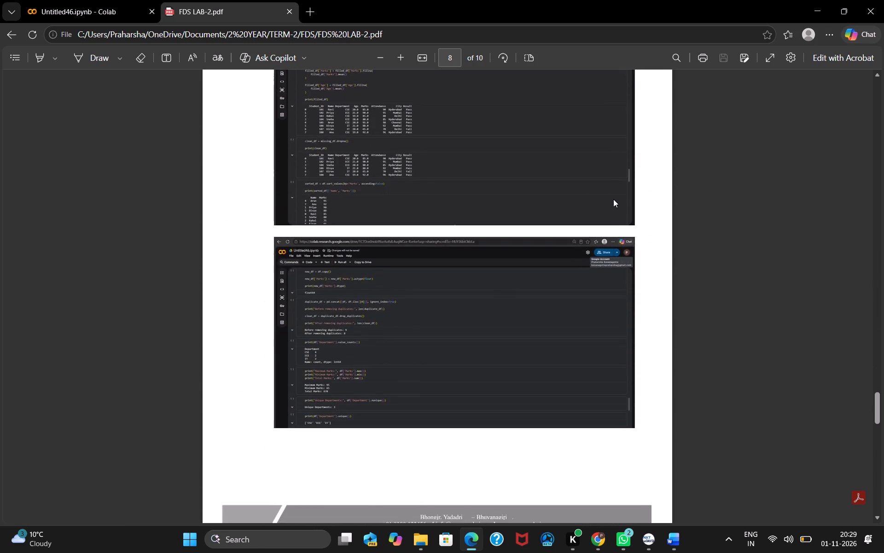
scroll(613, 199, "down", 7)
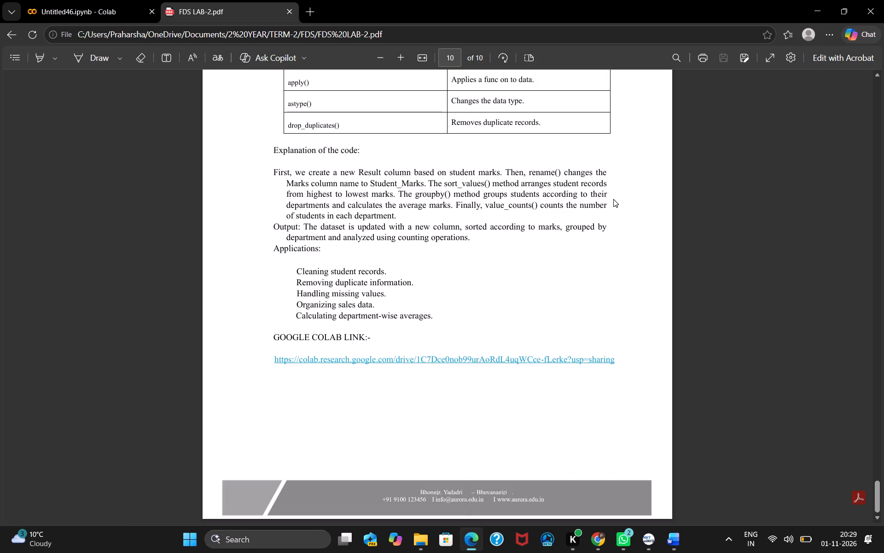
scroll(613, 199, "up", 20)
scroll(613, 199, "up", 20)
scroll(613, 199, "up", 16)
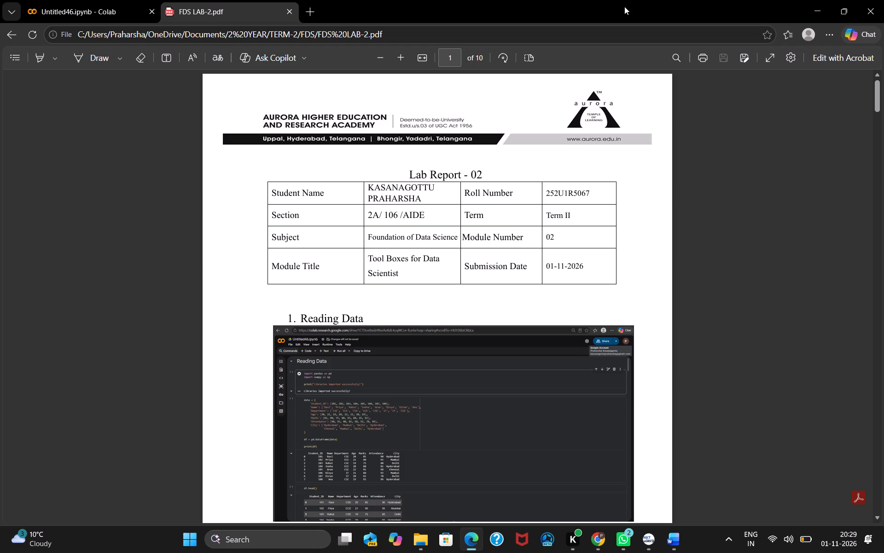
left_click(883, 0)
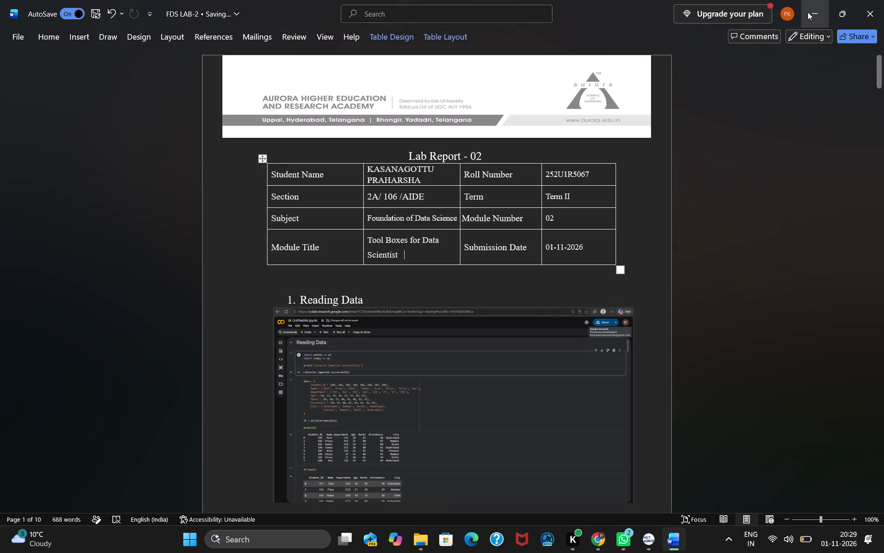
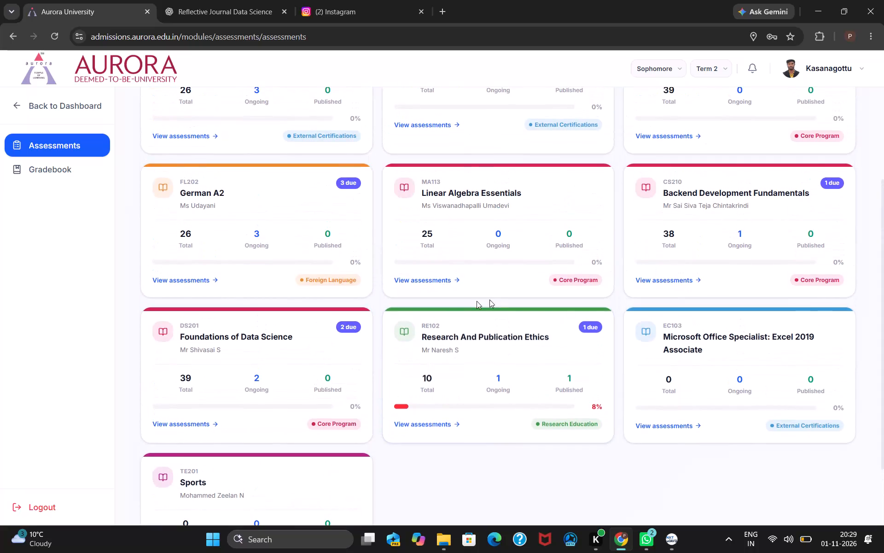
Open the assessments list of the Foundations of Data Science course on the Aurora University portal.
left_click(179, 427)
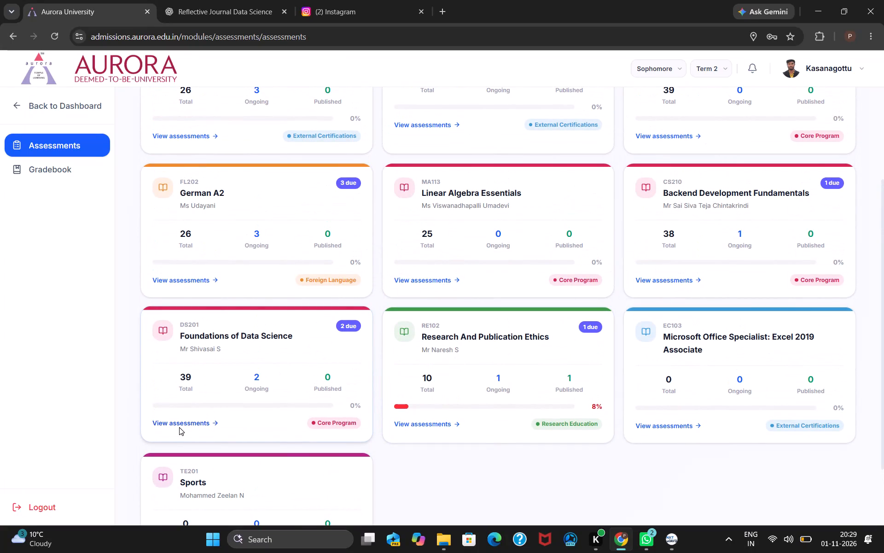
In File Explorer, delete the FDS Lab report 2, FDS Lab report 1 and ADS Lab report 2 PDFs from Downloads.
left_click(442, 542)
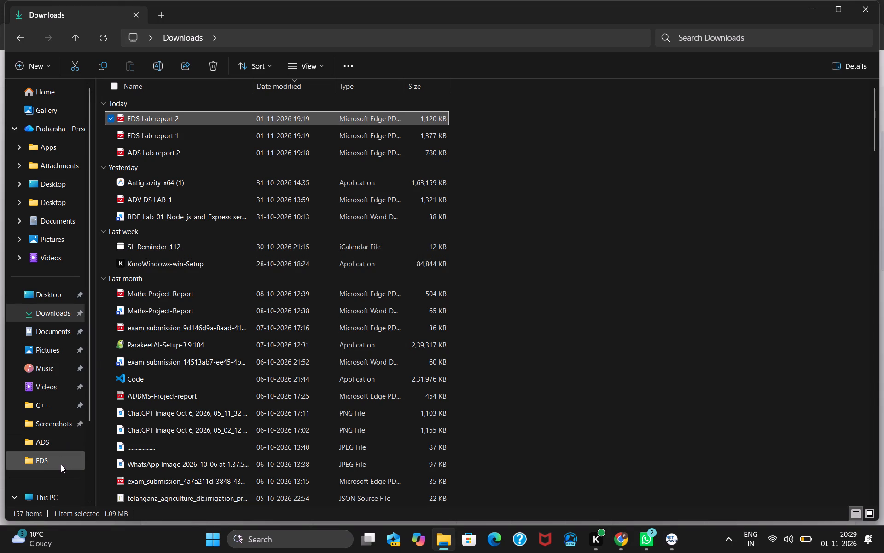
left_click_drag(501, 141, 467, 147)
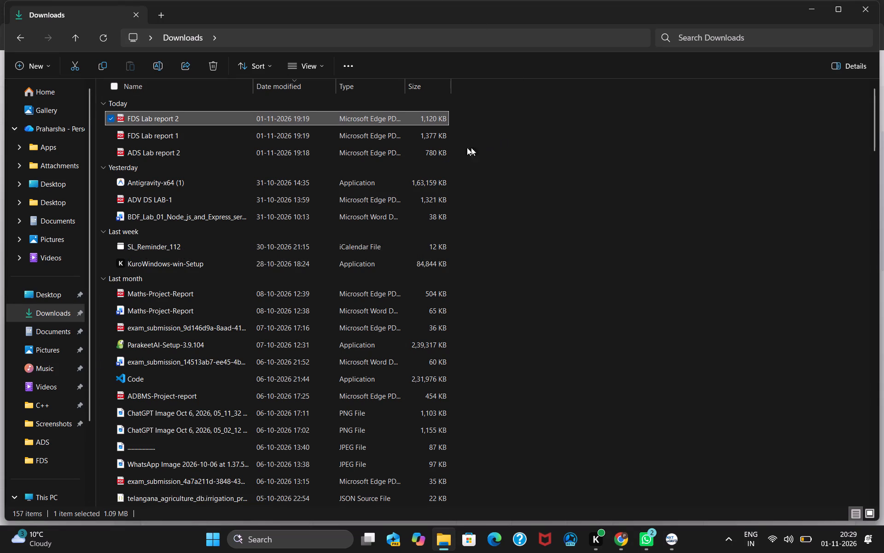
left_click_drag(467, 147, 481, 147)
left_click_drag(482, 163, 471, 154)
left_click(471, 154)
left_click_drag(471, 154, 470, 155)
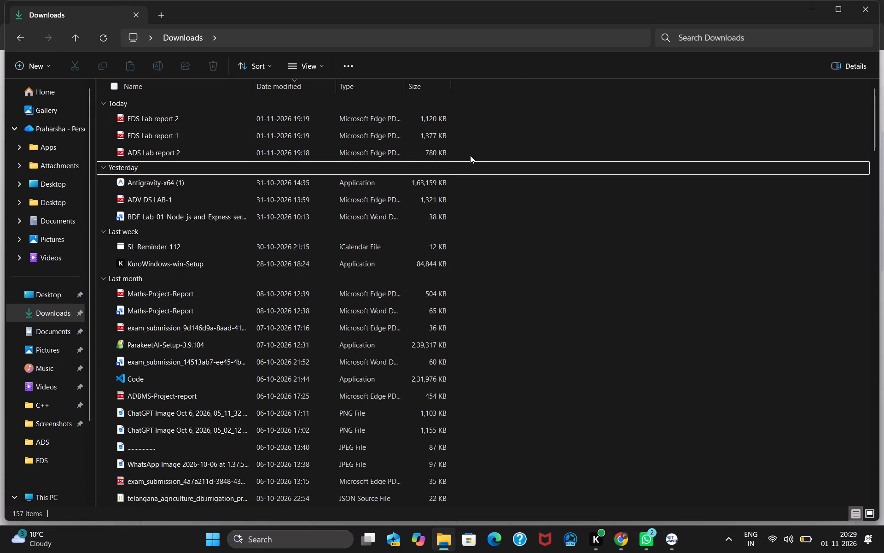
left_click_drag(470, 155, 464, 155)
left_click_drag(464, 155, 399, 122)
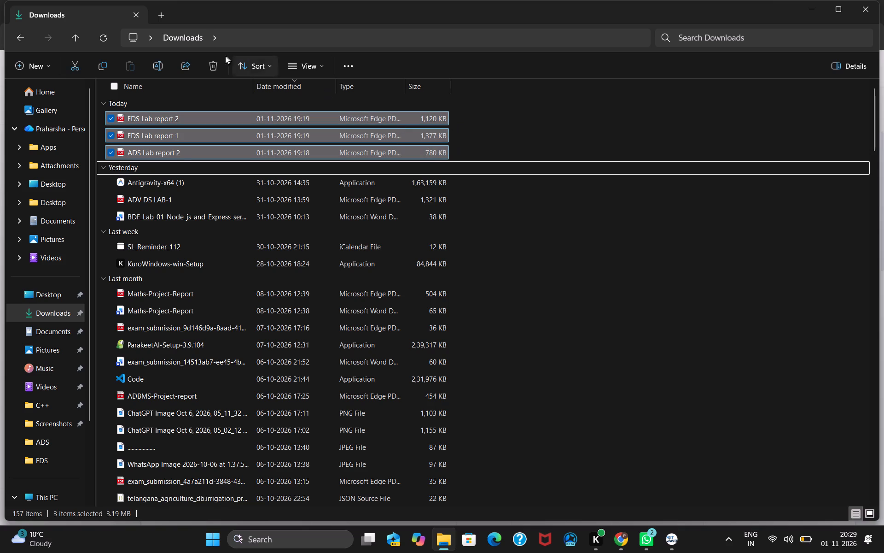
left_click(214, 59)
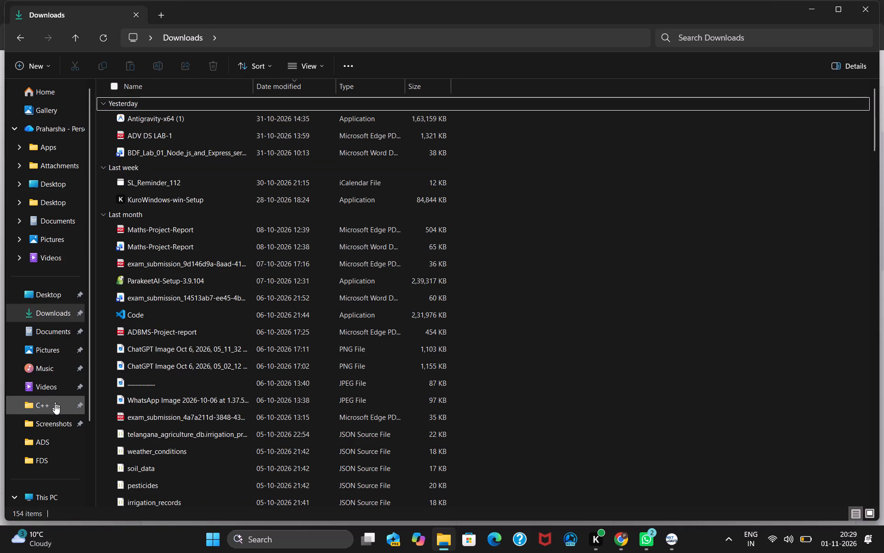
Open the FDS LAB-1 and FDS LAB-2 PDFs from the FDS folder and skim through the pages of each.
double_click(52, 455)
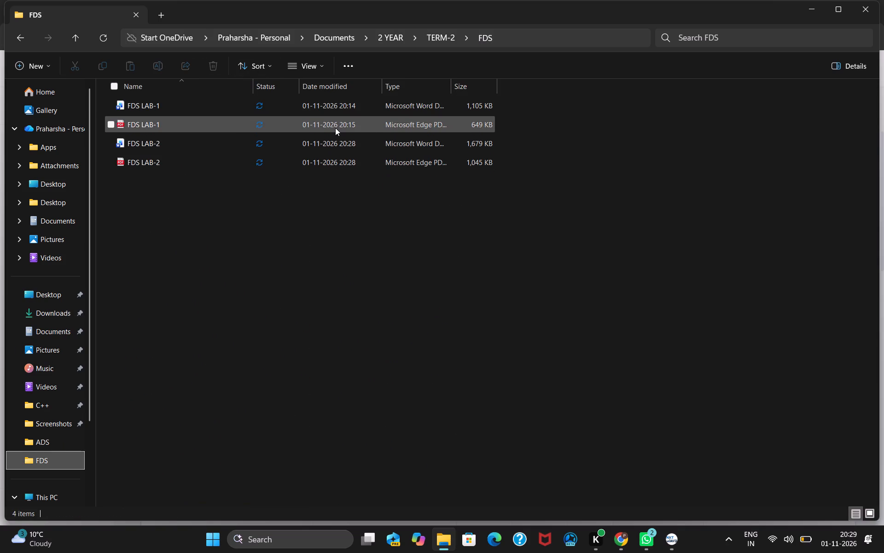
double_click(336, 127)
scroll(467, 272, "down", 6)
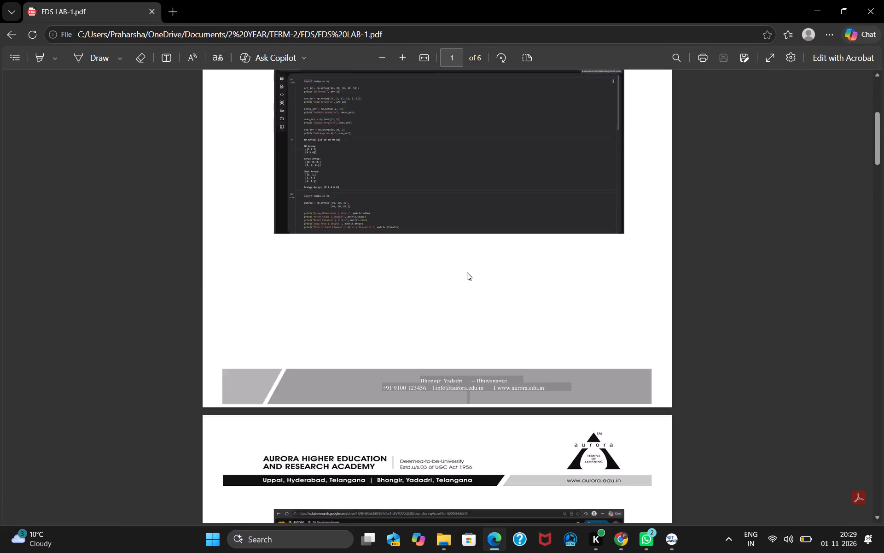
scroll(467, 272, "down", 20)
scroll(467, 272, "down", 13)
scroll(467, 272, "up", 20)
scroll(467, 272, "up", 17)
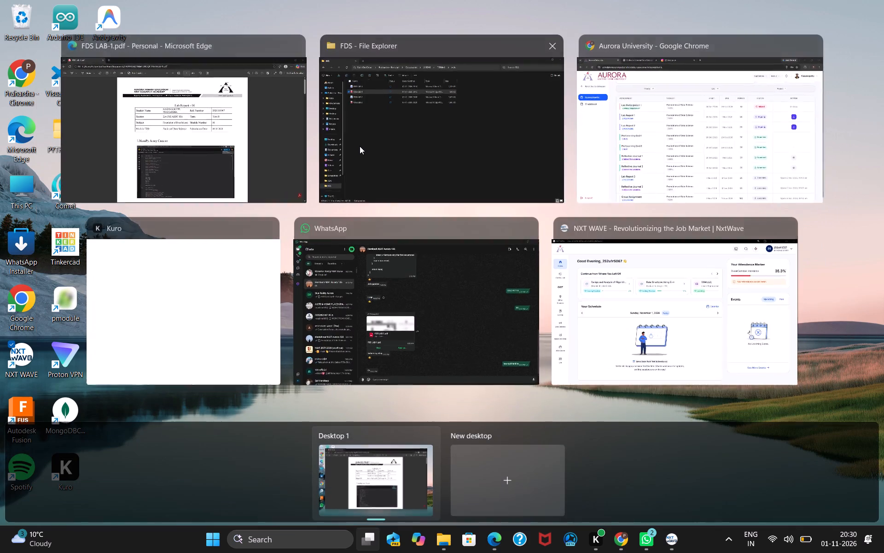
left_click(360, 146)
double_click(309, 168)
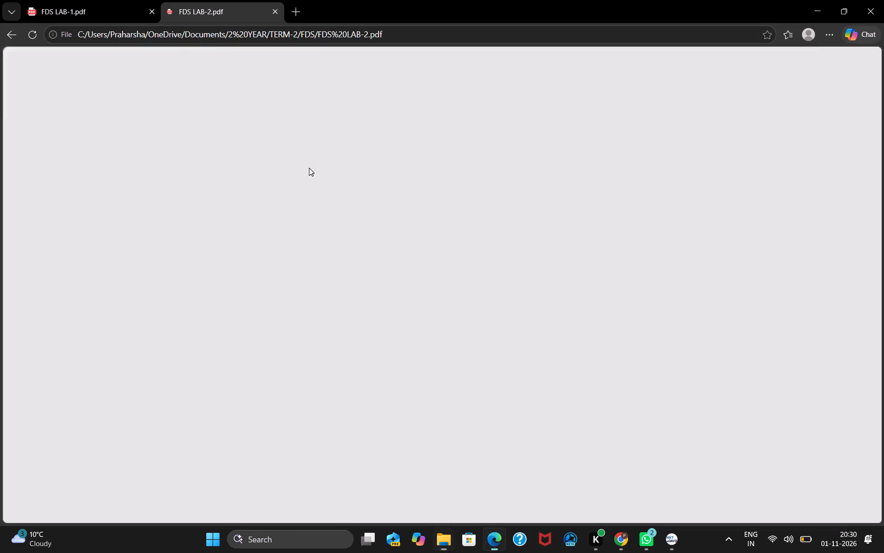
scroll(479, 215, "down", 9)
scroll(479, 215, "down", 20)
scroll(479, 215, "down", 7)
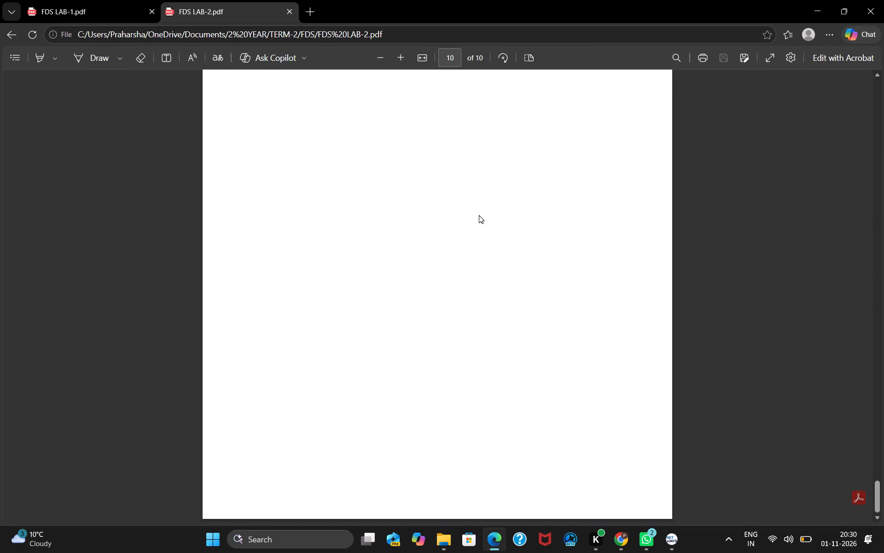
scroll(479, 215, "down", 2)
scroll(479, 215, "up", 20)
scroll(479, 215, "up", 20)
scroll(479, 215, "up", 12)
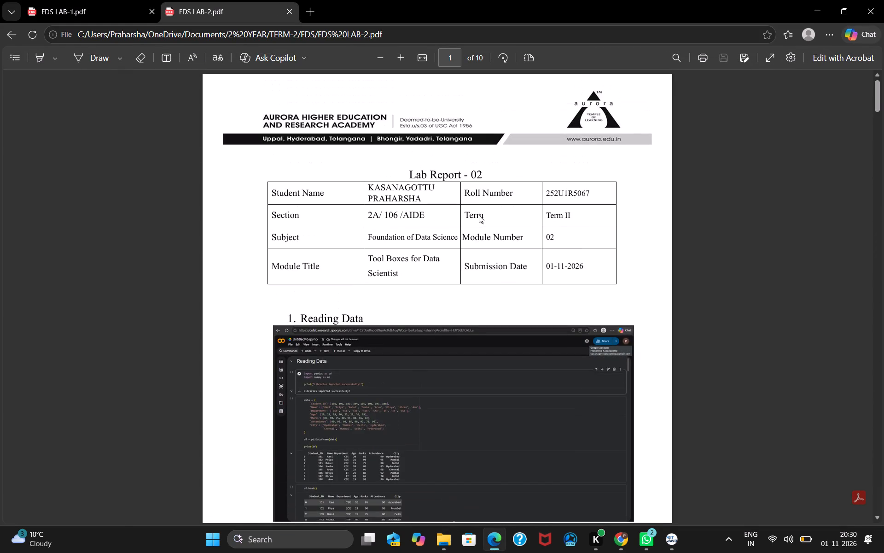
Compare the student details tables on the first pages of the FDS LAB-1 and FDS LAB-2 PDFs and close both files.
left_click(89, 0)
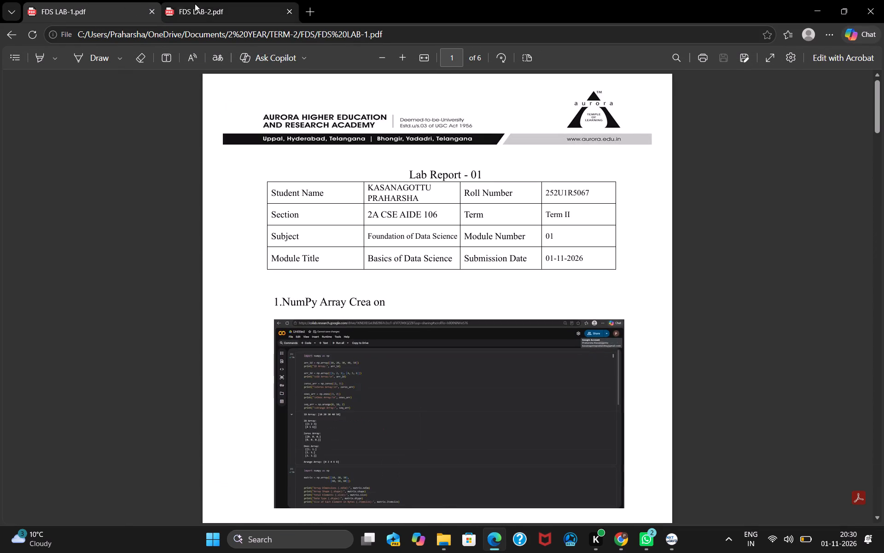
left_click(225, 0)
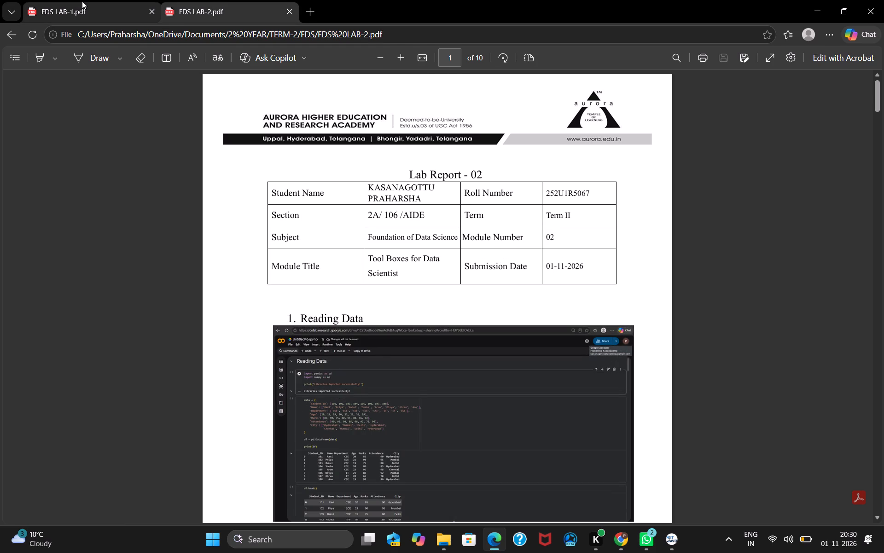
left_click(82, 1)
left_click(189, 2)
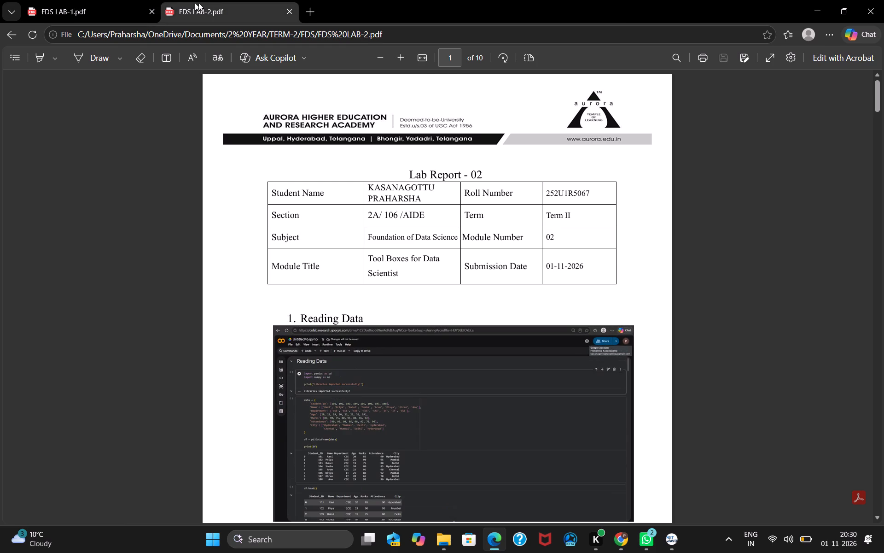
left_click(12, 2)
left_click(59, 6)
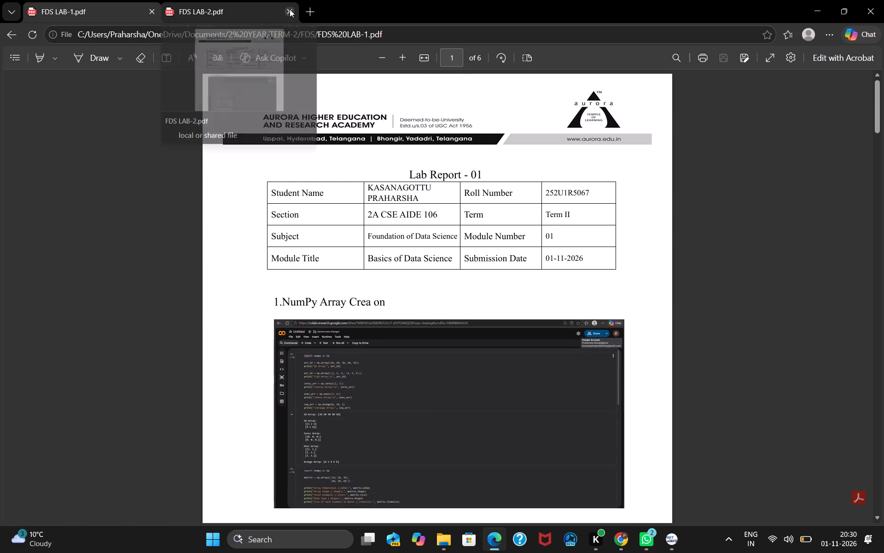
left_click(290, 9)
left_click(155, 10)
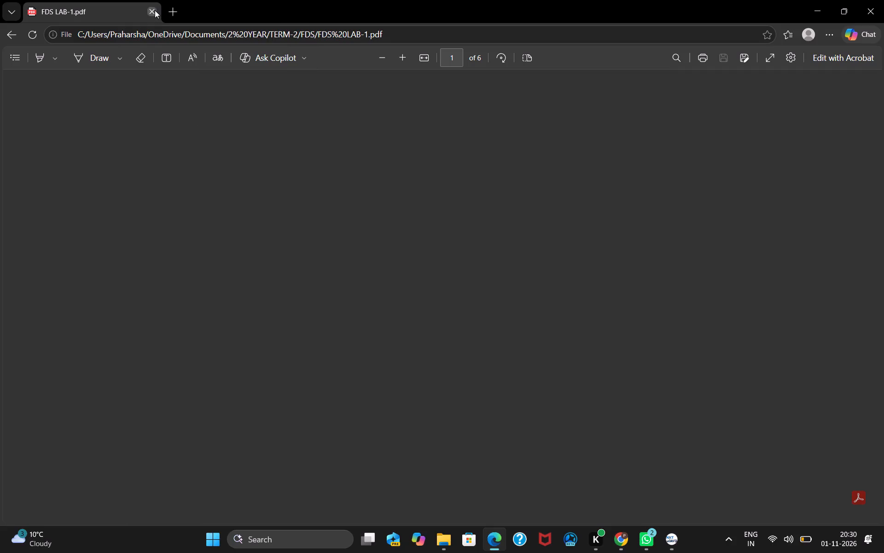
Return to the Aurora University portal in Chrome and submit the FDS LAB-1 PDF from the FDS folder for Lab Report 1.
left_click(612, 266)
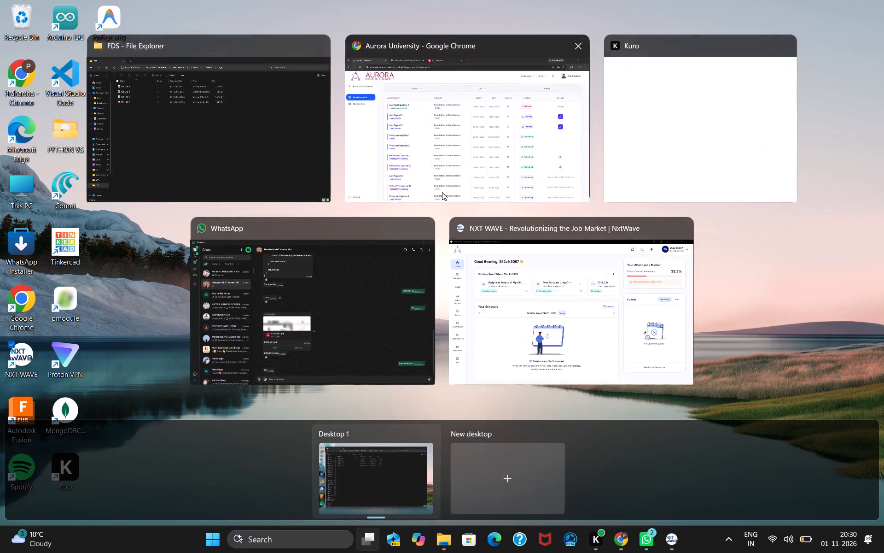
left_click(442, 192)
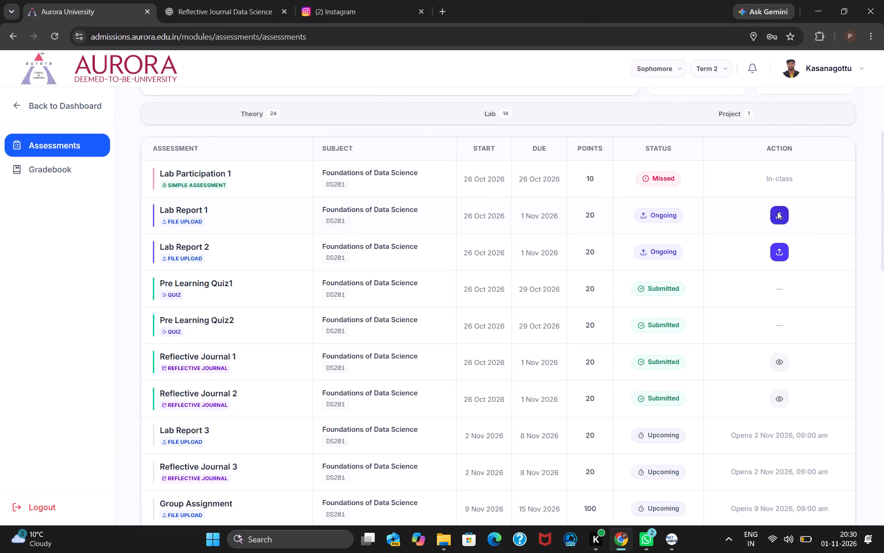
left_click(777, 212)
scroll(57, 191, "down", 1)
double_click(50, 188)
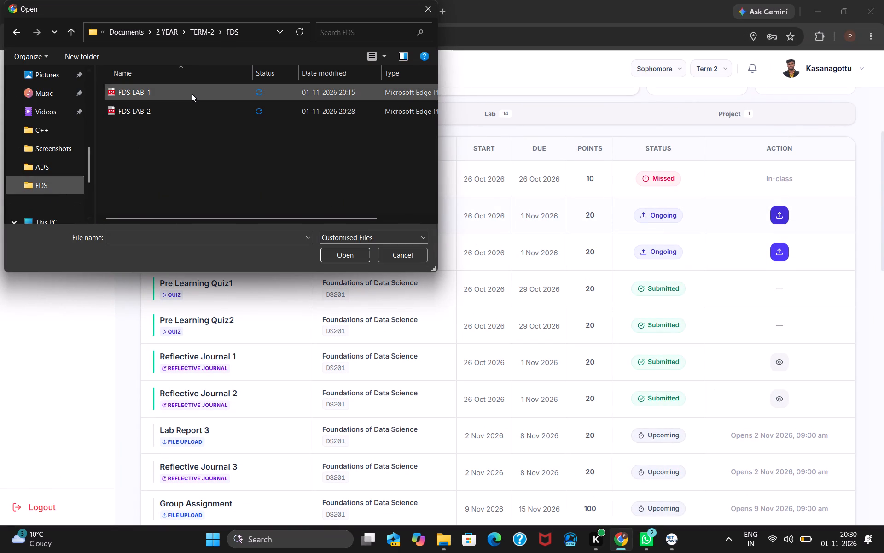
double_click(192, 93)
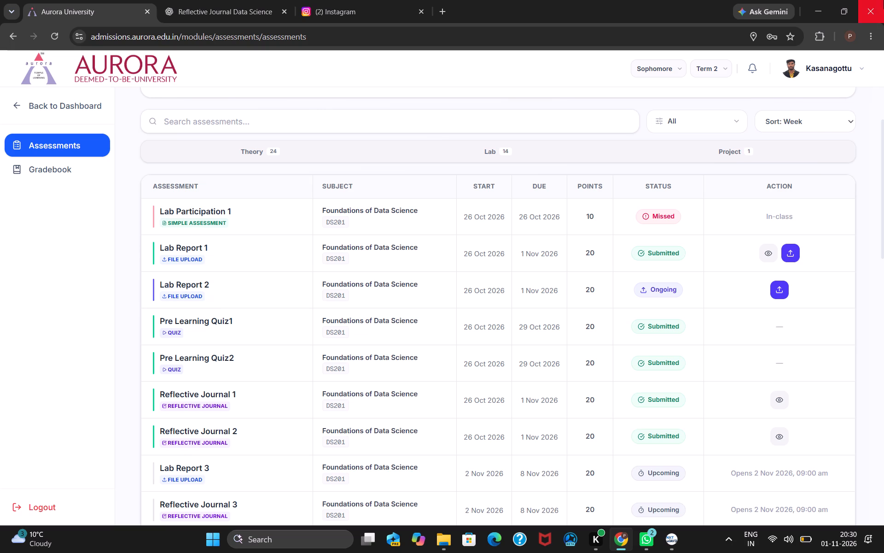
Submit the FDS LAB-2 PDF from the FDS folder for the Lab Report 2 assessment.
left_click(777, 299)
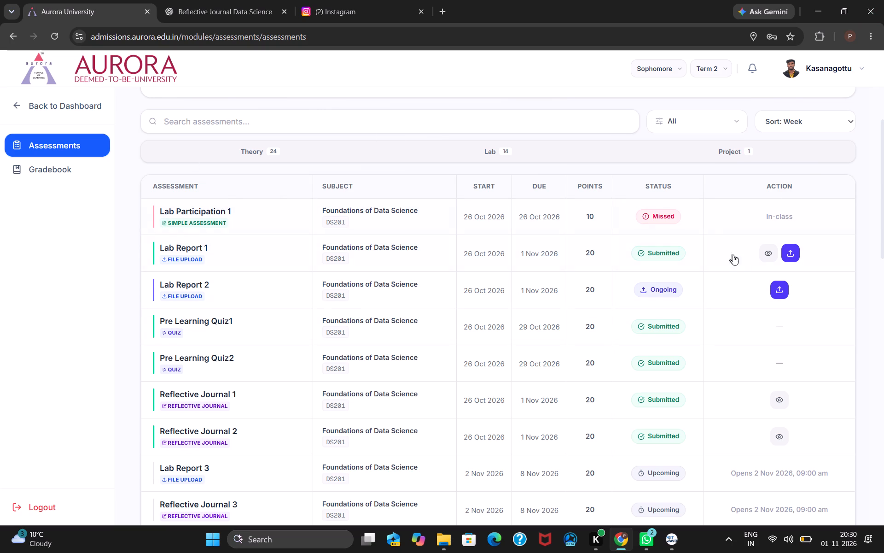
left_click(774, 288)
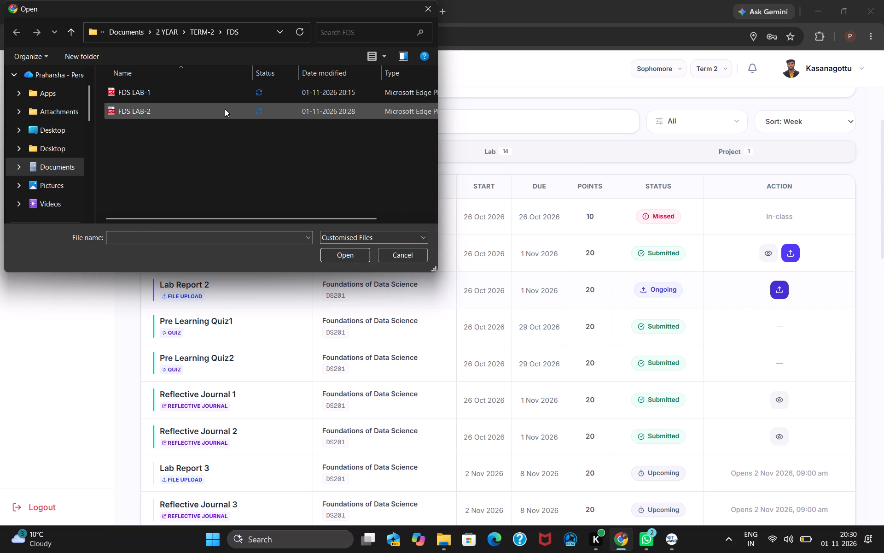
double_click(225, 109)
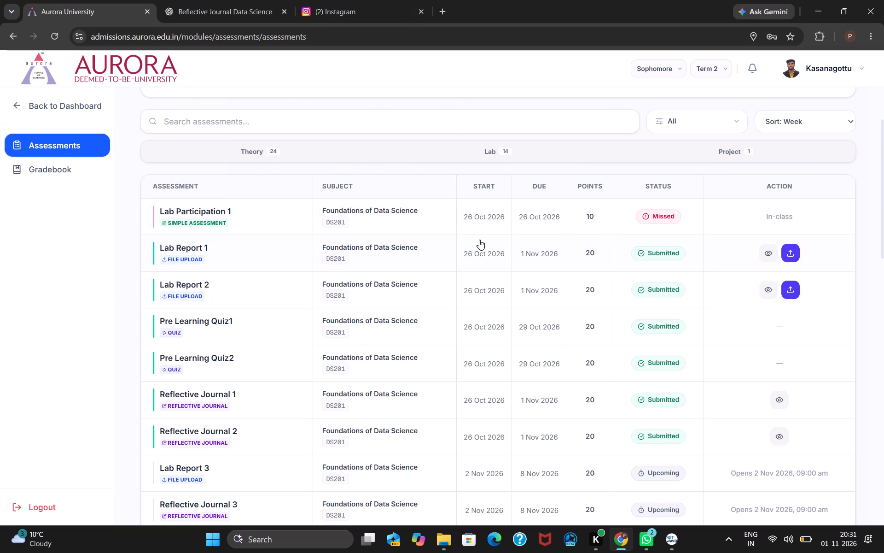
left_click(765, 259)
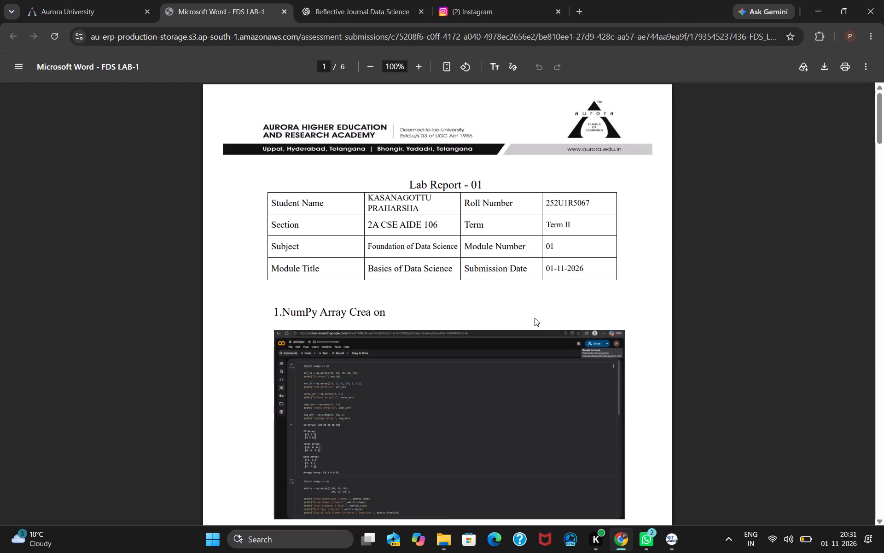
scroll(535, 318, "down", 1)
scroll(535, 318, "up", 1)
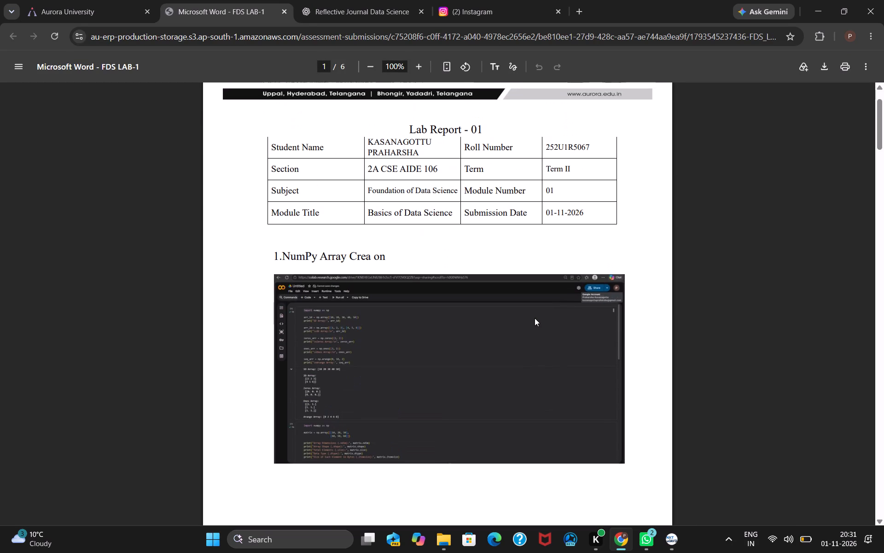
scroll(535, 318, "up", 1)
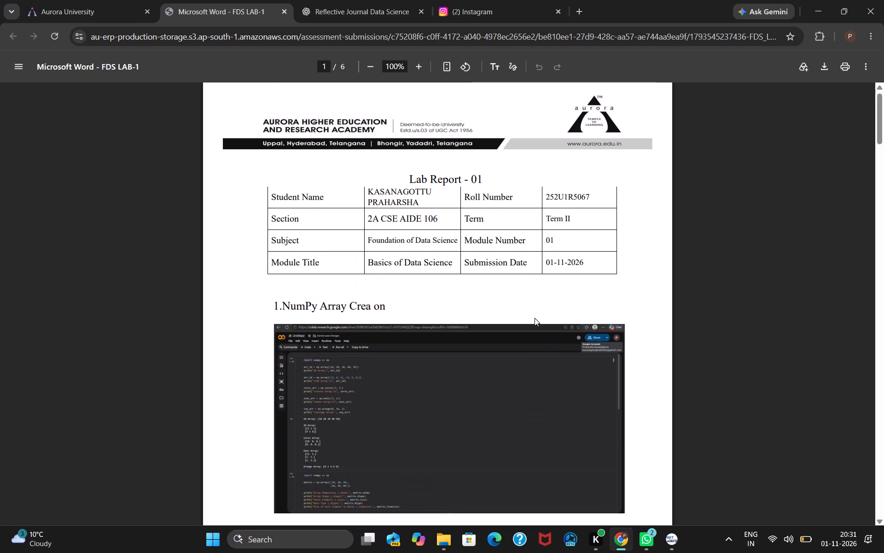
scroll(535, 318, "down", 10)
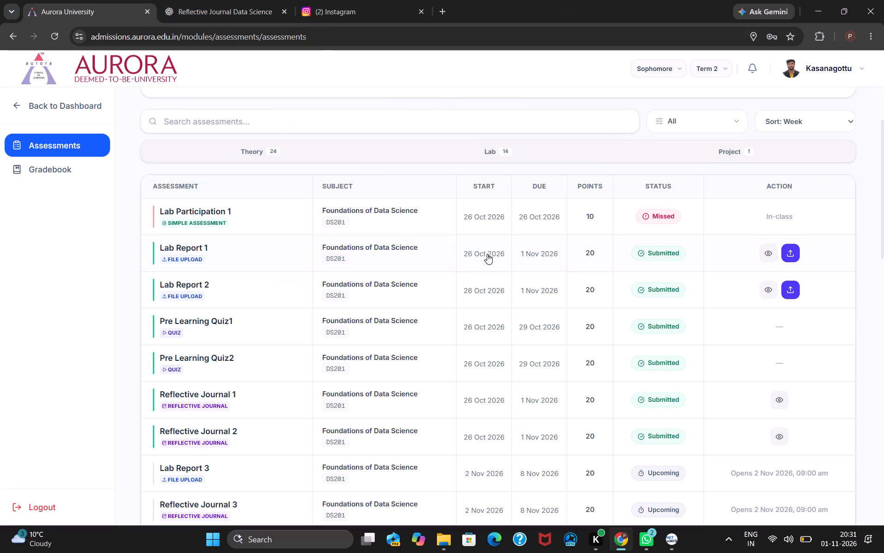
View the submitted Lab Report 2 file and check its pages from the details table through the Google Colab link.
left_click(767, 286)
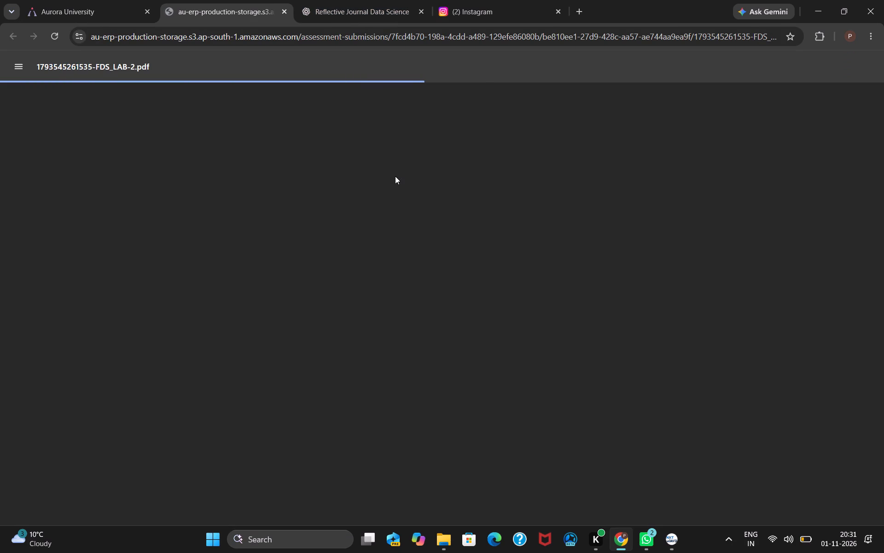
scroll(395, 176, "down", 9)
scroll(395, 176, "down", 20)
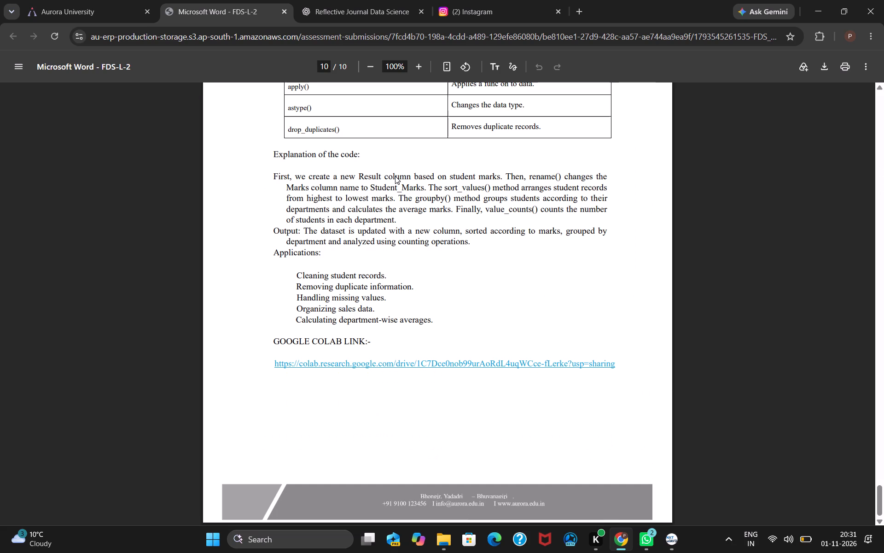
scroll(395, 176, "up", 20)
scroll(395, 176, "up", 17)
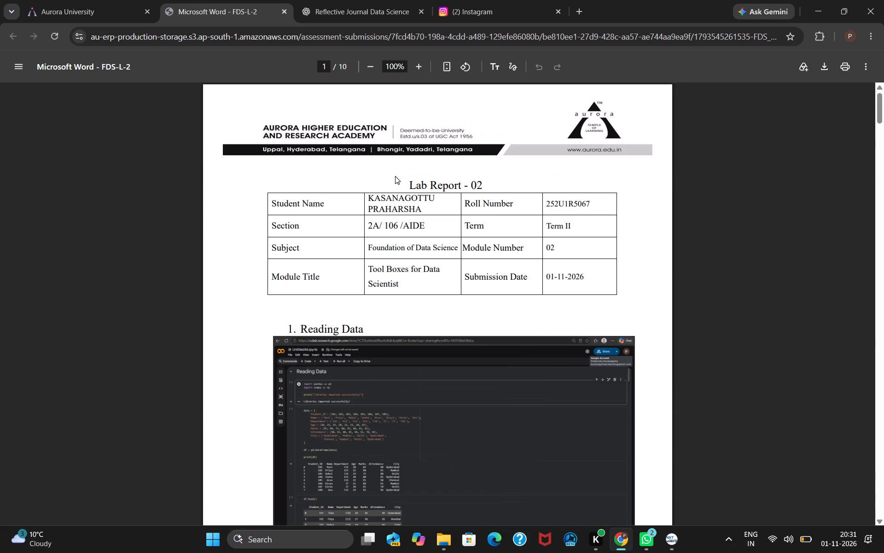
Review the submitted Lab Report 2 PDF once more from the details table to the Google Colab link, and close it.
scroll(395, 176, "up", 5)
scroll(395, 176, "down", 9)
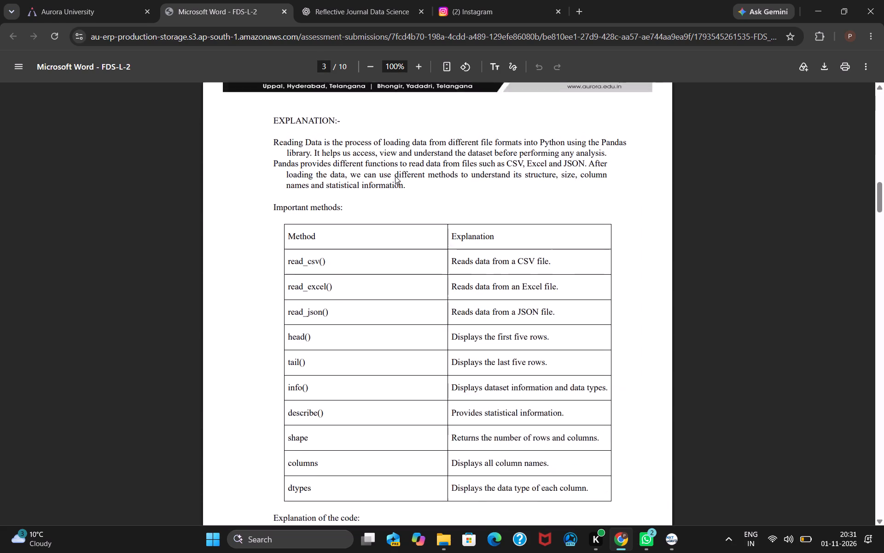
scroll(395, 176, "down", 10)
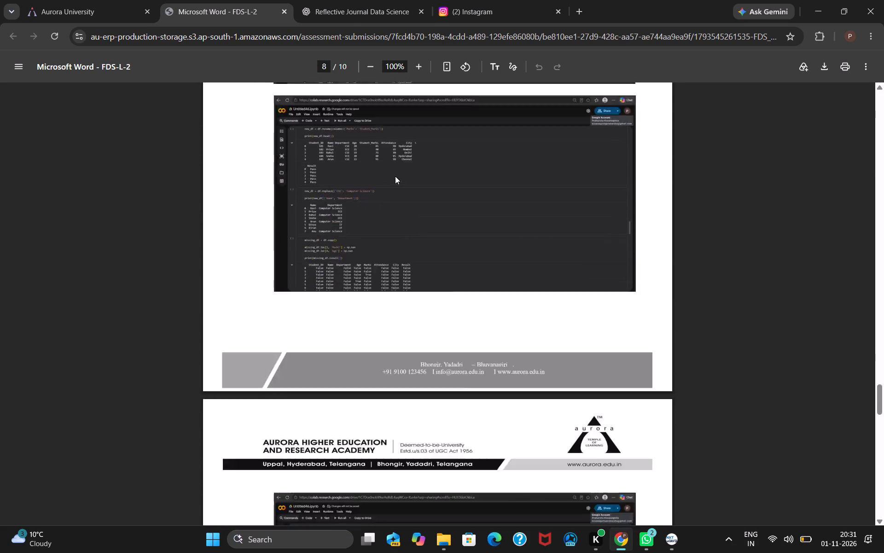
scroll(395, 176, "down", 9)
scroll(395, 176, "up", 11)
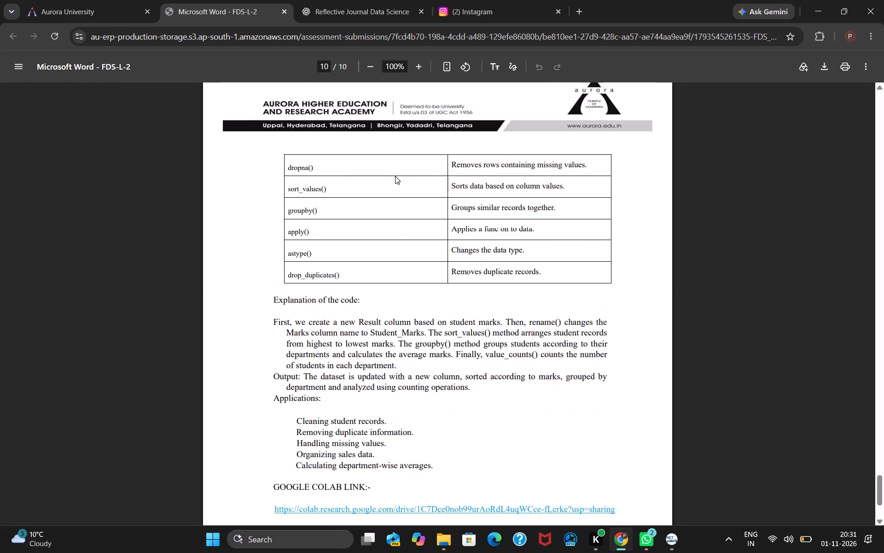
scroll(395, 176, "up", 20)
scroll(395, 176, "up", 7)
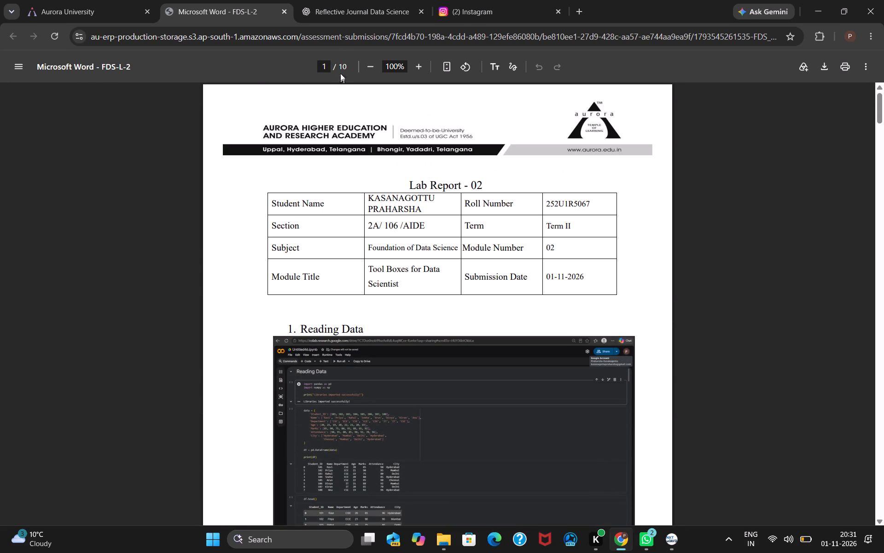
left_click(283, 11)
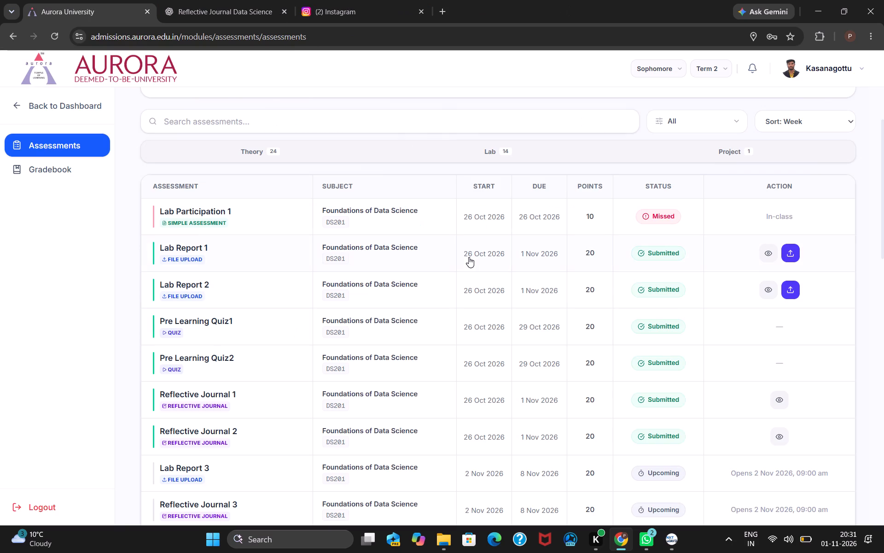
Go back from the Foundations of Data Science assessments to the all-courses overview and check each course for due assessments.
scroll(516, 334, "right", 10)
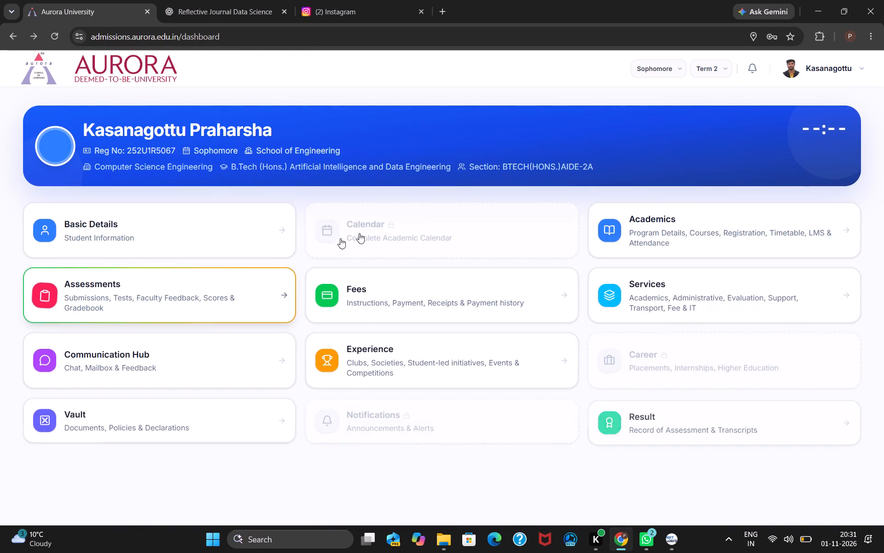
left_click(172, 315)
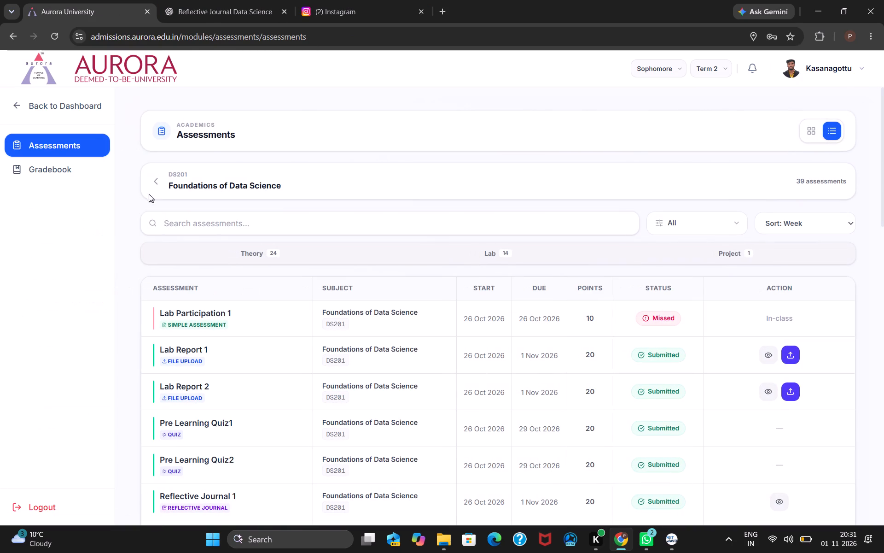
left_click(151, 184)
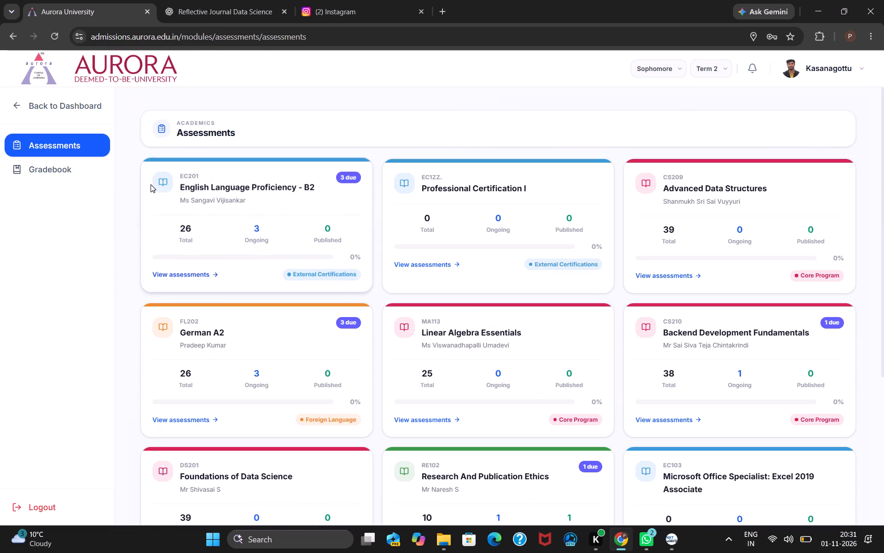
scroll(397, 243, "down", 1)
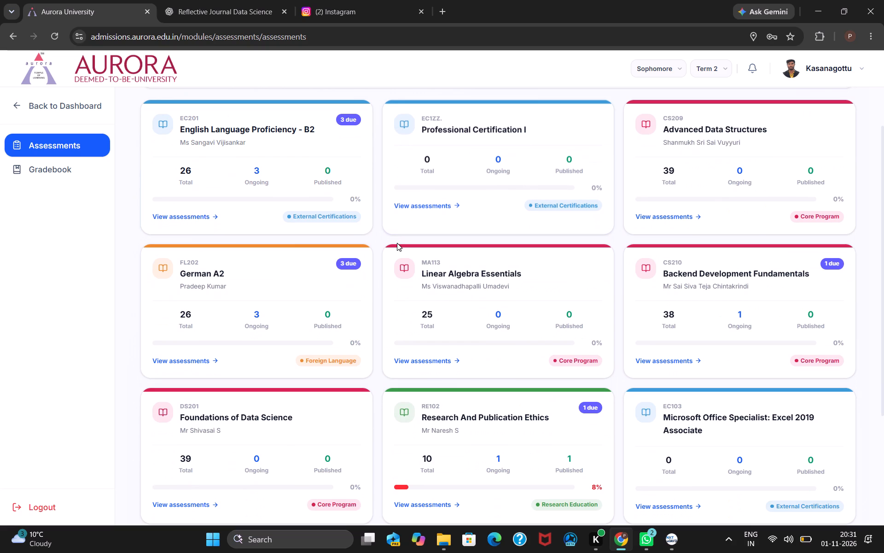
scroll(397, 243, "down", 1)
scroll(397, 243, "up", 1)
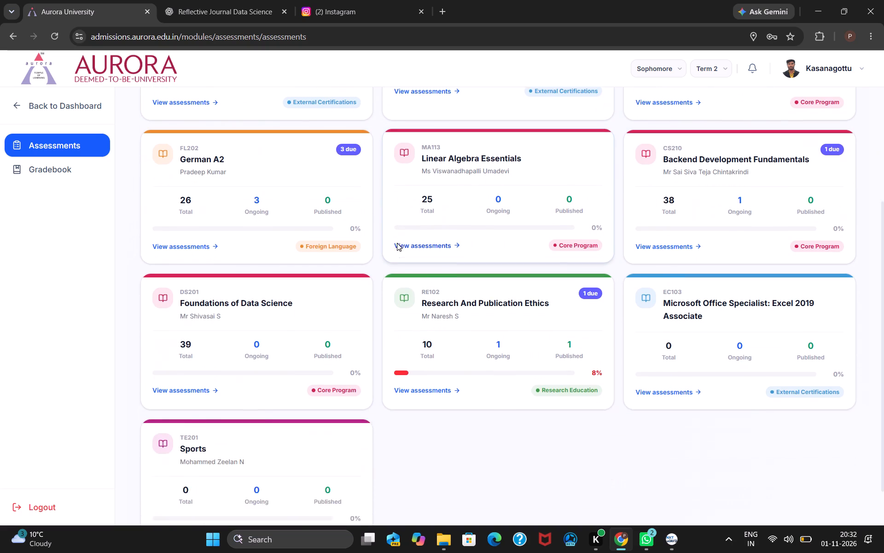
scroll(397, 243, "up", 6)
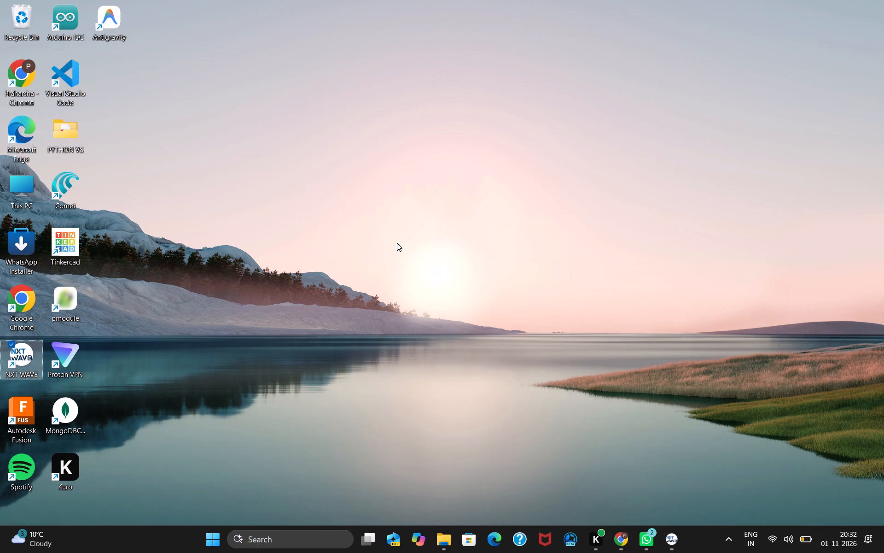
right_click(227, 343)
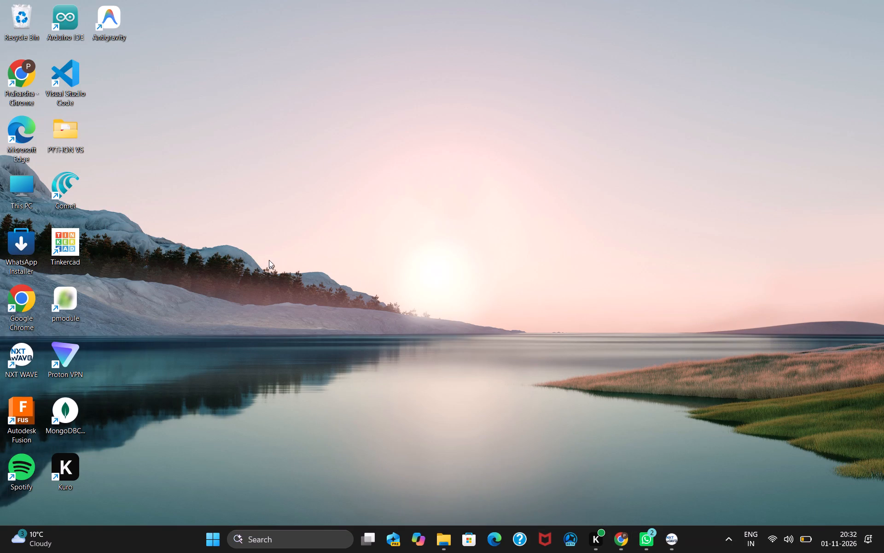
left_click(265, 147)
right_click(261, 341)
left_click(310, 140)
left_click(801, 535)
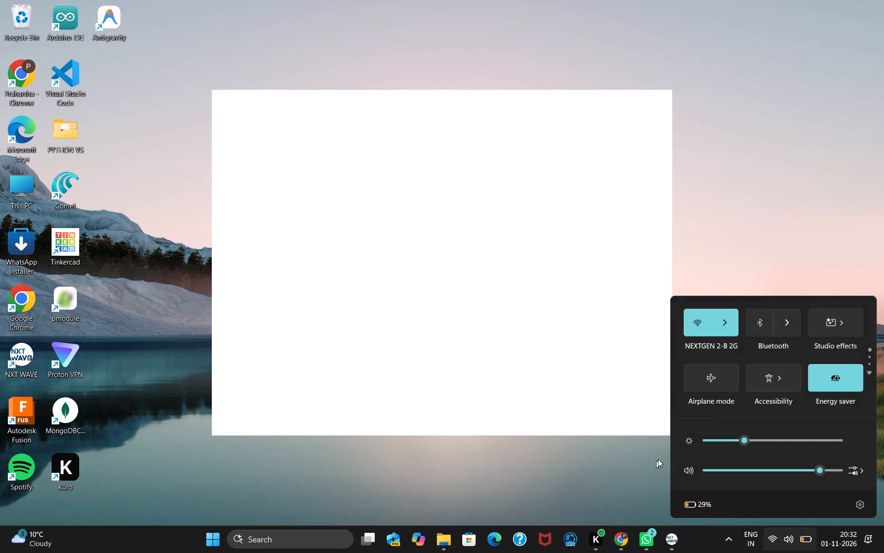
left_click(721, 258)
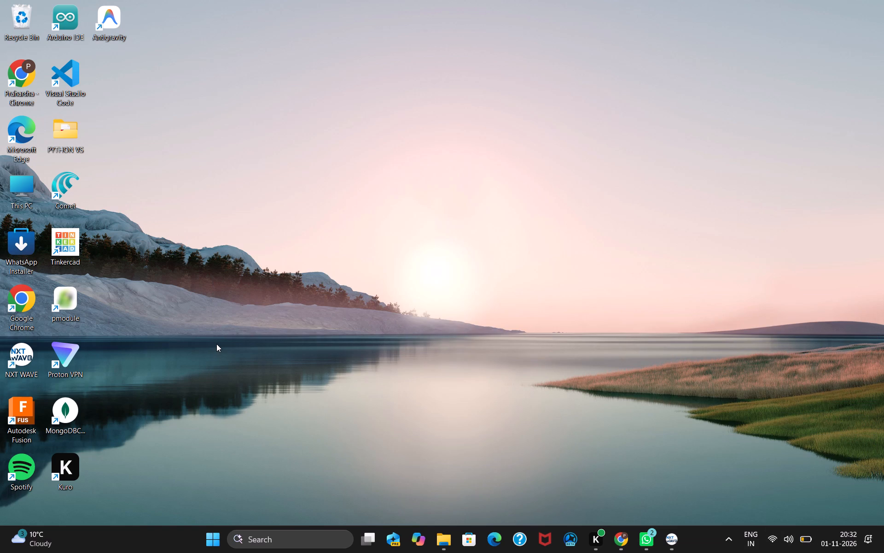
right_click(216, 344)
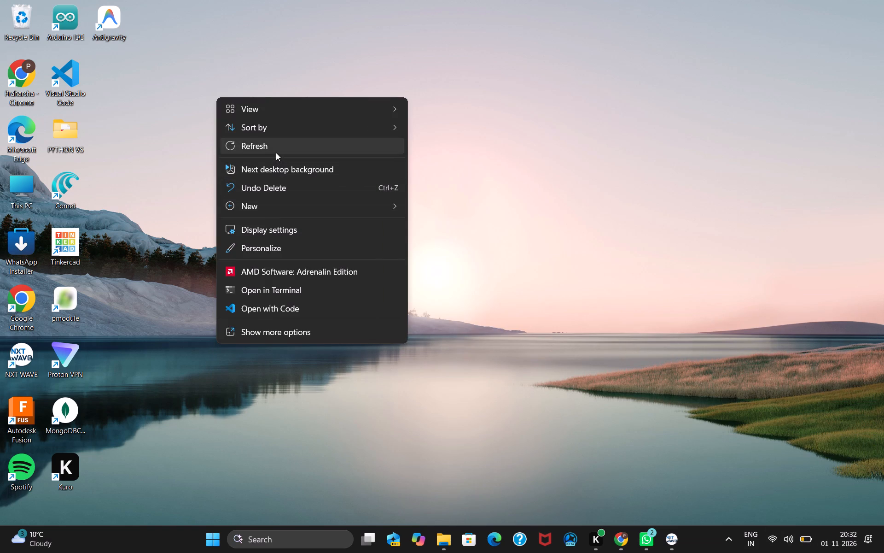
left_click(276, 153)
Put the computer to sleep from the Windows power options.
left_click(217, 531)
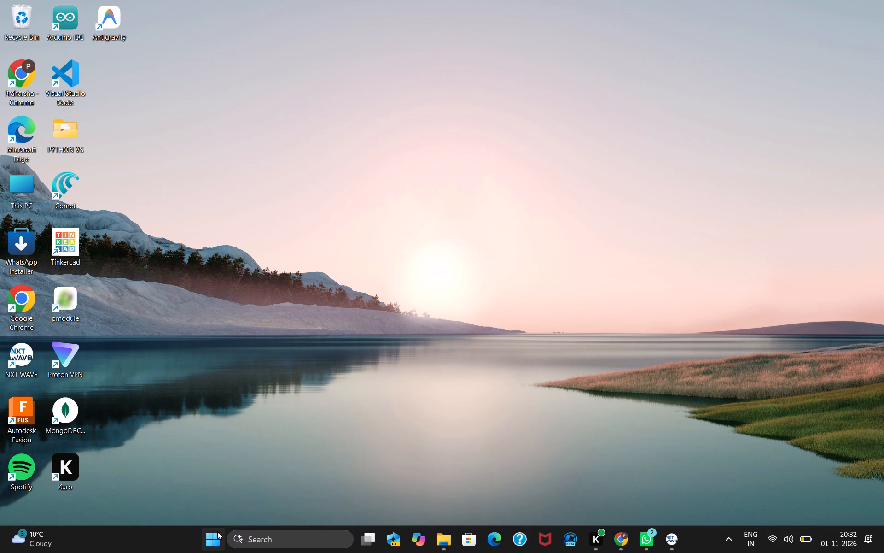
left_click(519, 504)
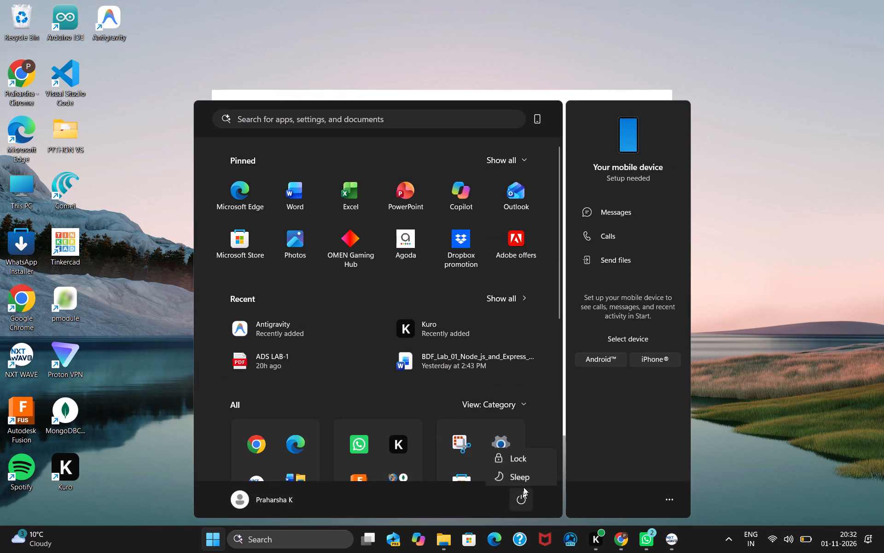
left_click(523, 440)
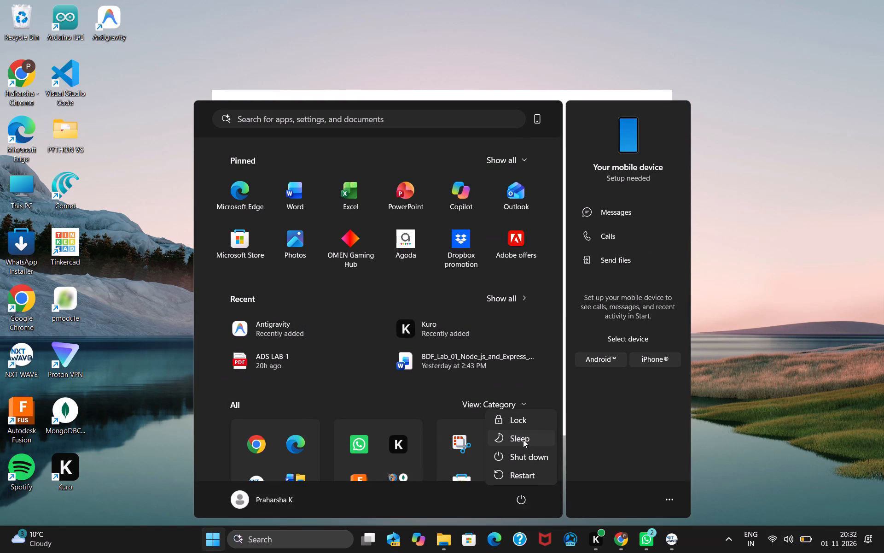